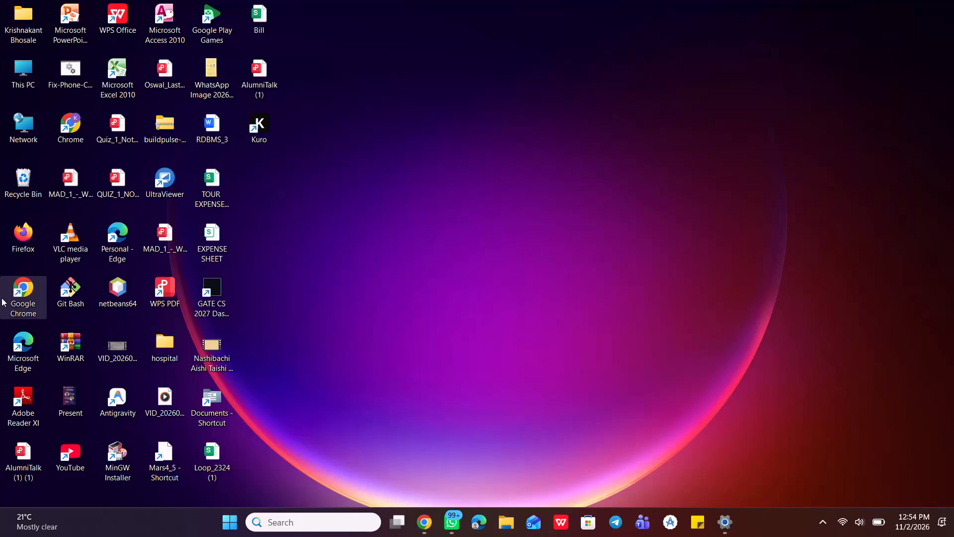
# Open Google Chrome with the Loop Club profile and maximize its window.
pyautogui.doubleClick(23, 304)
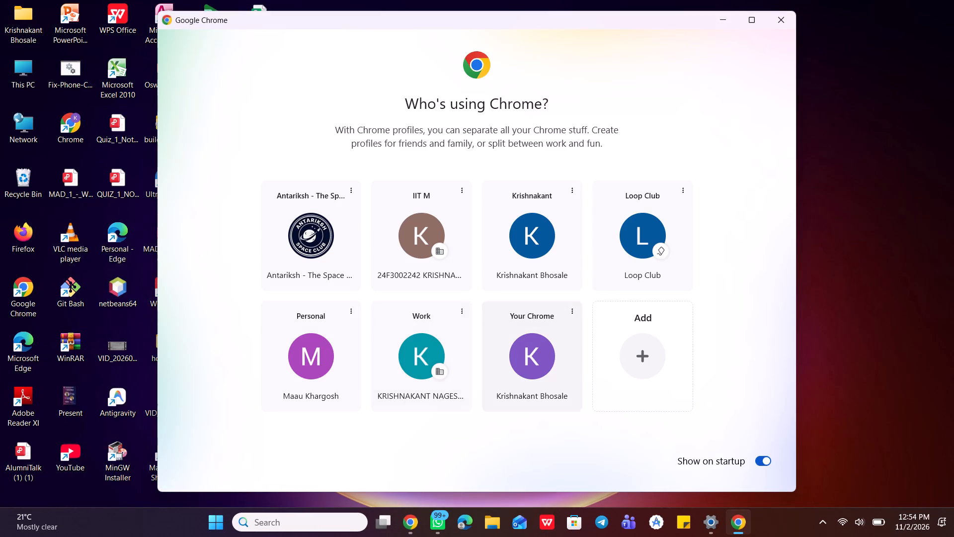
pyautogui.click(665, 251)
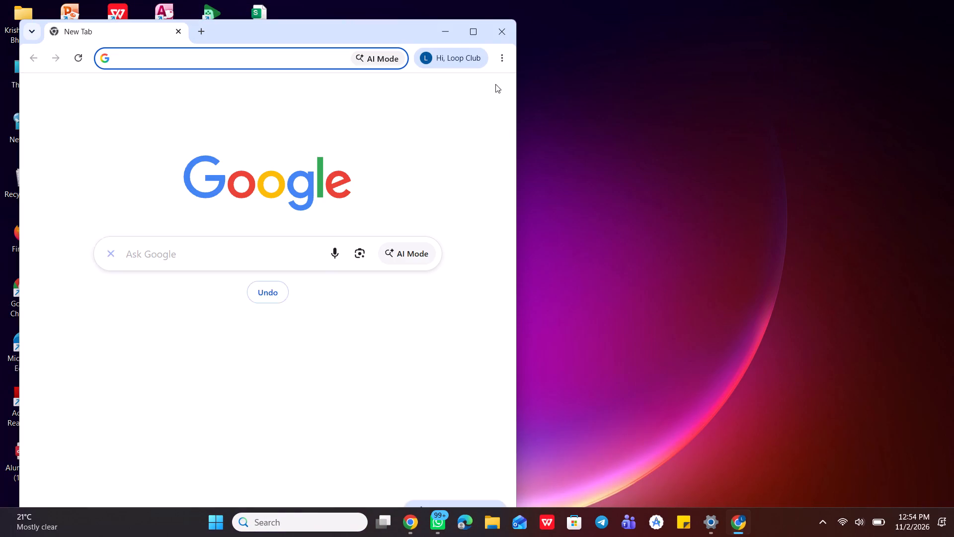
pyautogui.click(485, 38)
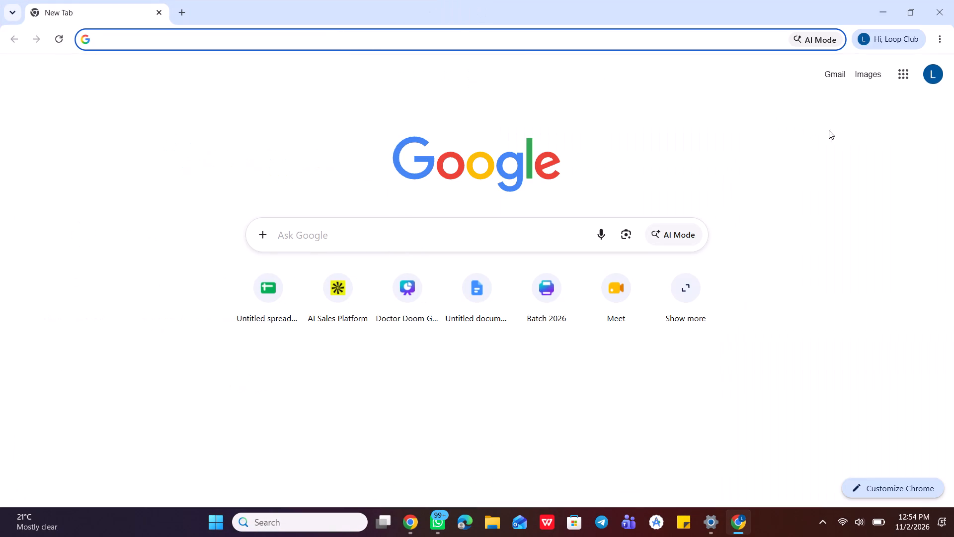
# Open Google Docs from the Google apps to access the LOOP_Developer_Club_2026_27_Event_Plan_and_Budget_20000_Revised document.
pyautogui.click(908, 70)
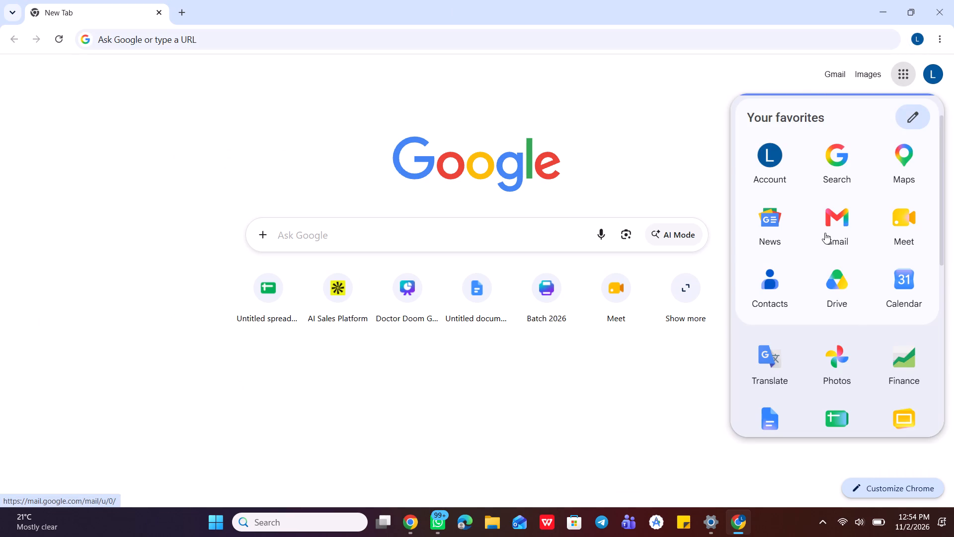
pyautogui.scroll(-4, 825, 233)
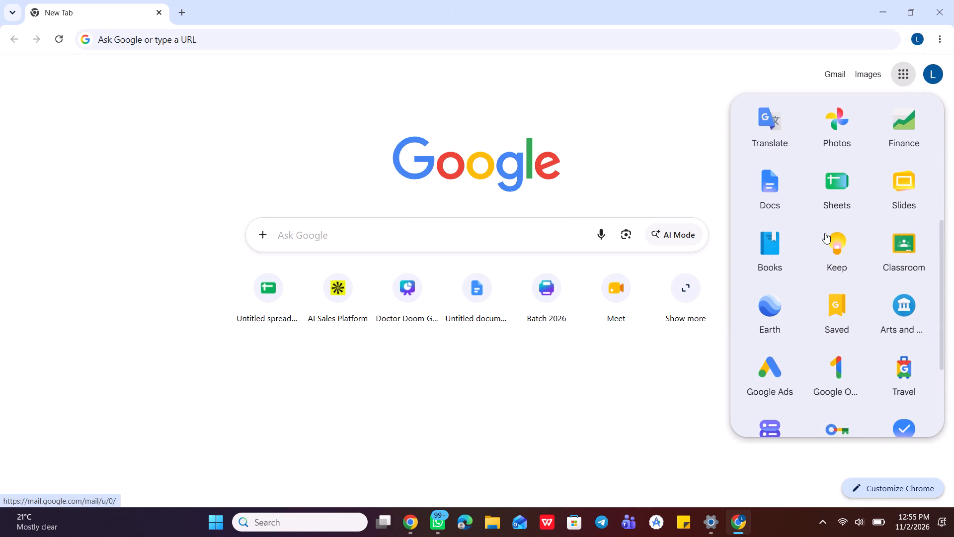
pyautogui.scroll(6, 825, 233)
pyautogui.scroll(-1, 825, 233)
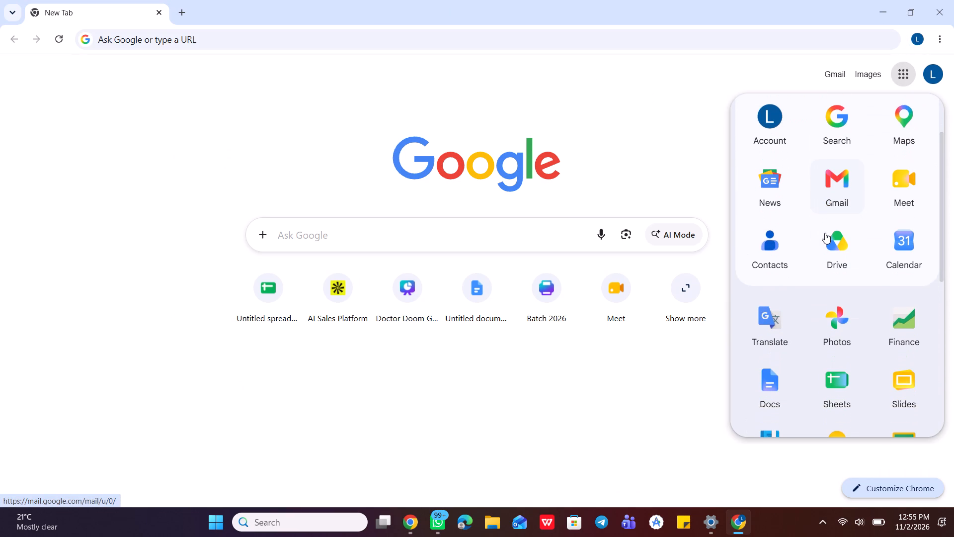
pyautogui.scroll(-1, 825, 233)
pyautogui.click(763, 372)
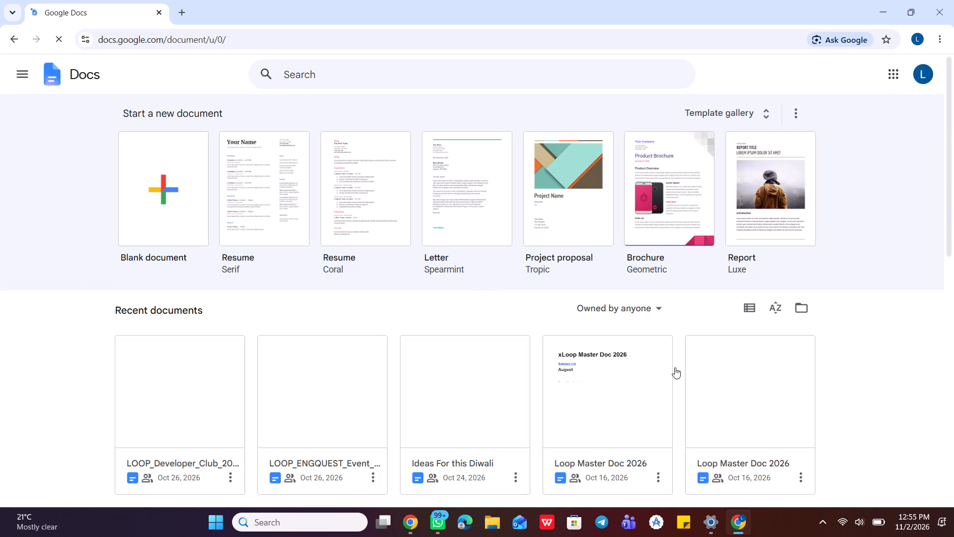
# Open the recent document LOOP_Developer_Club_2026_27_Event_Plan_and_Budget_20000_Revised.
pyautogui.click(194, 410)
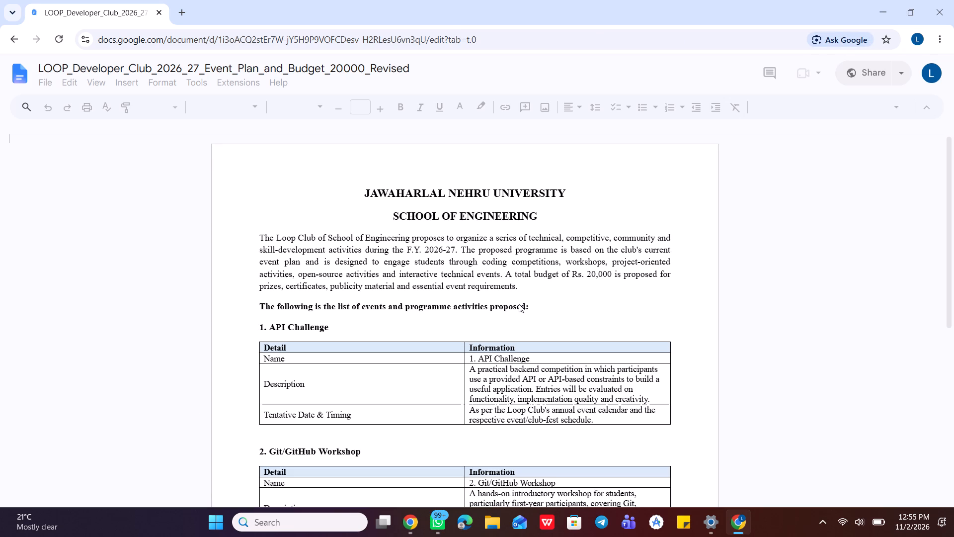
# Review the proposed event list and the procurement table's items, quantities, unit prices, total amounts and assigned events.
pyautogui.scroll(3, 519, 304)
pyautogui.scroll(-7, 519, 304)
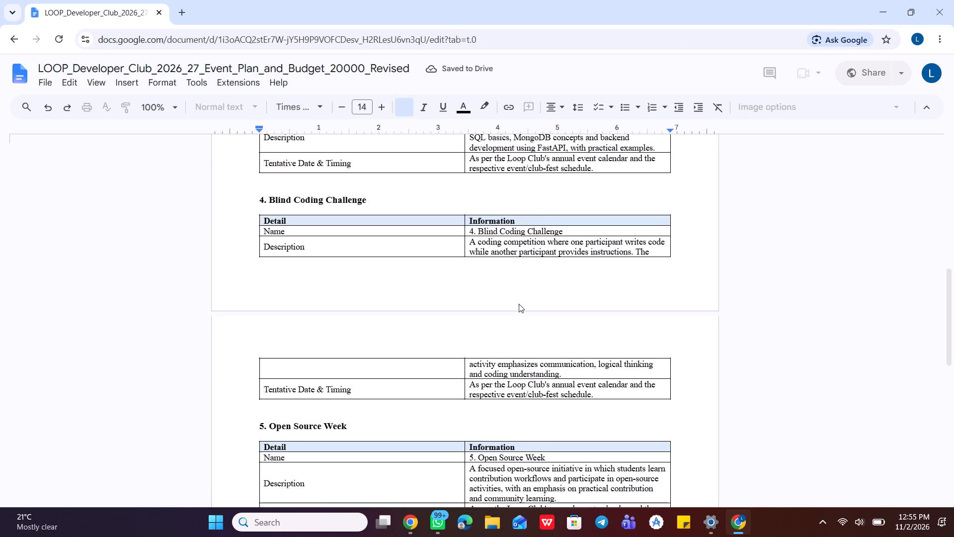
pyautogui.scroll(-2, 519, 304)
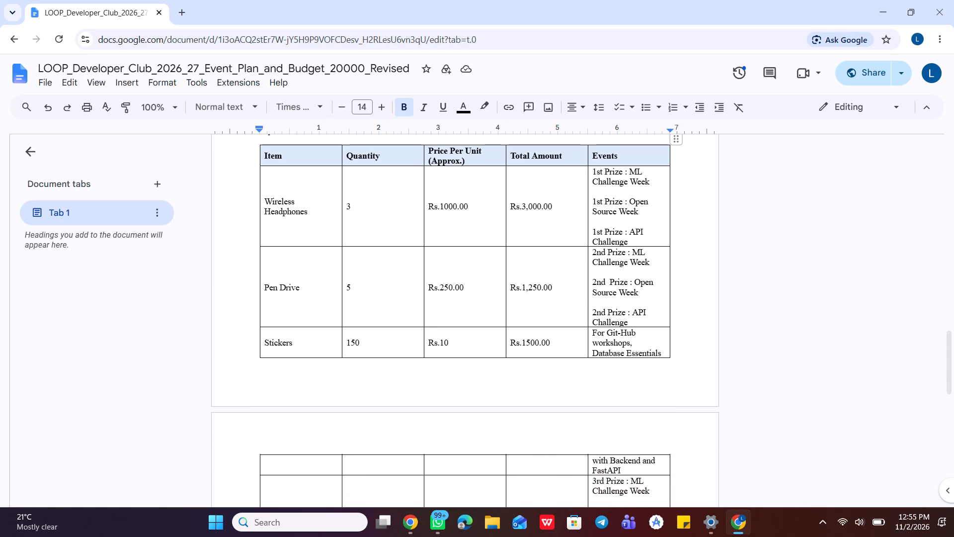
pyautogui.scroll(1, 540, 278)
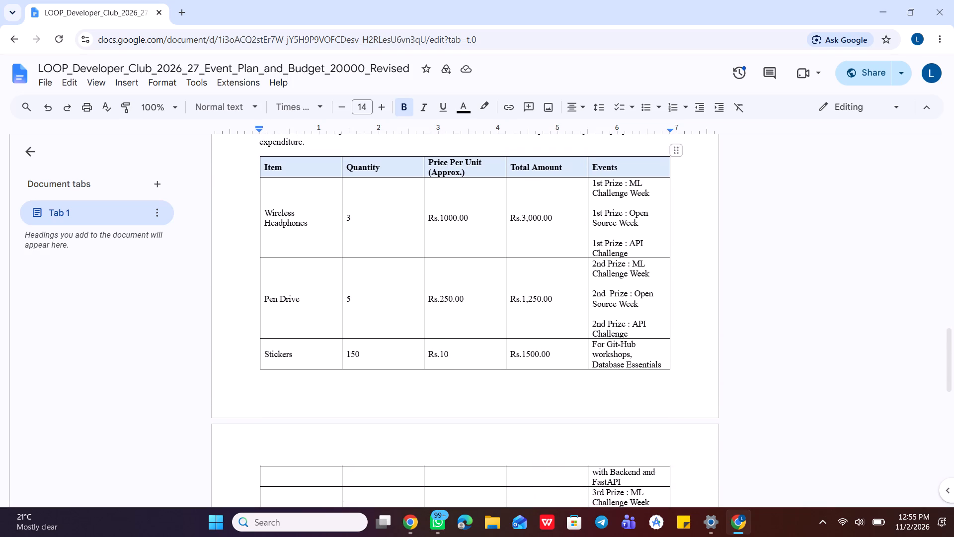
pyautogui.scroll(1, 540, 278)
pyautogui.scroll(-1, 540, 278)
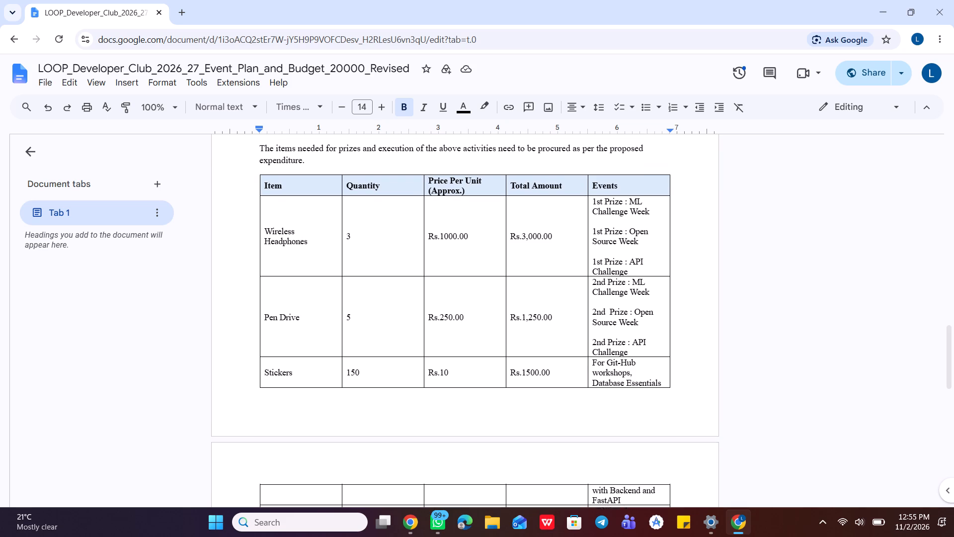
pyautogui.scroll(-2, 540, 278)
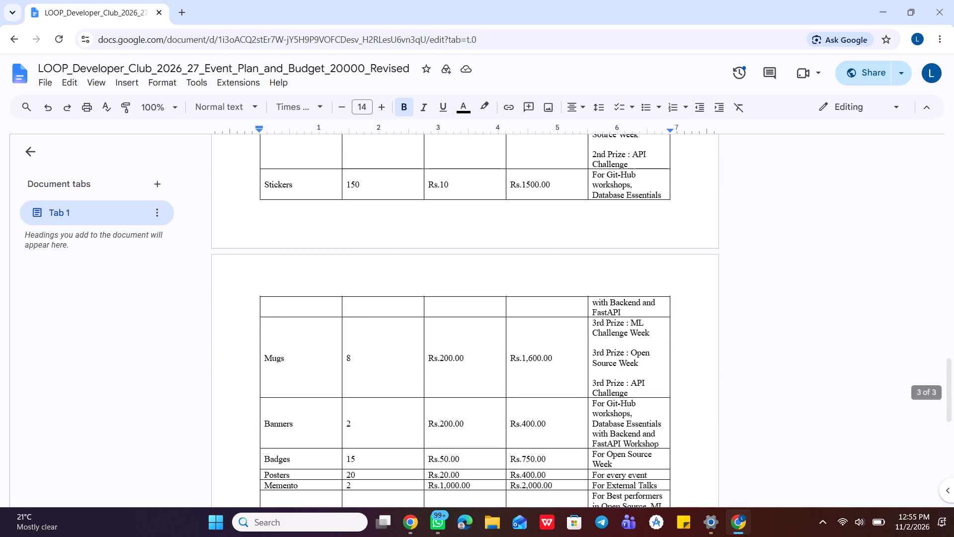
pyautogui.scroll(-1, 540, 278)
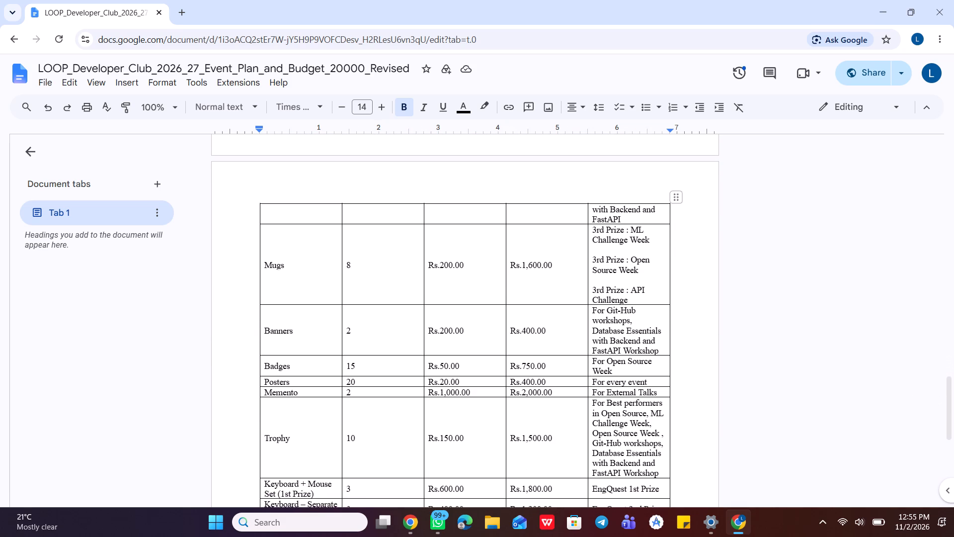
# Add two line breaks after "3rd Prize : API Challenge" in the last column of the Mugs row.
pyautogui.scroll(2, 540, 278)
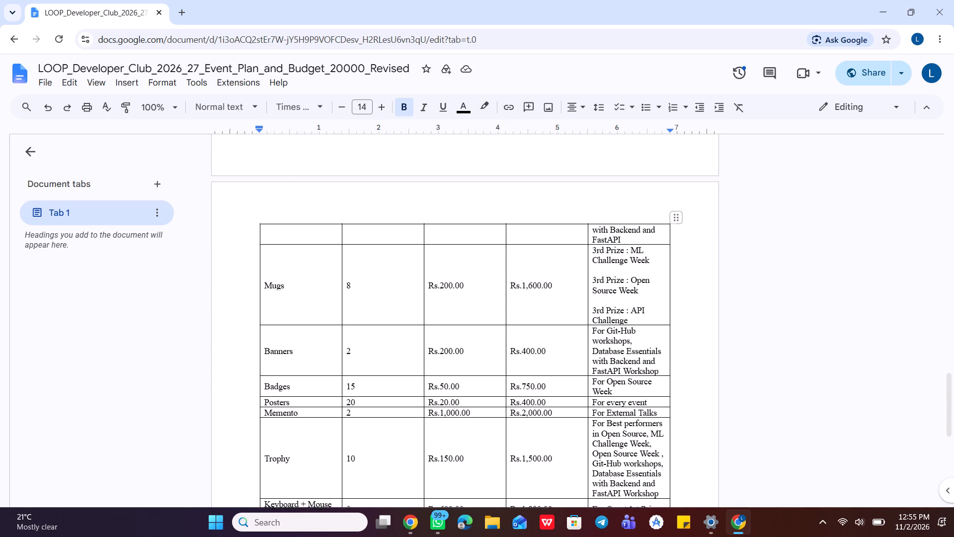
pyautogui.scroll(1, 540, 278)
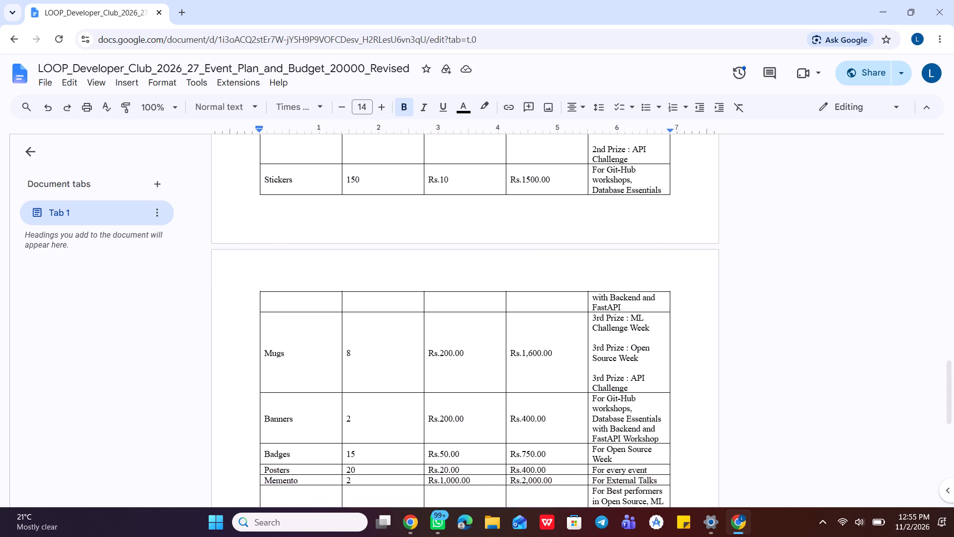
pyautogui.click(639, 374)
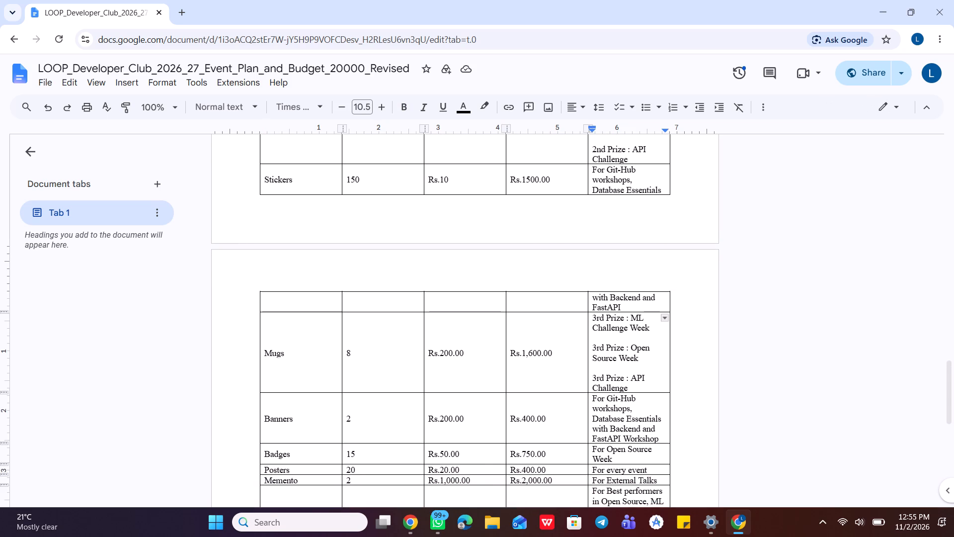
pyautogui.press('Down')
pyautogui.press('Left')
pyautogui.hotkey('shift', 'Return')
pyautogui.hotkey('shift', 'Return')
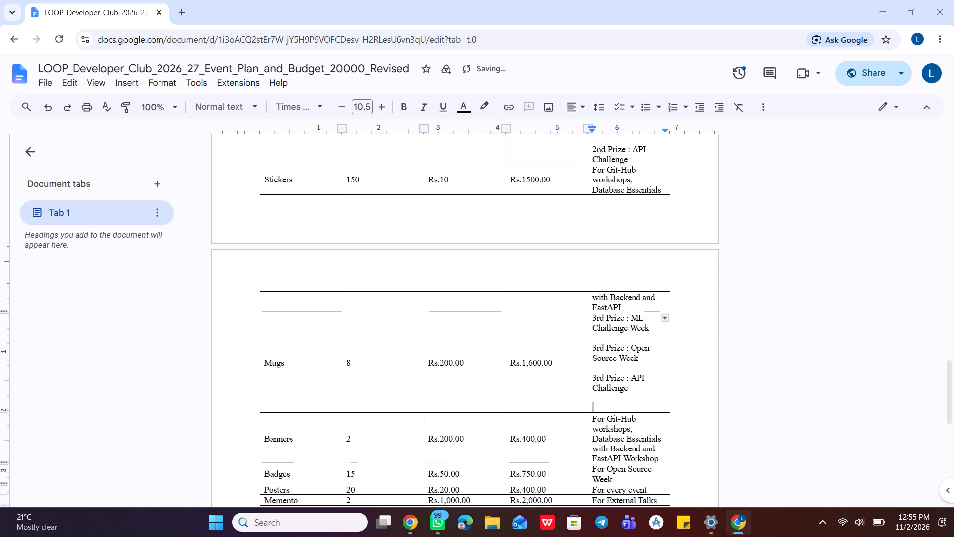
# Add one more line break below "3rd Prize : API Challenge" in the last column of the Mugs row.
pyautogui.hotkey('shift', 'Return')
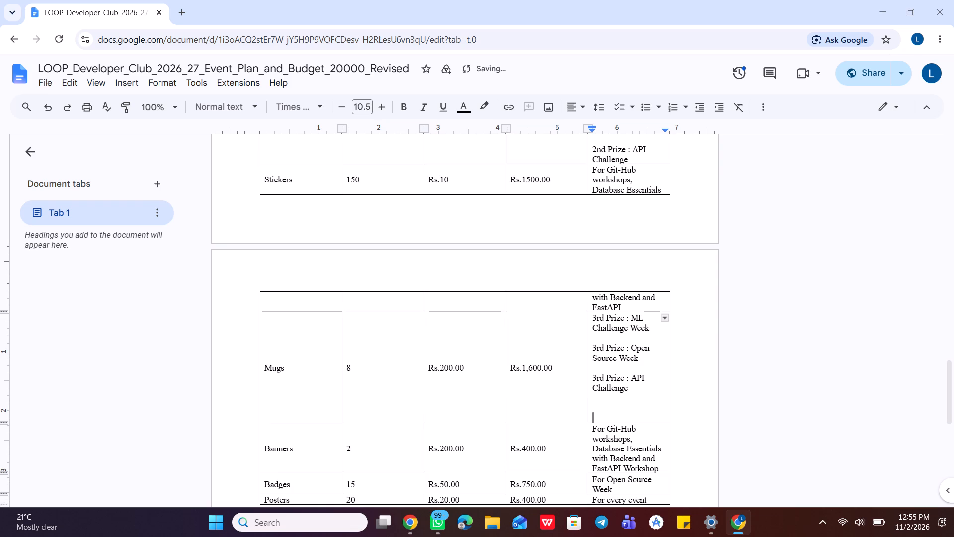
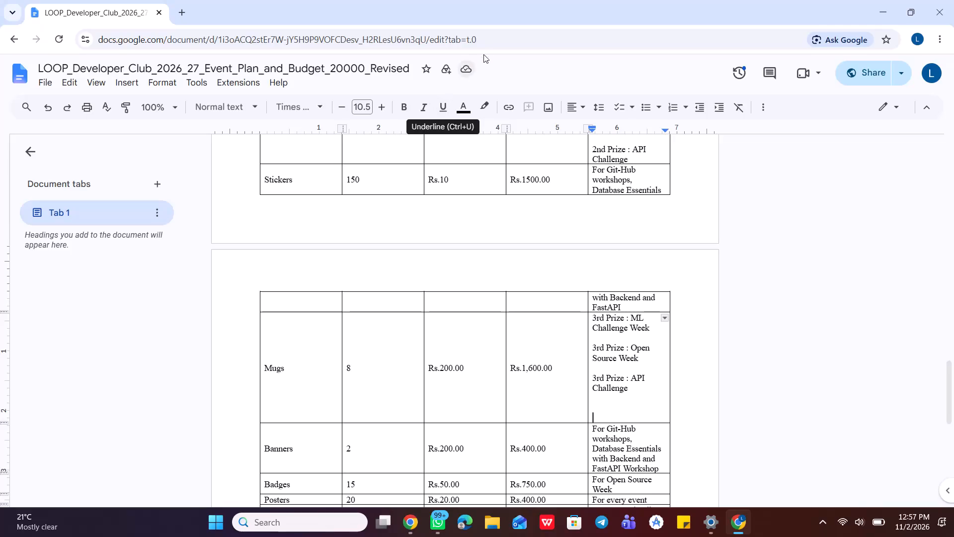
# Copy the web address of the open event plan and budget document.
pyautogui.click(480, 40)
pyautogui.hotkey('ctrl', 'c')
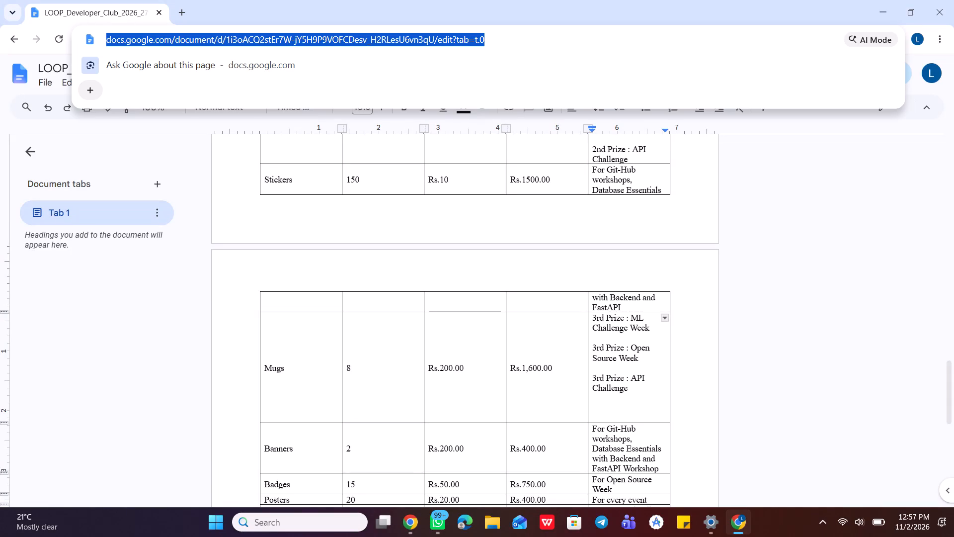
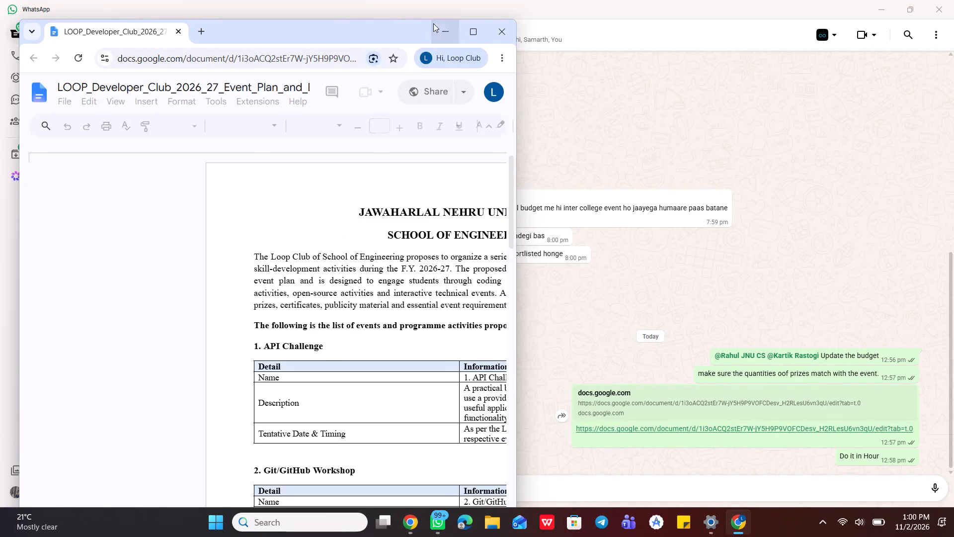
# Maximize the document's window and check the event plan's sharing settings, including who has access and the general link access.
pyautogui.click(469, 35)
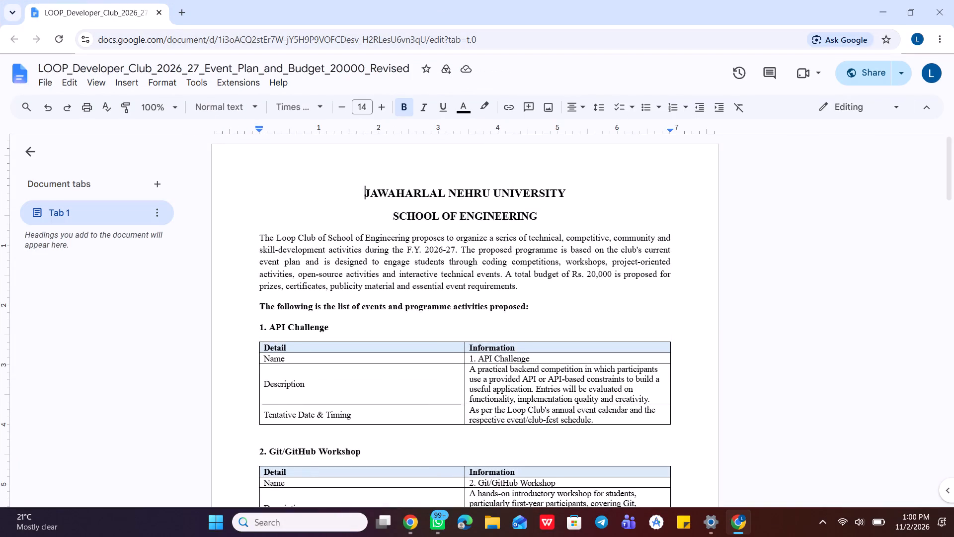
pyautogui.click(871, 70)
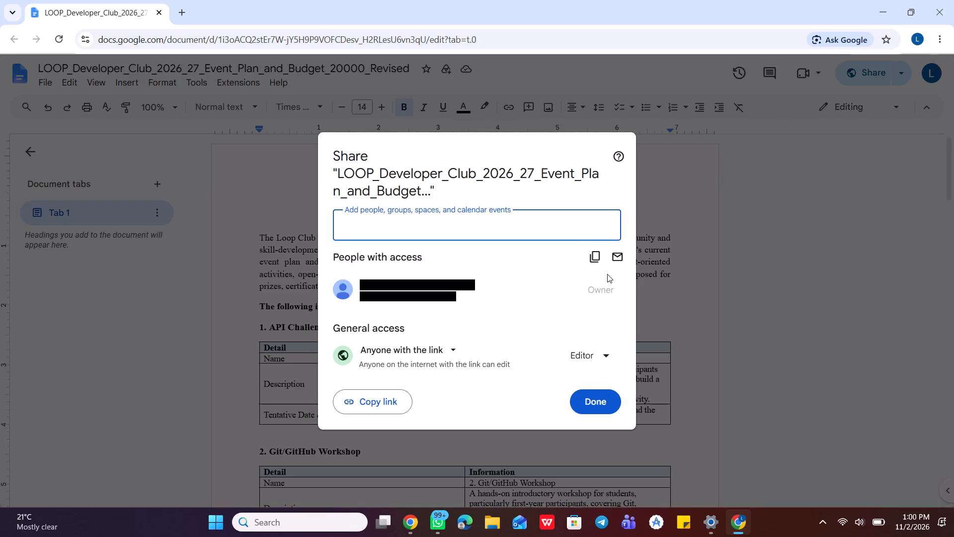
pyautogui.click(774, 213)
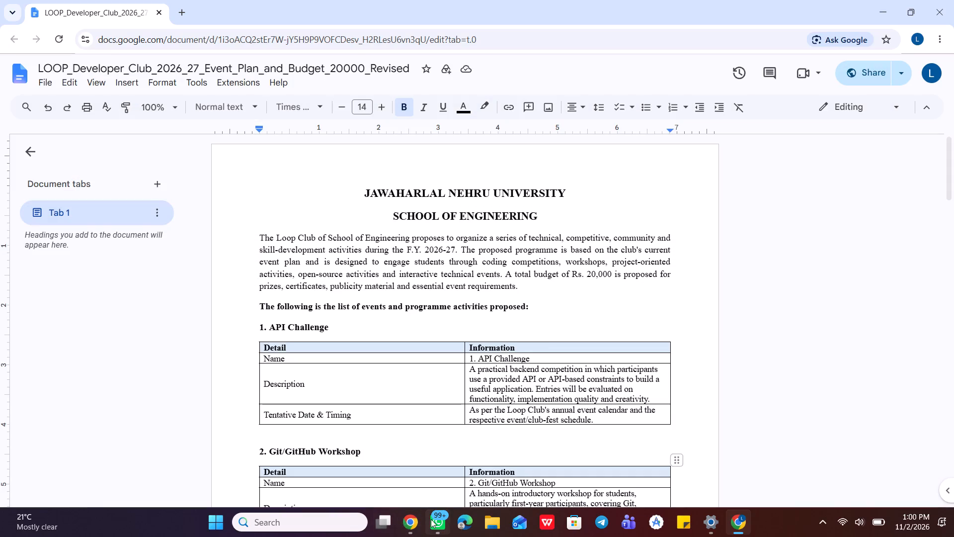
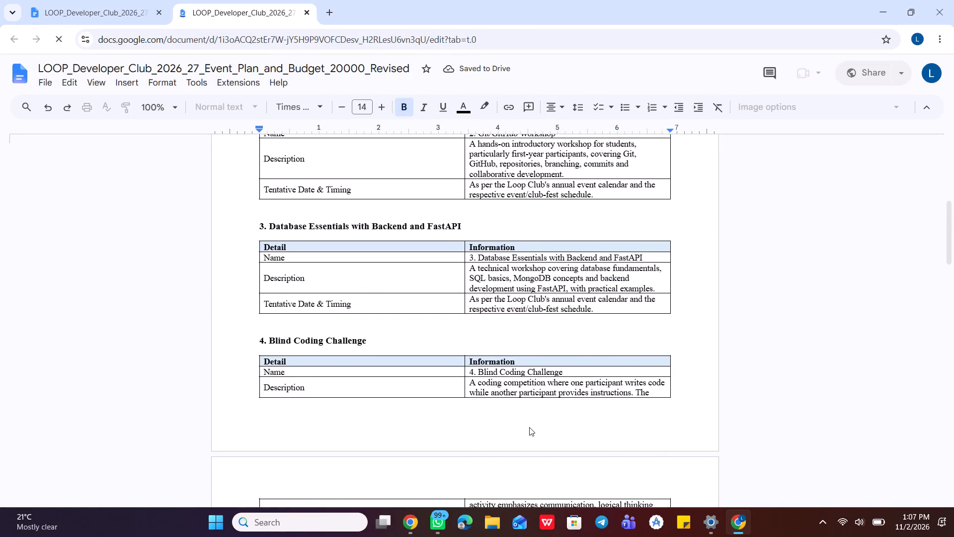
# Review the event detail tables and the prize and item budget table through the Mugs and Banners rows.
pyautogui.scroll(-7, 529, 427)
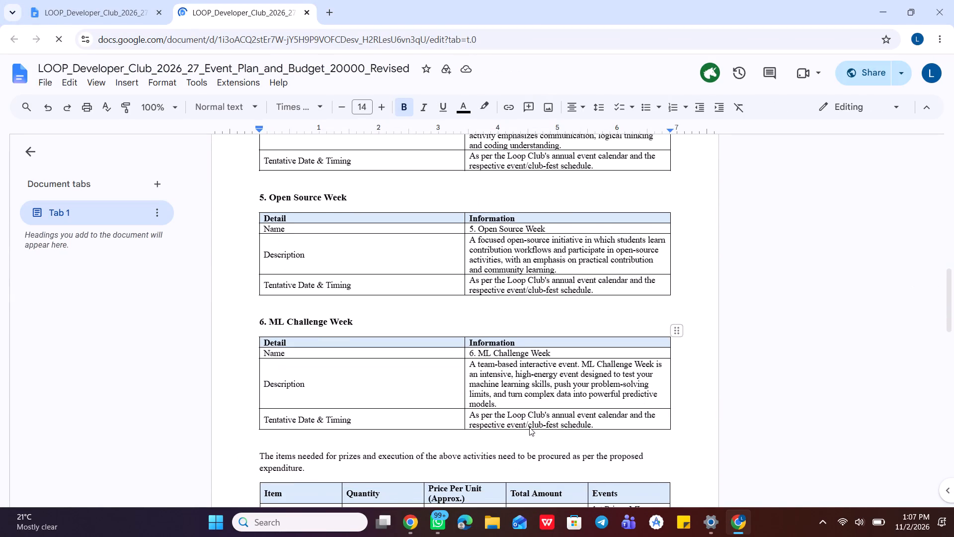
pyautogui.scroll(-5, 529, 427)
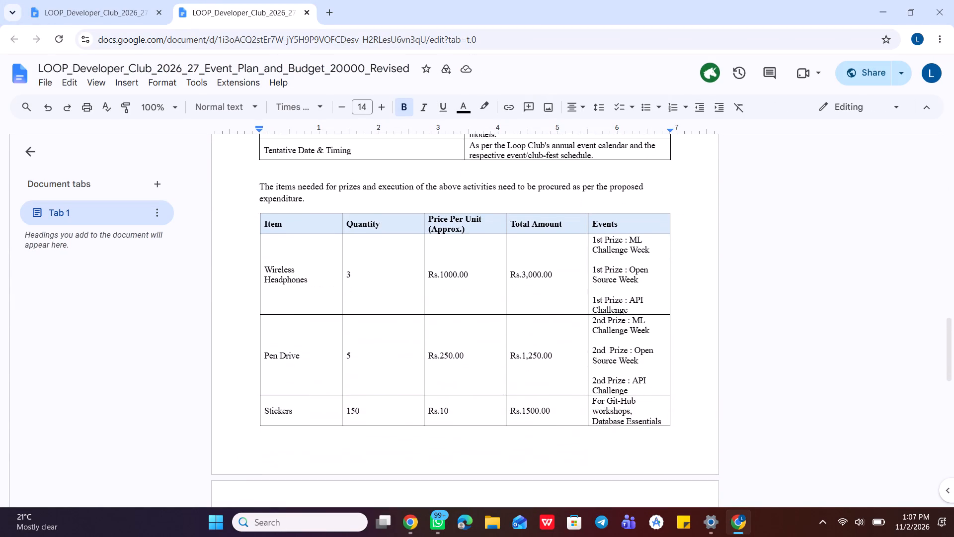
pyautogui.scroll(-2, 529, 427)
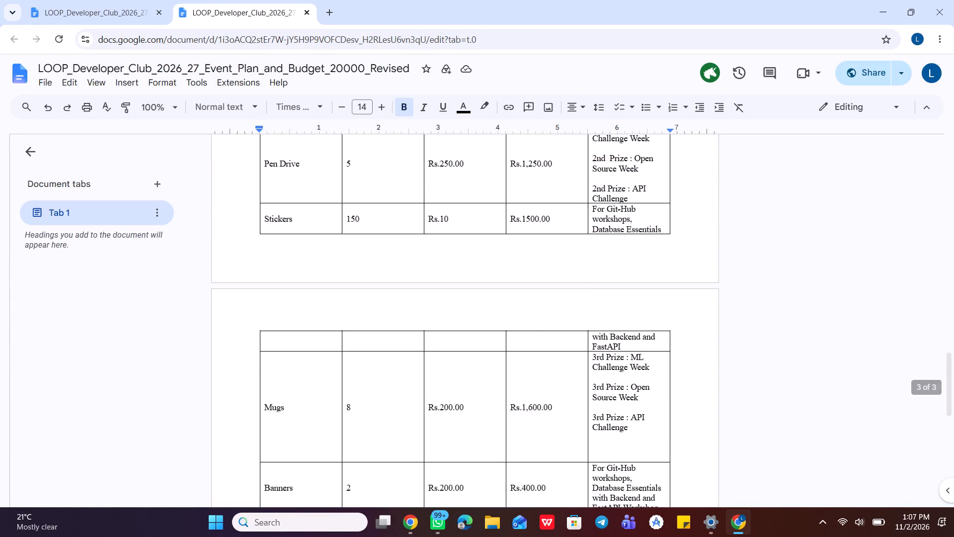
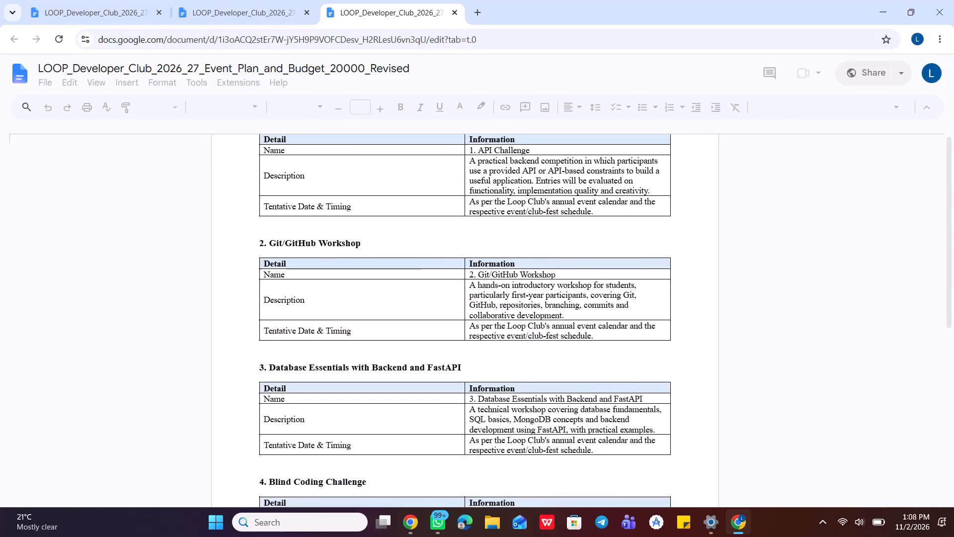
# Review the prize and item budget table from the Mugs row through the Total row and the closing approval paragraph.
pyautogui.scroll(-11, 448, 346)
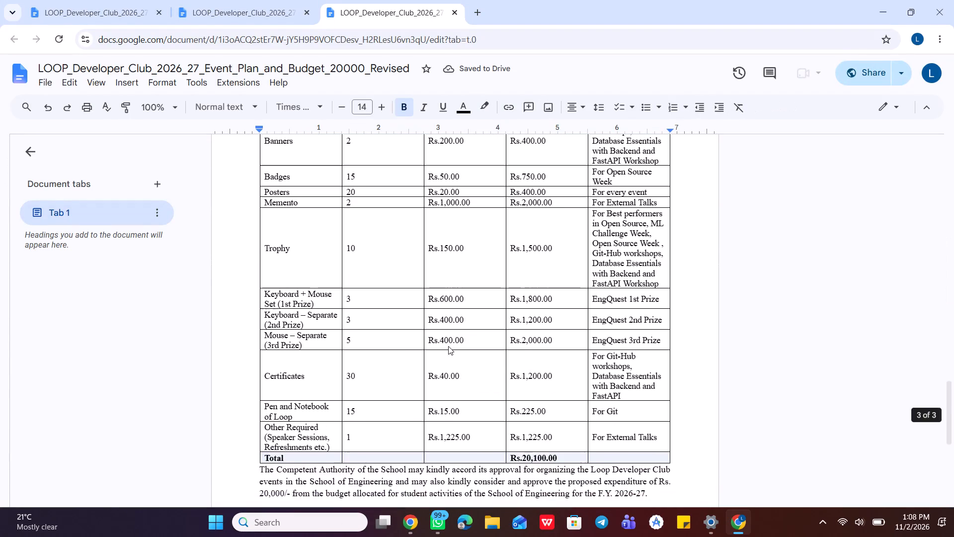
pyautogui.scroll(5, 448, 346)
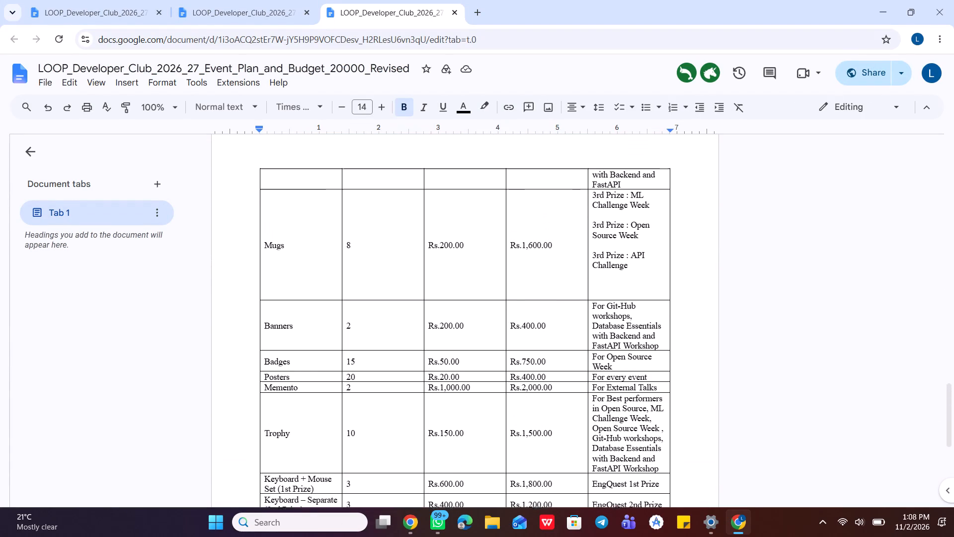
pyautogui.scroll(1, 448, 346)
pyautogui.scroll(-1, 448, 346)
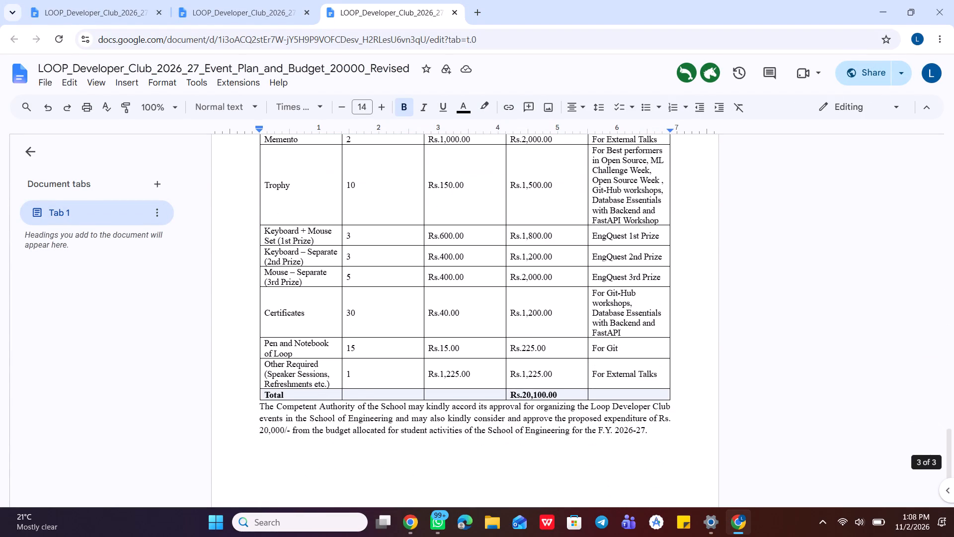
pyautogui.scroll(1, 448, 346)
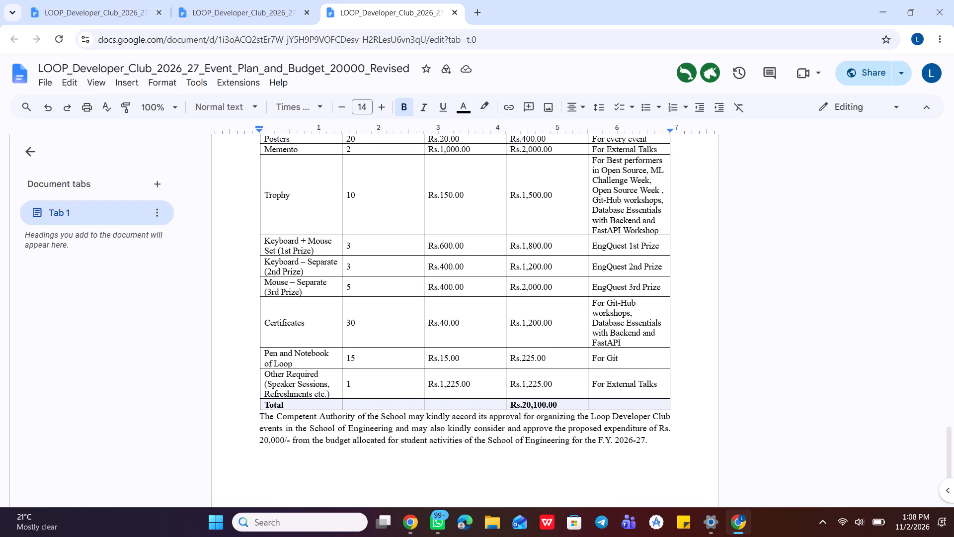
pyautogui.scroll(1, 448, 346)
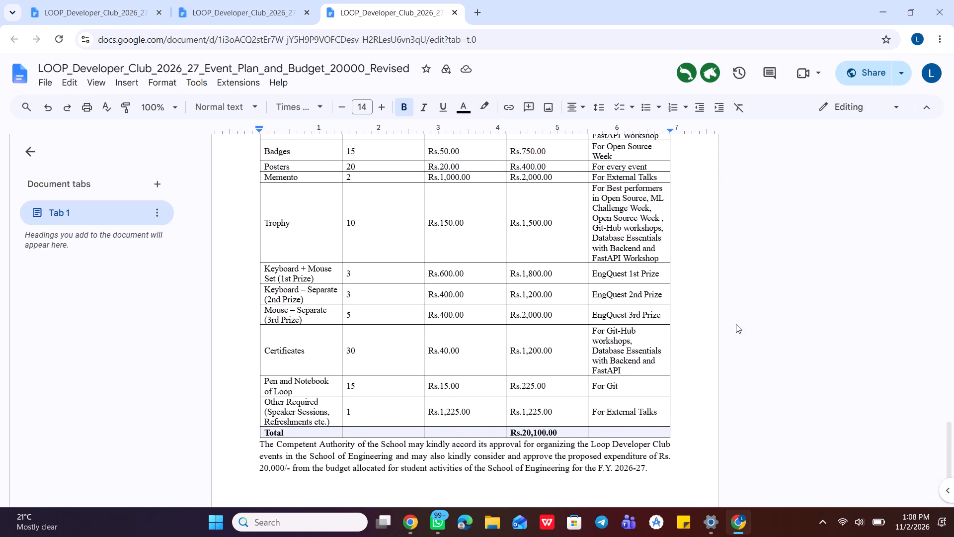
# Append "( Team Size 3 )" to the EngQuest 1st Prize remark in the Keyboard + Mouse Set row.
pyautogui.click(675, 272)
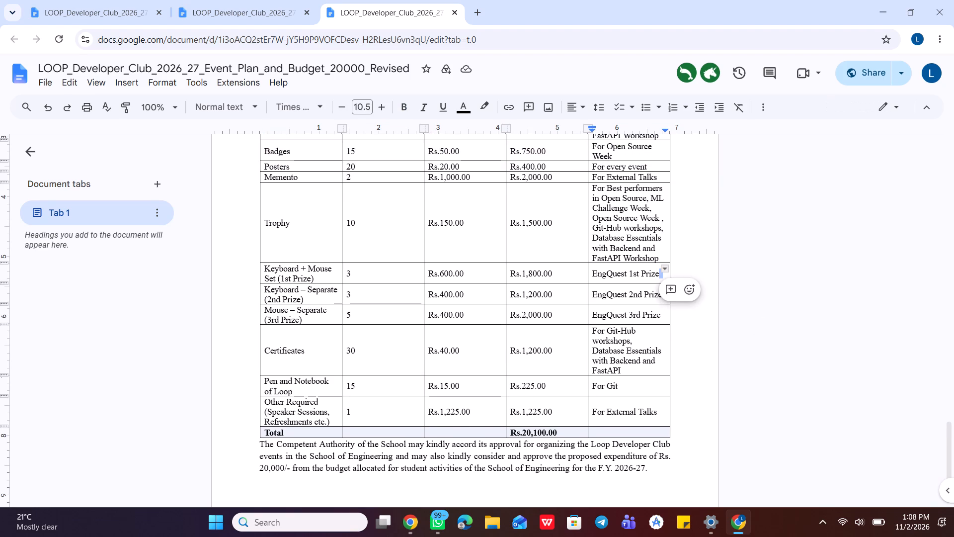
pyautogui.click(675, 272)
pyautogui.press('space')
pyautogui.write('foe')
pyautogui.press('space')
pyautogui.press('BackSpace')
pyautogui.press('BackSpace')
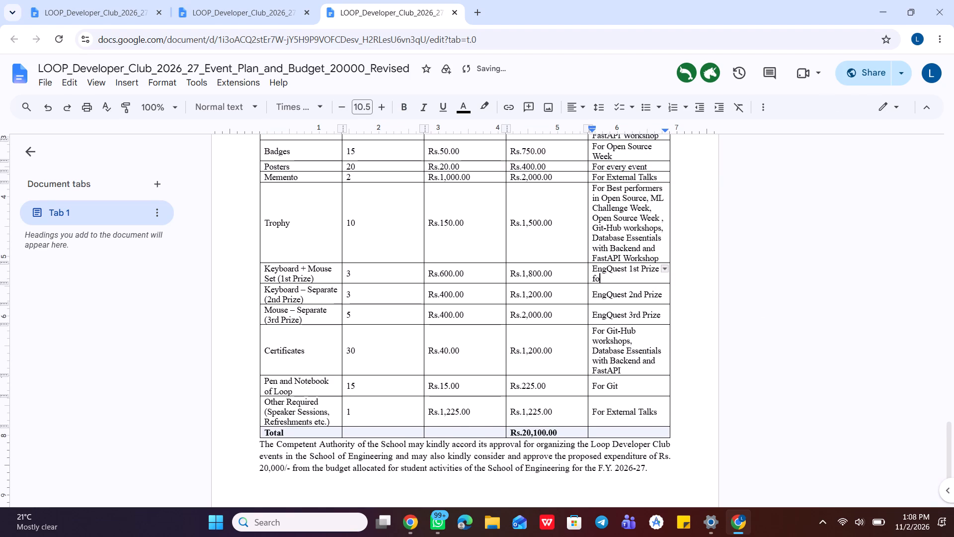
pyautogui.write('r')
pyautogui.press('space')
pyautogui.press('BackSpace')
pyautogui.press('BackSpace')
pyautogui.press('BackSpace')
pyautogui.press('BackSpace')
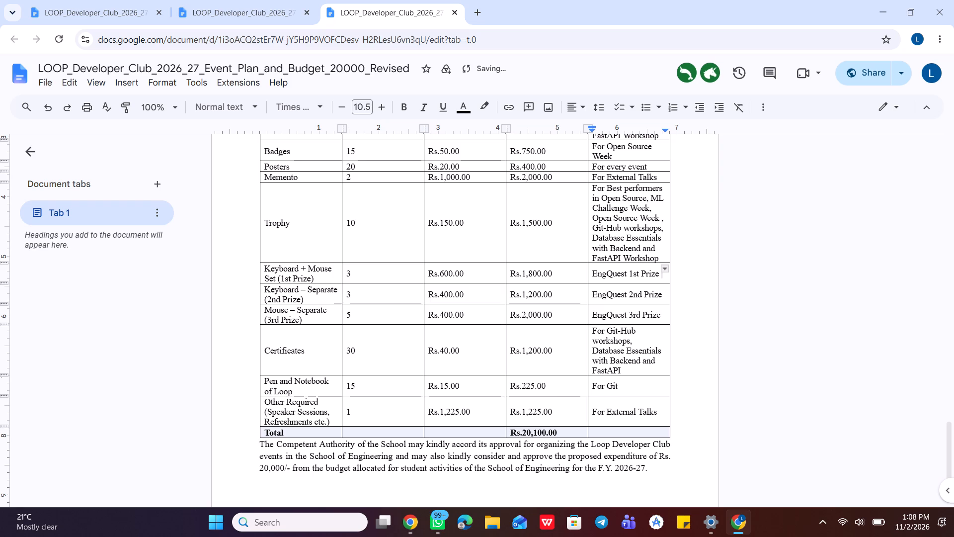
pyautogui.write('(')
pyautogui.press('space')
pyautogui.write('eam')
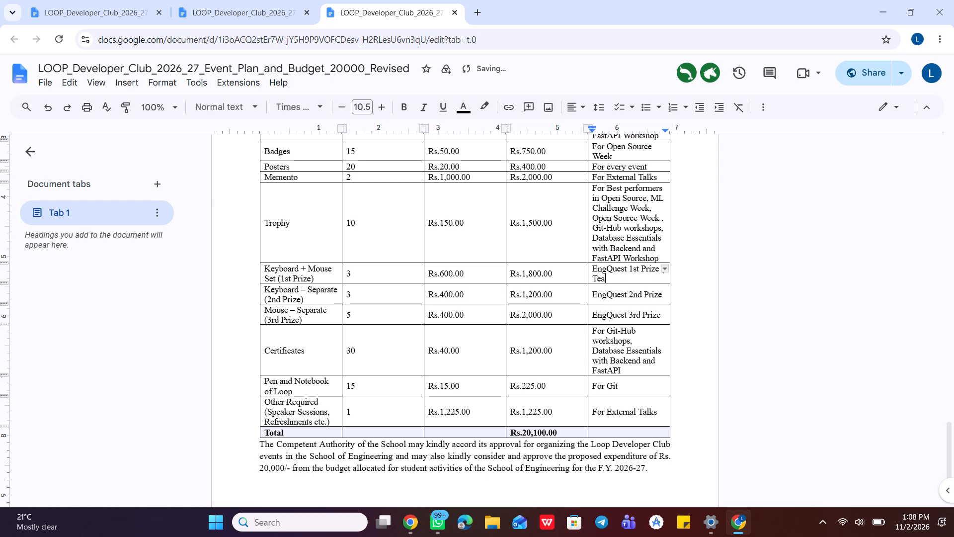
pyautogui.press('space')
pyautogui.write('ize')
pyautogui.press('space')
pyautogui.write('3 )')
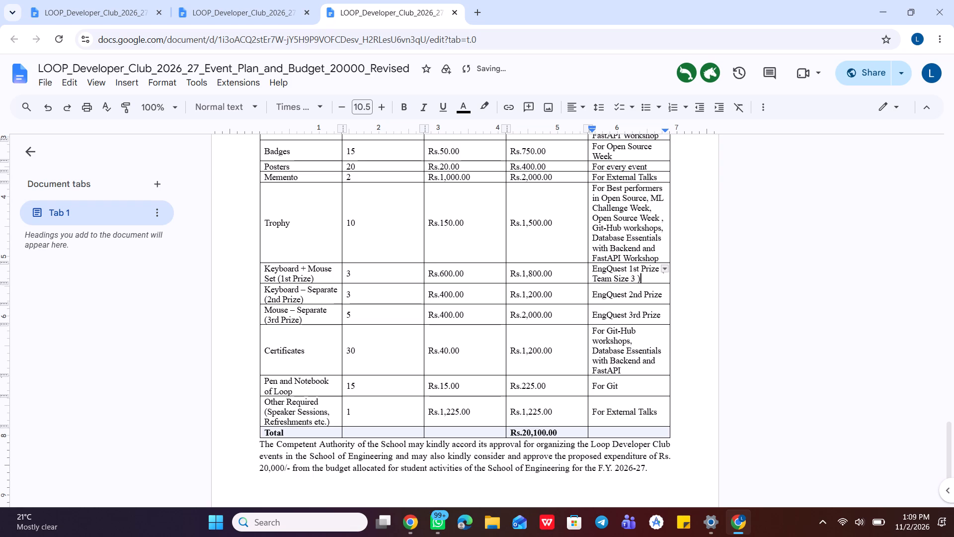
# Append "( Team Size 3 )" to the EngQuest 2nd Prize remark in the Keyboard – Separate row.
pyautogui.click(658, 290)
pyautogui.press('Right')
pyautogui.press('space')
pyautogui.write('(')
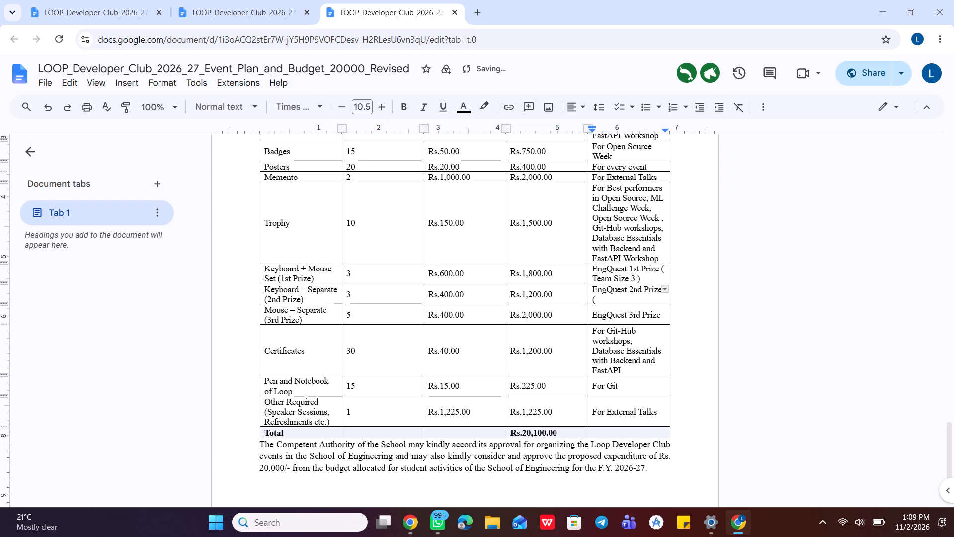
pyautogui.write('em')
pyautogui.press('space')
pyautogui.press('BackSpace')
pyautogui.press('BackSpace')
pyautogui.press('s')
pyautogui.press('space')
pyautogui.press('3')
pyautogui.hotkey('shift', ')')
pyautogui.press('Left')
pyautogui.press('space')
pyautogui.press('Right')
# Append "Team Size 3 )" to the EngQuest 3rd Prize remark in the Mouse – Separate row.
pyautogui.press('Down')
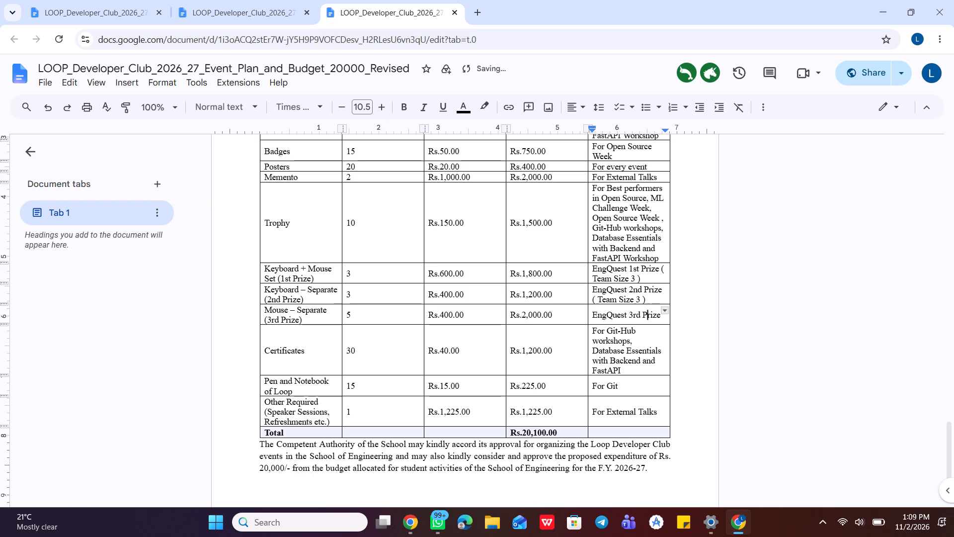
pyautogui.press('Right')
pyautogui.press('Right')
pyautogui.press('Right')
pyautogui.press('Right')
pyautogui.press('space')
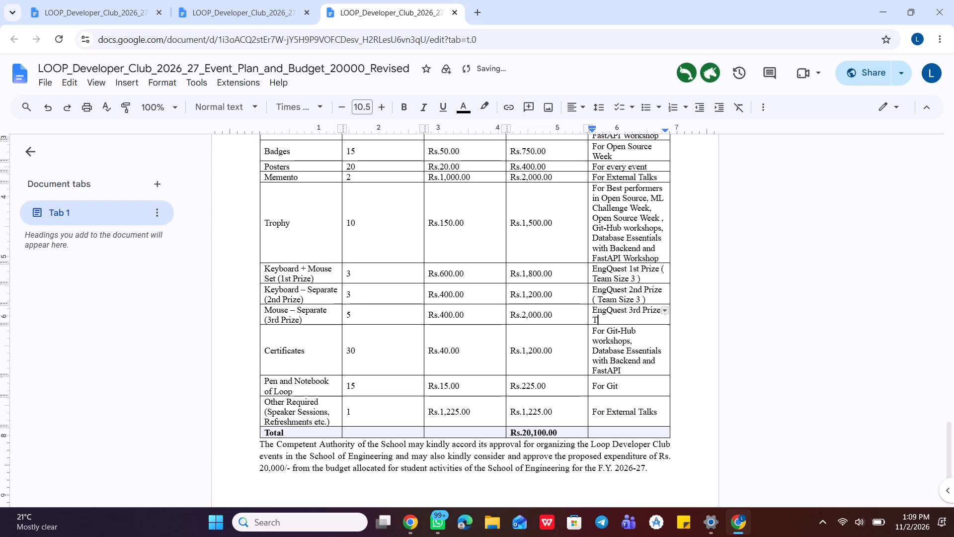
pyautogui.write('eam')
pyautogui.press('space')
pyautogui.press('s')
pyautogui.press('3')
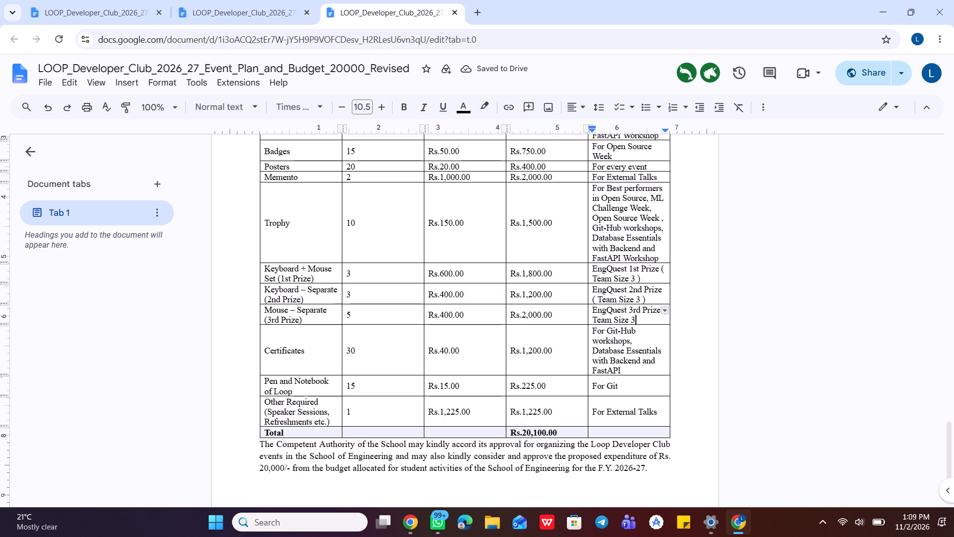
pyautogui.scroll(2, 563, 383)
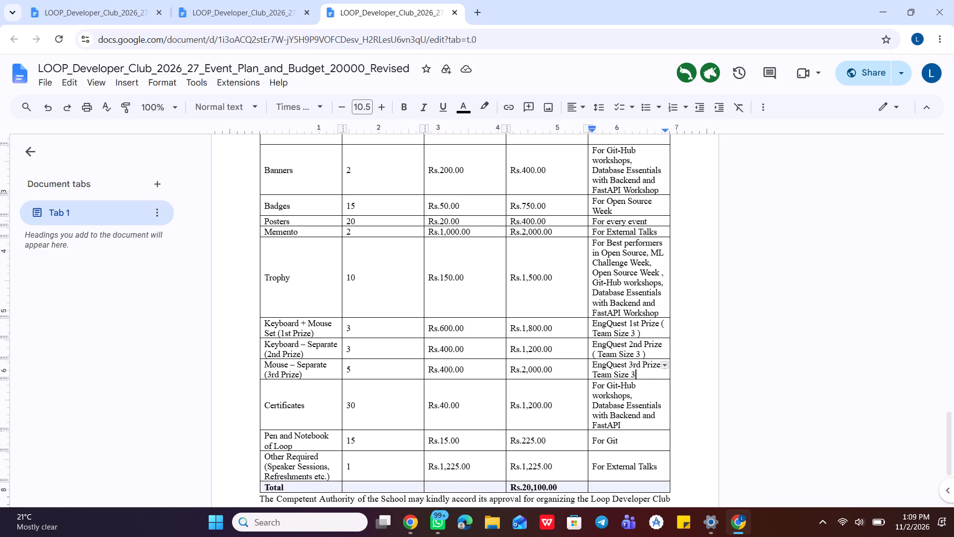
pyautogui.scroll(2, 563, 383)
pyautogui.hscroll(1, 563, 383)
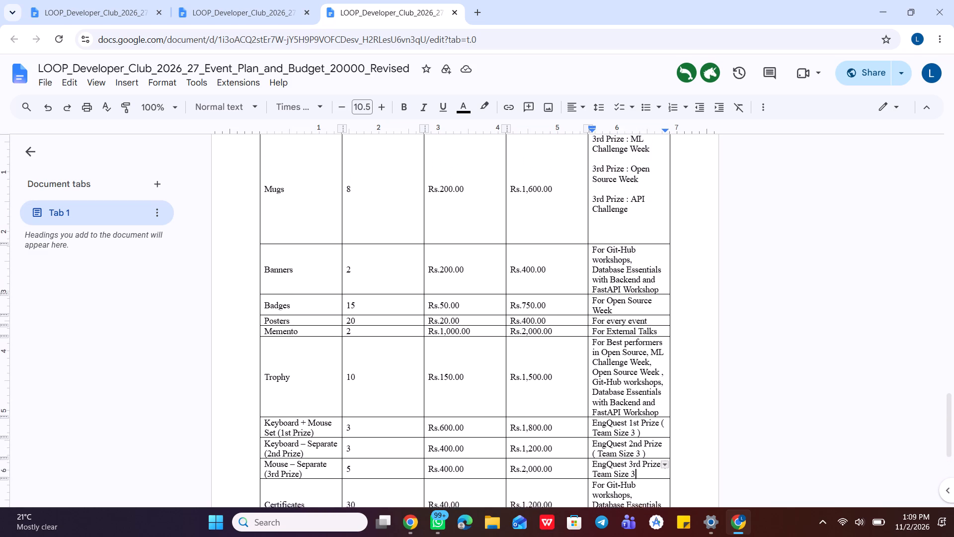
pyautogui.hscroll(2, 563, 383)
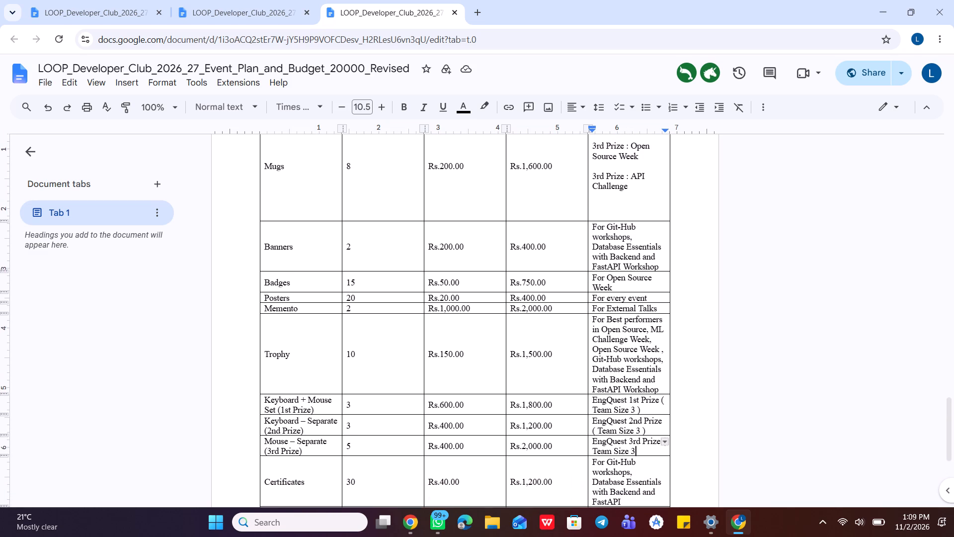
pyautogui.hscroll(2, 563, 383)
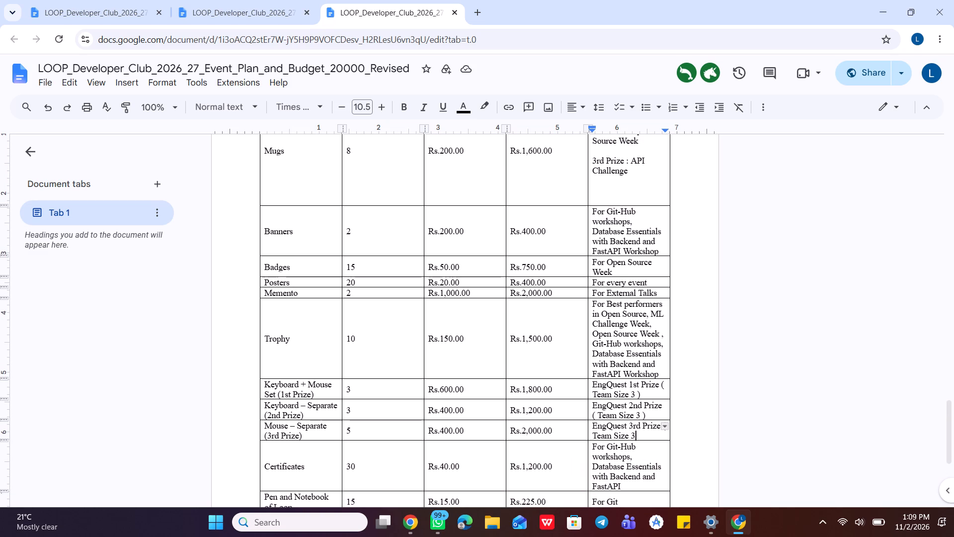
pyautogui.press('space')
pyautogui.write(')')
# Insert the missing opening parenthesis before "Team Size 3" in the EngQuest 3rd Prize remark.
pyautogui.press('Left')
pyautogui.press('Left')
pyautogui.press('Left')
pyautogui.press('Left')
pyautogui.press('Left')
pyautogui.press('Left')
pyautogui.press('Left')
pyautogui.press('Left')
pyautogui.press('Left')
pyautogui.press('Left')
pyautogui.press('Left')
pyautogui.press('Left')
pyautogui.press('Left')
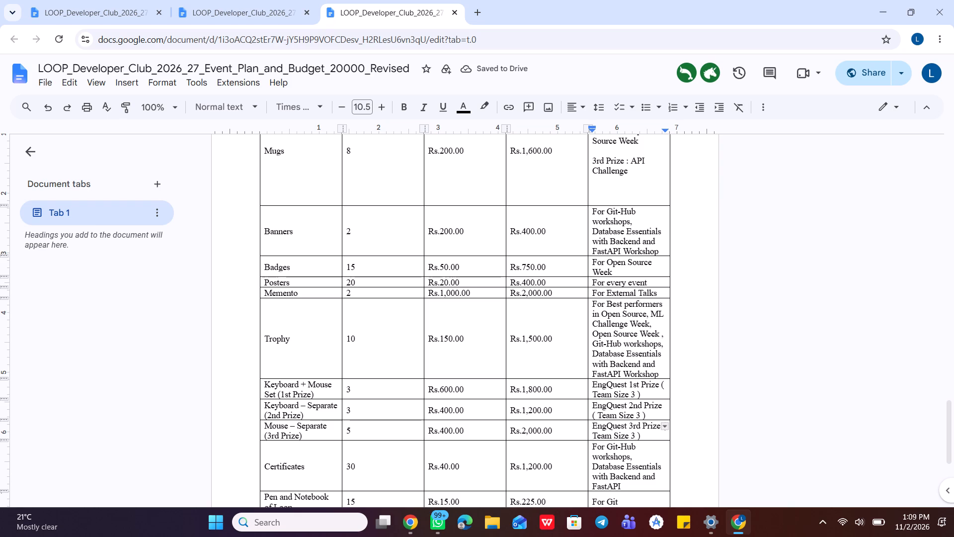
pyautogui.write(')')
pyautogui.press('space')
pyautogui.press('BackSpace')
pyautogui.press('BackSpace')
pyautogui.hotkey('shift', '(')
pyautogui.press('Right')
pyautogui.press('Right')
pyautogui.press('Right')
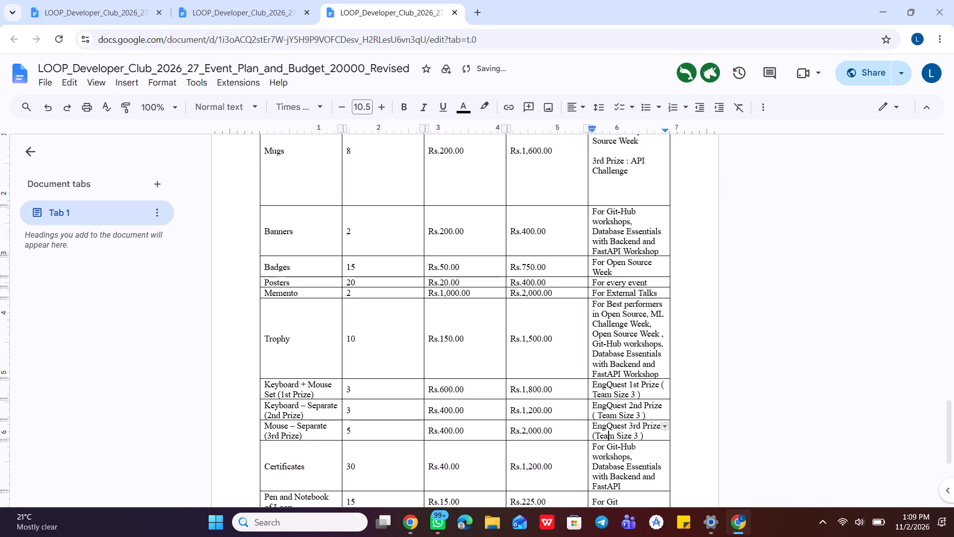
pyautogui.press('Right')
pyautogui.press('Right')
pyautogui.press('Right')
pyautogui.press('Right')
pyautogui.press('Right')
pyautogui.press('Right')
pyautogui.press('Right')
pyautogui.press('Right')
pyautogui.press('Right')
# Review the budget table's rows and remarks from the EngQuest prizes back up to the Mugs, Stickers and Pen Drive entries.
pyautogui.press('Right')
pyautogui.scroll(1, 507, 345)
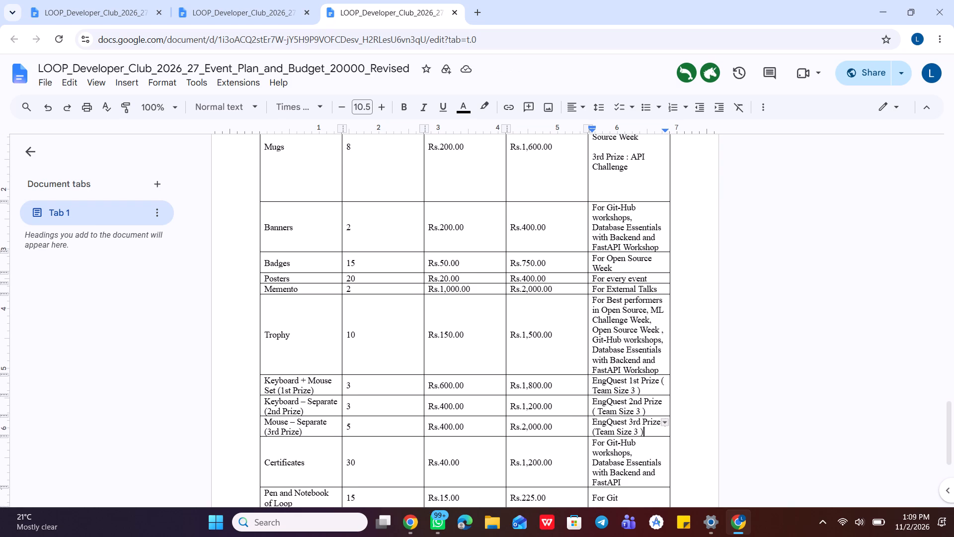
pyautogui.scroll(2, 507, 345)
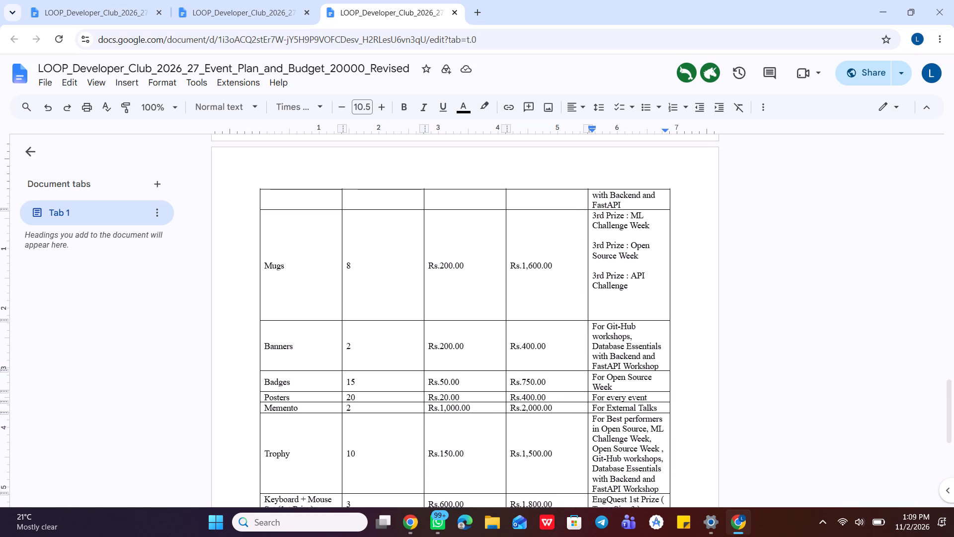
pyautogui.scroll(3, 507, 345)
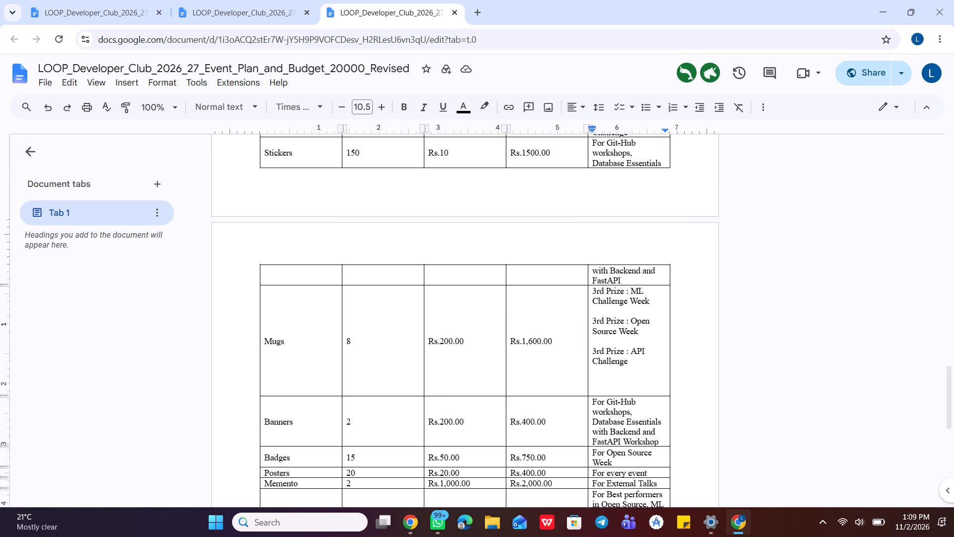
pyautogui.scroll(3, 507, 345)
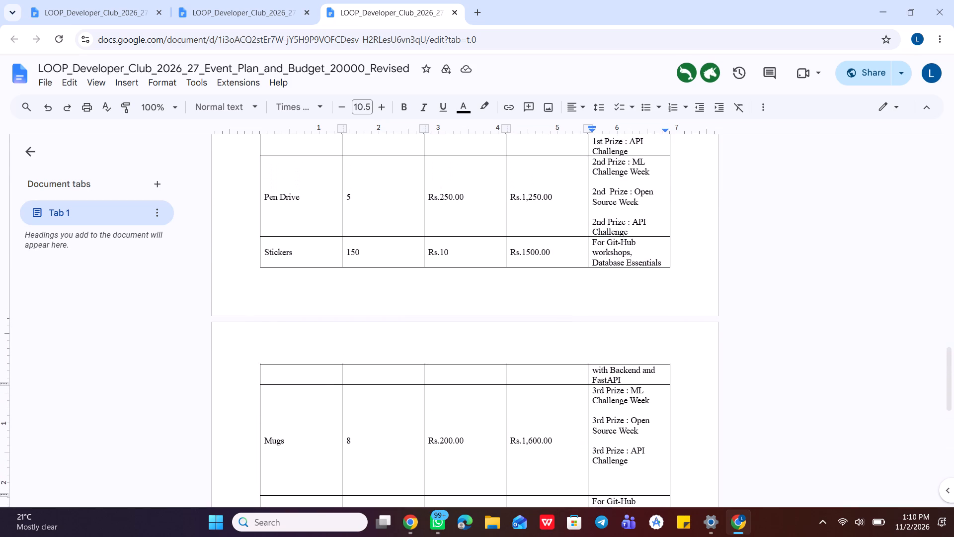
pyautogui.scroll(2, 507, 345)
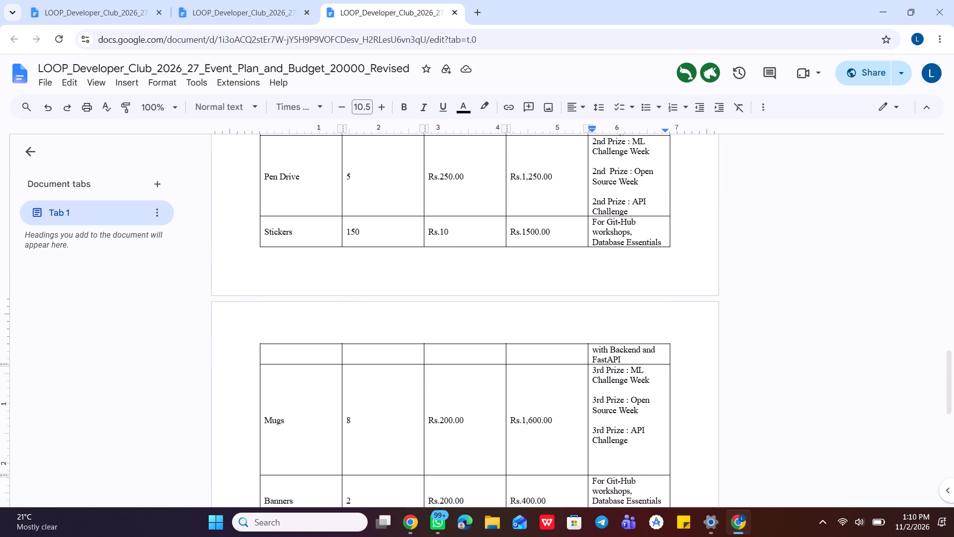
pyautogui.scroll(1, 507, 345)
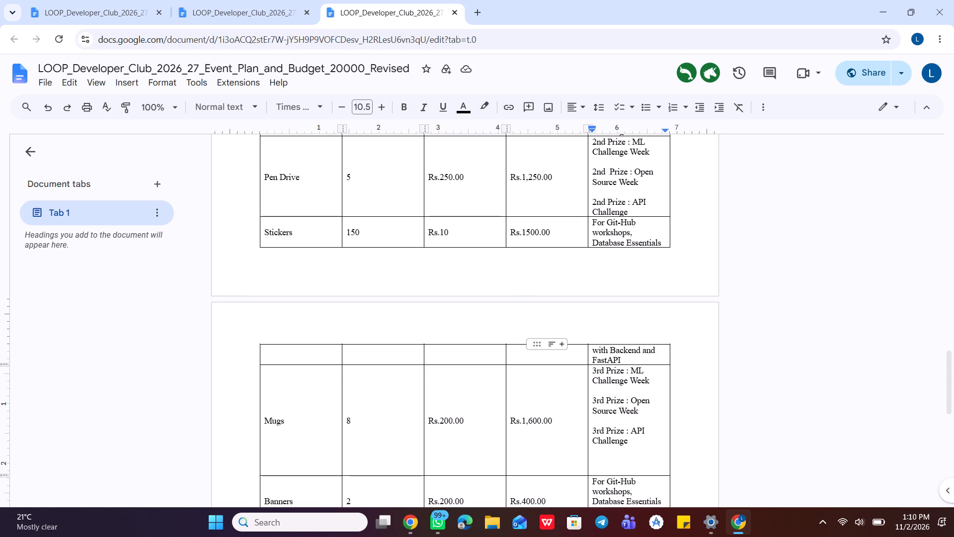
# Position the text cursor within the 3rd Prize entries of the Mugs row's remark for editing.
pyautogui.click(616, 455)
pyautogui.press('Up')
pyautogui.press('Up')
pyautogui.press('Up')
pyautogui.press('Up')
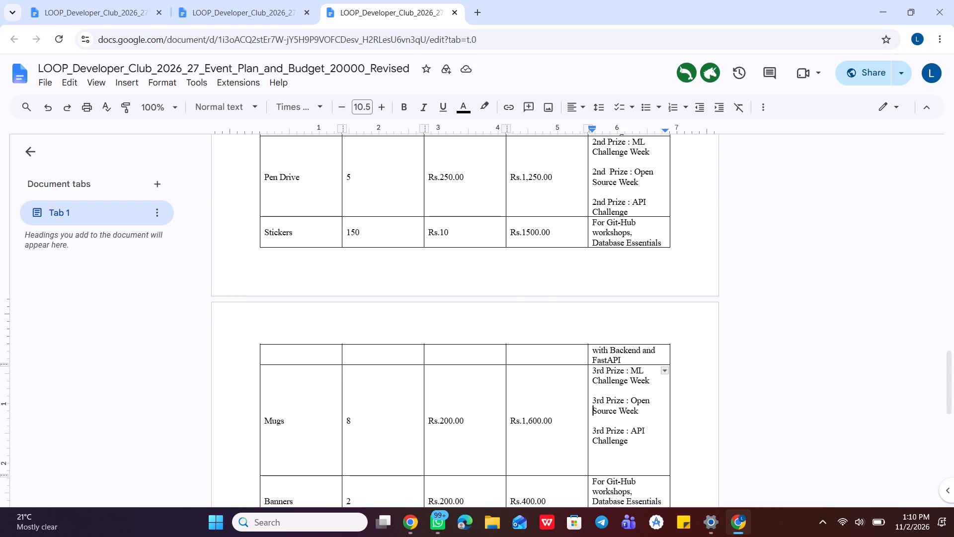
pyautogui.press('Up')
pyautogui.press('Right')
pyautogui.press('Up')
pyautogui.press('Right')
pyautogui.press('Up')
pyautogui.press('Right')
pyautogui.press('Right')
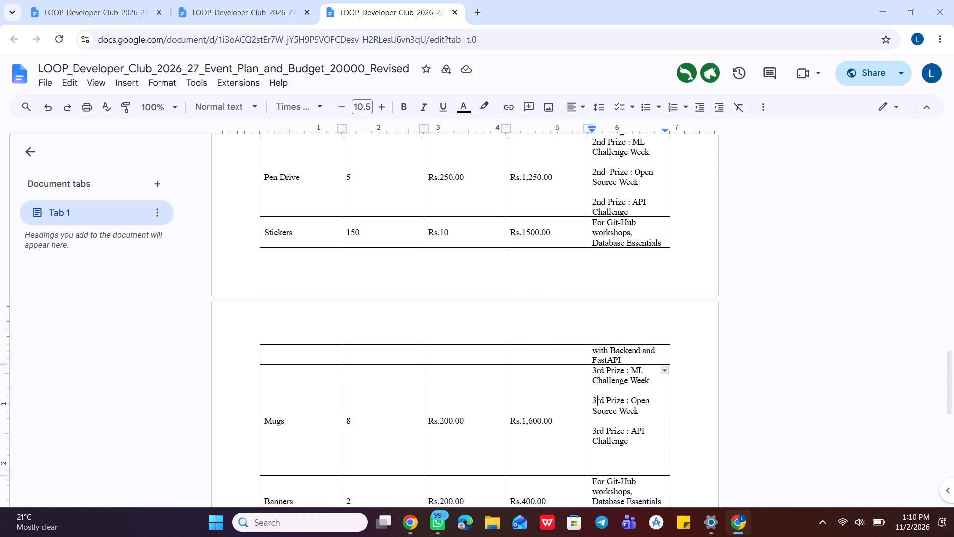
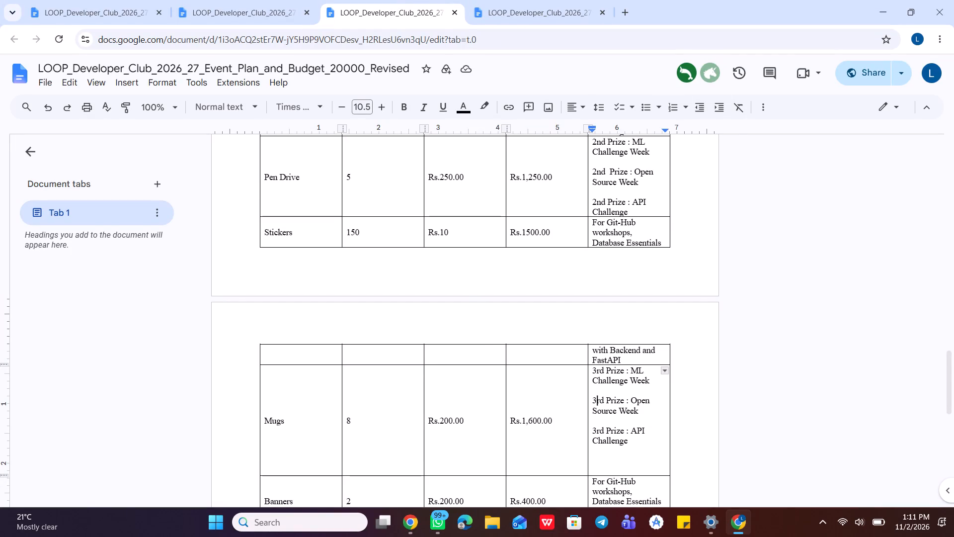
# Review the budget table's remarks from the Mugs row through the Pen and Notebook row, and check the document's opening page.
pyautogui.scroll(-3, 592, 362)
pyautogui.click(611, 464)
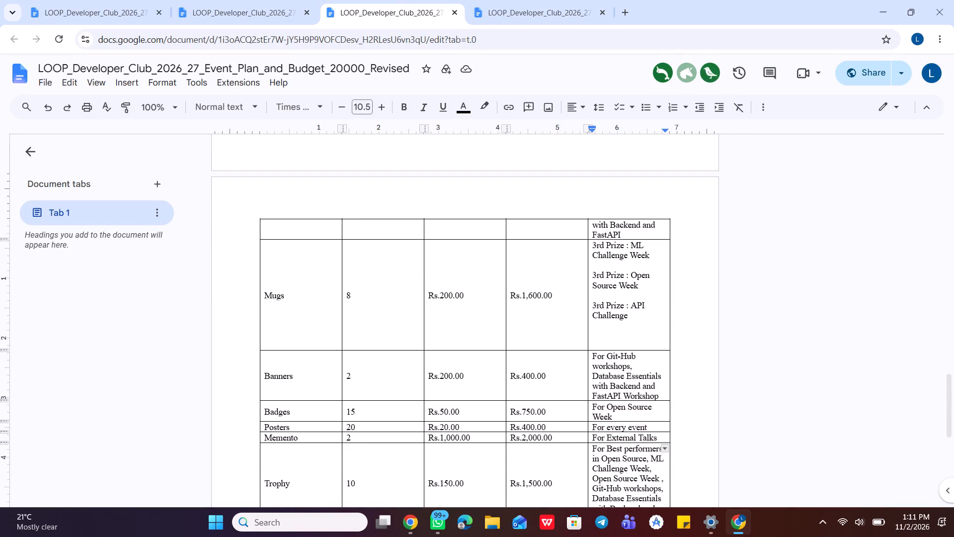
pyautogui.scroll(-2, 611, 464)
pyautogui.scroll(-1, 601, 388)
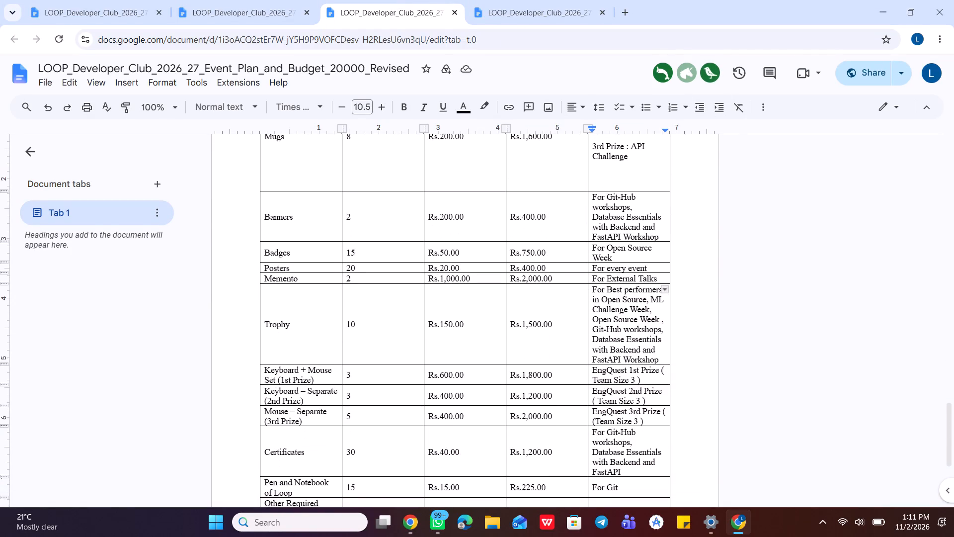
pyautogui.scroll(15, 601, 388)
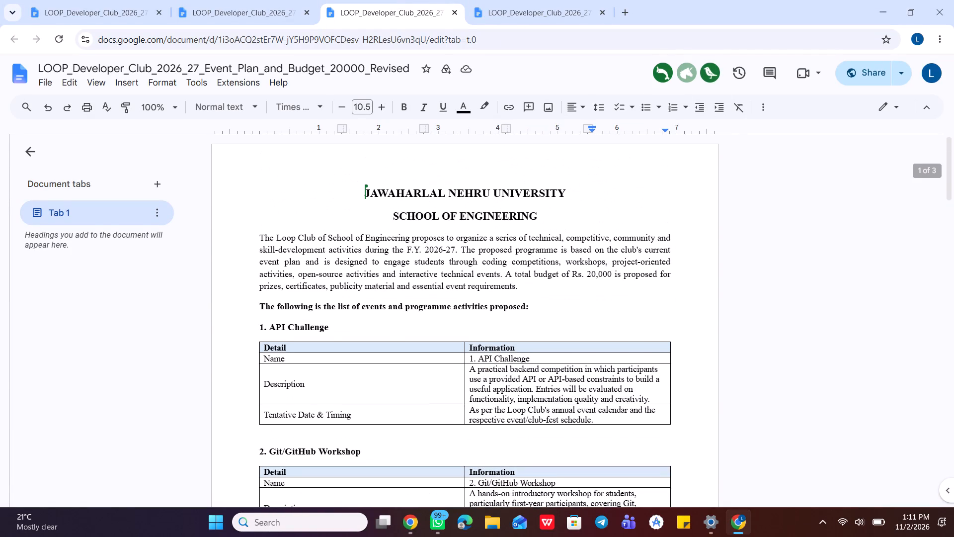
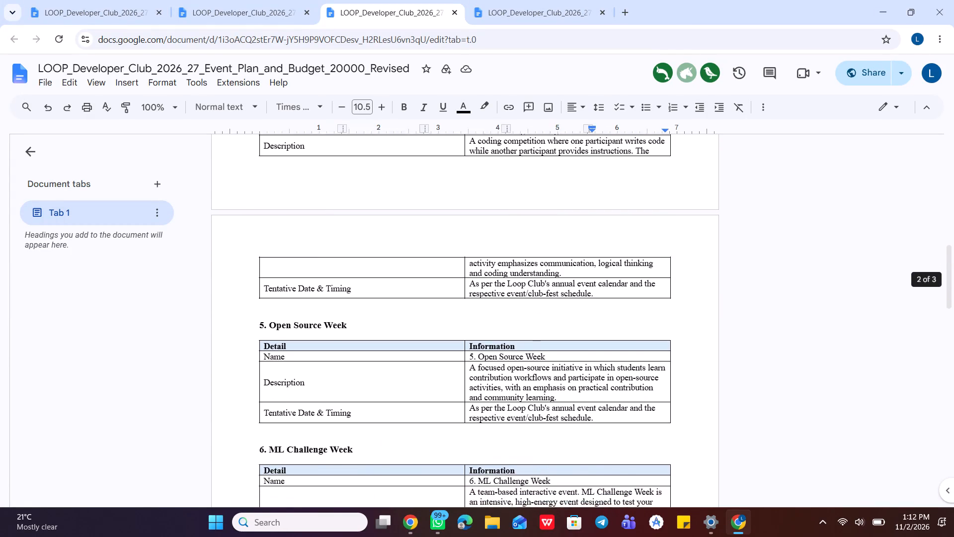
# Review the Open Source Week and ML Challenge Week details and the procurement table's items, quantities, prices and assigned events.
pyautogui.scroll(-5, 617, 496)
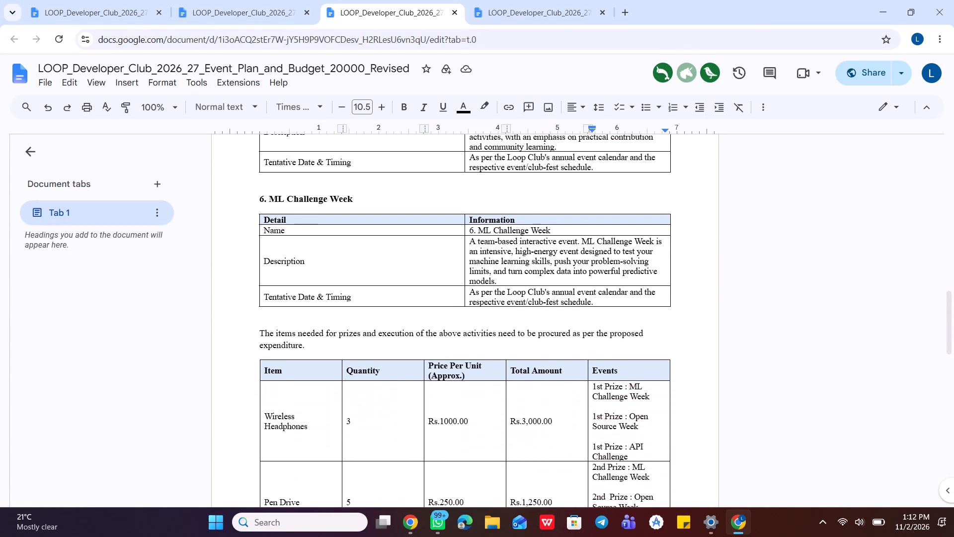
pyautogui.scroll(-1, 617, 496)
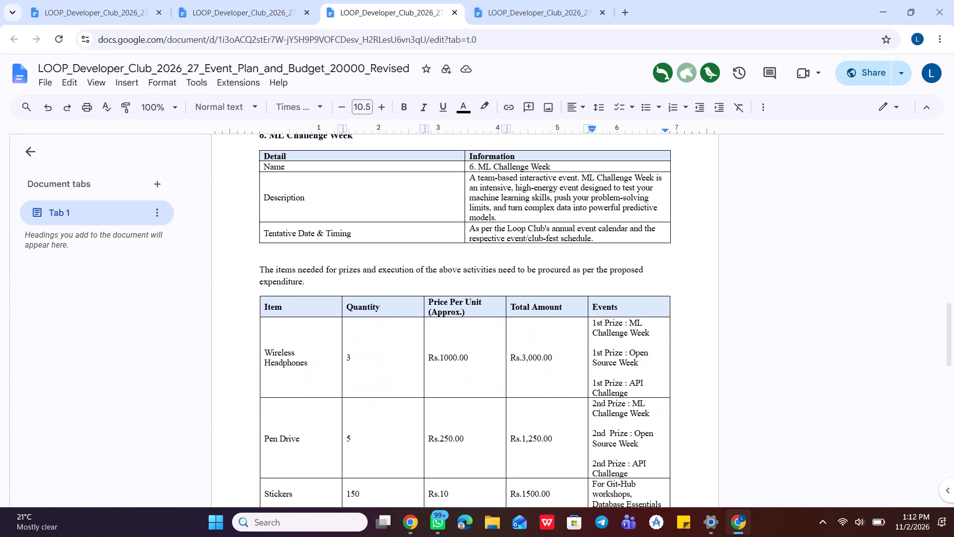
pyautogui.scroll(-1, 617, 496)
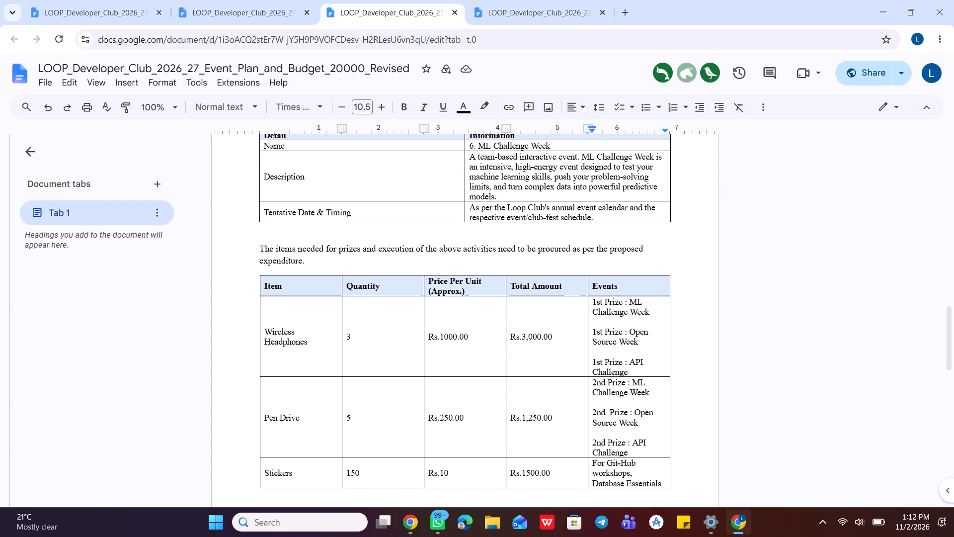
pyautogui.scroll(-3, 617, 496)
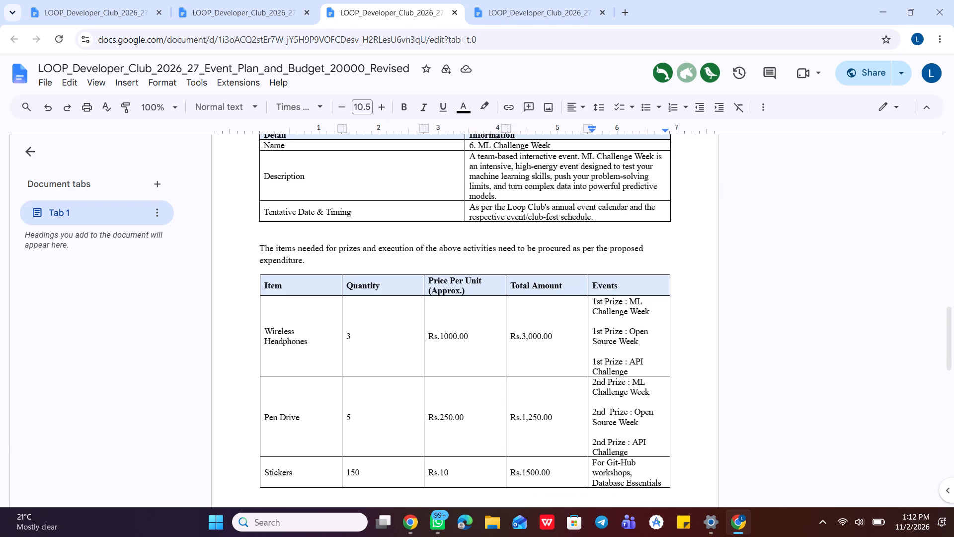
pyautogui.scroll(-7, 617, 496)
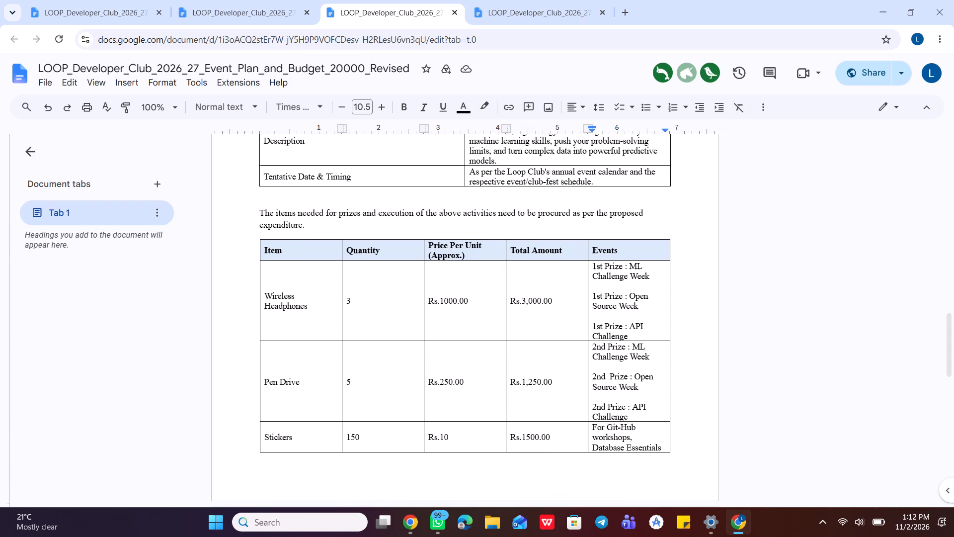
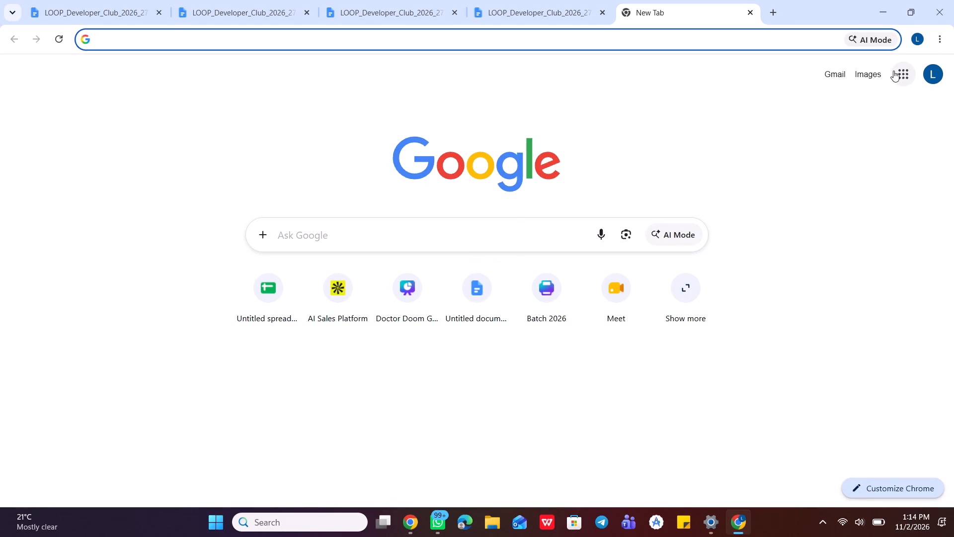
# Open the Google apps list from the new tab and look through the available apps down to its end.
pyautogui.click(893, 71)
pyautogui.scroll(-1, 844, 307)
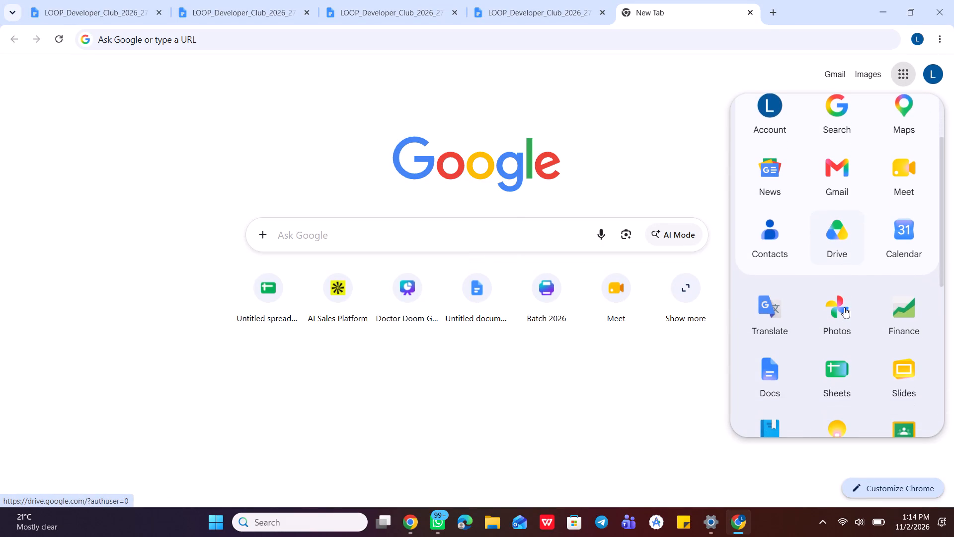
pyautogui.scroll(-3, 844, 307)
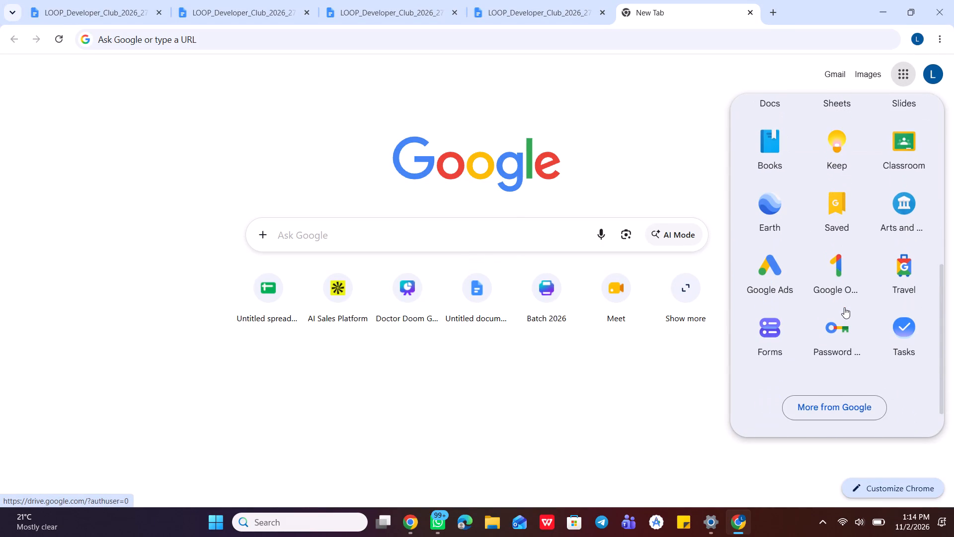
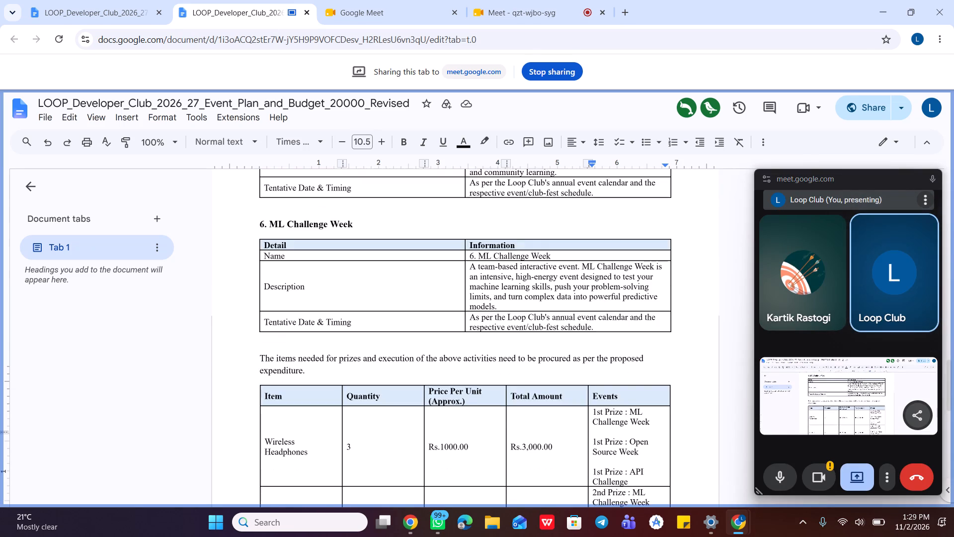
# Examine the 1st Prize events listed for Wireless Headphones in the budget table, focusing on the ML Challenge Week entry.
pyautogui.scroll(-1, 607, 337)
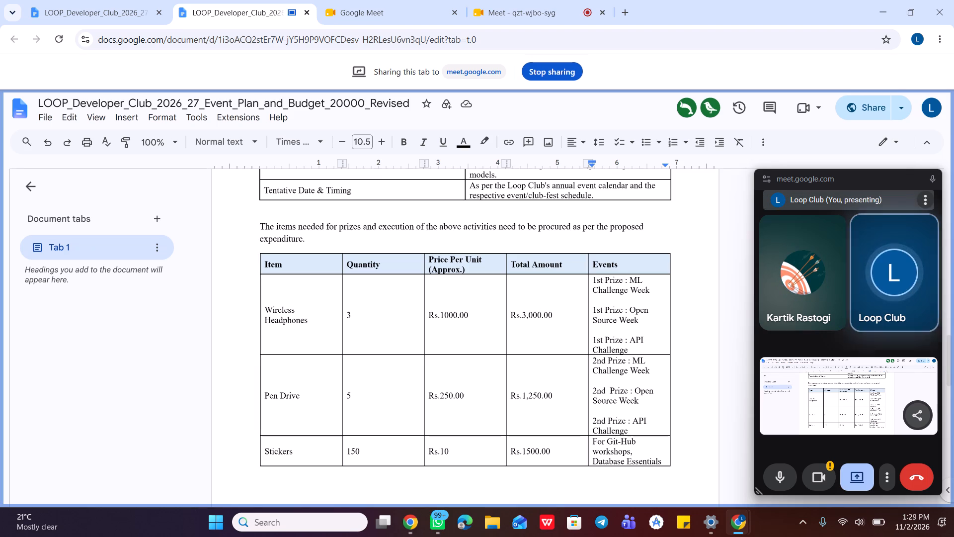
pyautogui.click(631, 275)
pyautogui.click(643, 290)
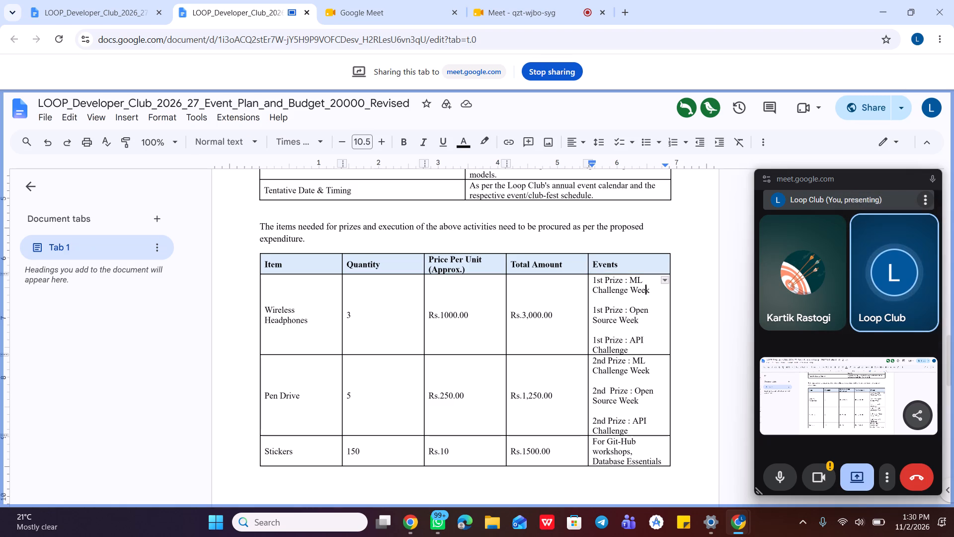
pyautogui.moveTo(652, 289); pyautogui.dragTo(625, 290)
pyautogui.moveTo(612, 288); pyautogui.dragTo(605, 288)
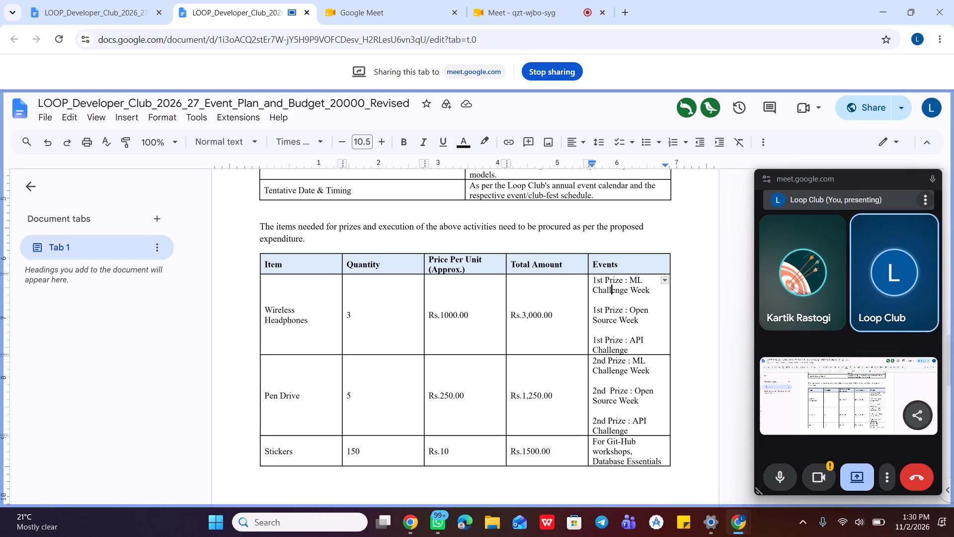
pyautogui.moveTo(605, 288); pyautogui.dragTo(603, 286)
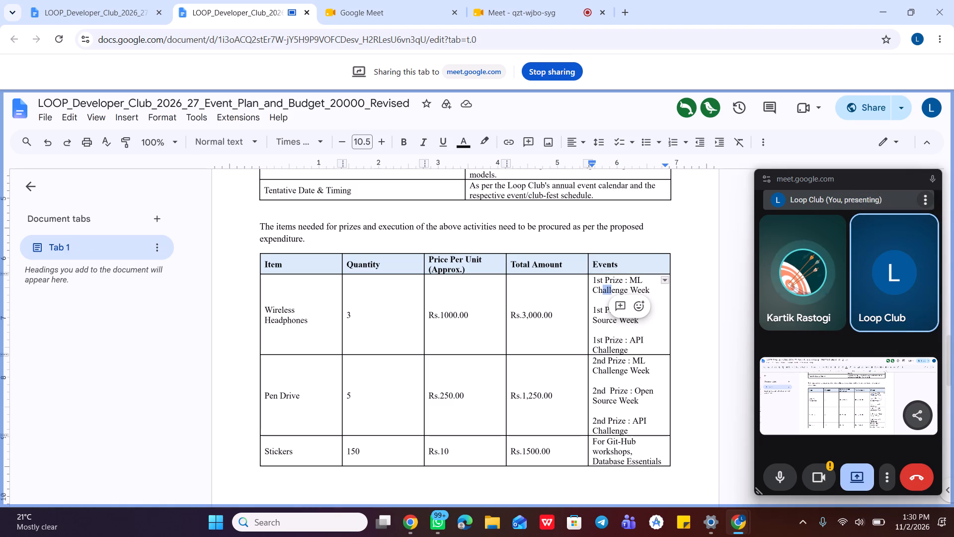
pyautogui.click(653, 288)
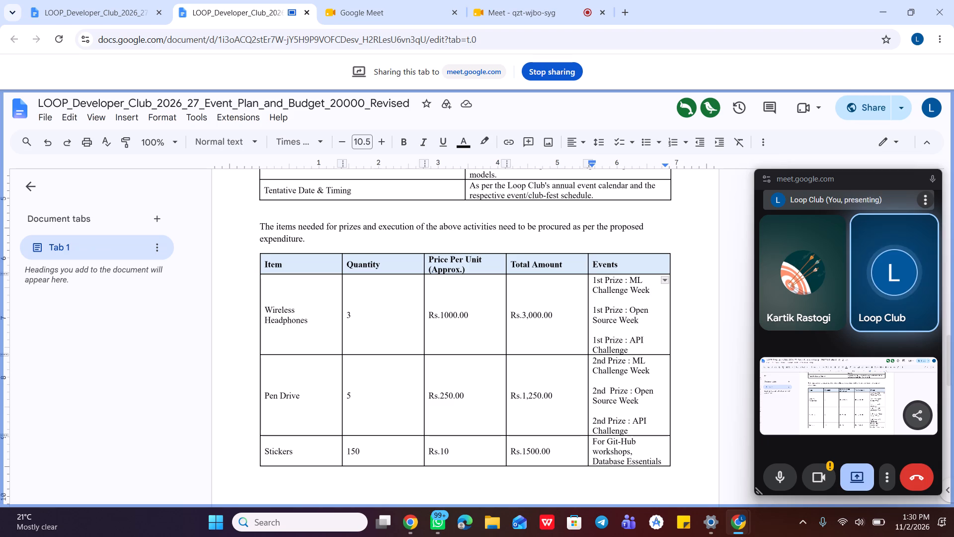
pyautogui.moveTo(653, 288); pyautogui.dragTo(590, 277)
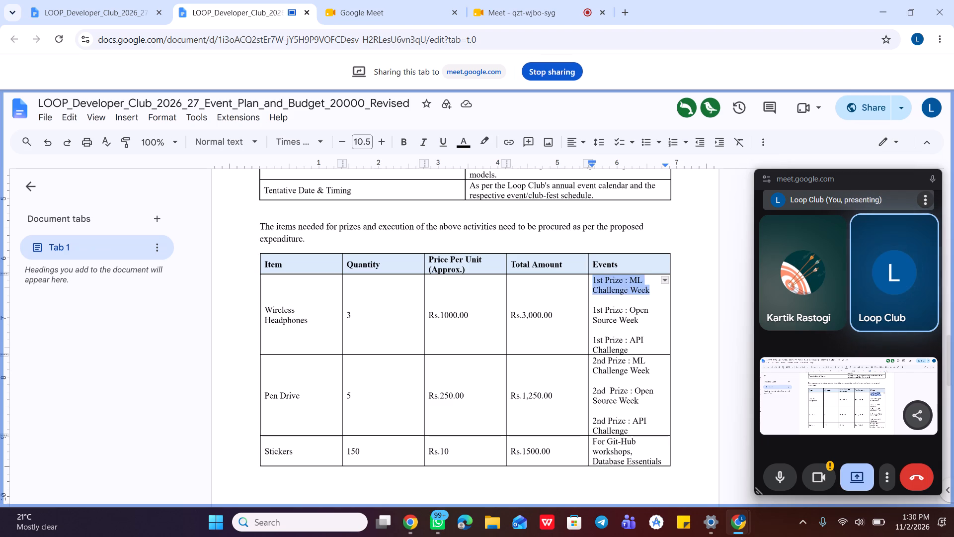
pyautogui.click(641, 368)
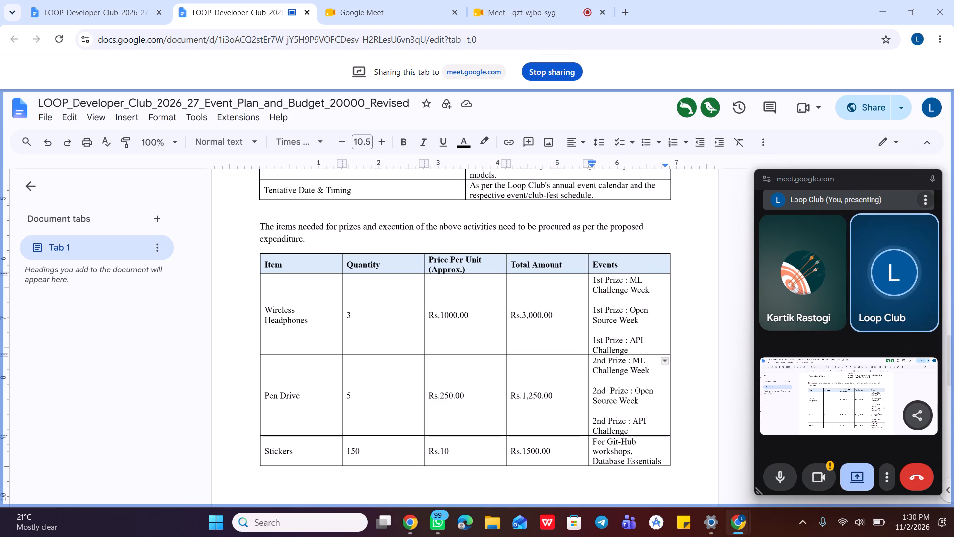
# Review the remaining budget items and their events, from Mugs and Banners to the Trophy and EngQuest keyboard prizes.
pyautogui.scroll(-2, 641, 368)
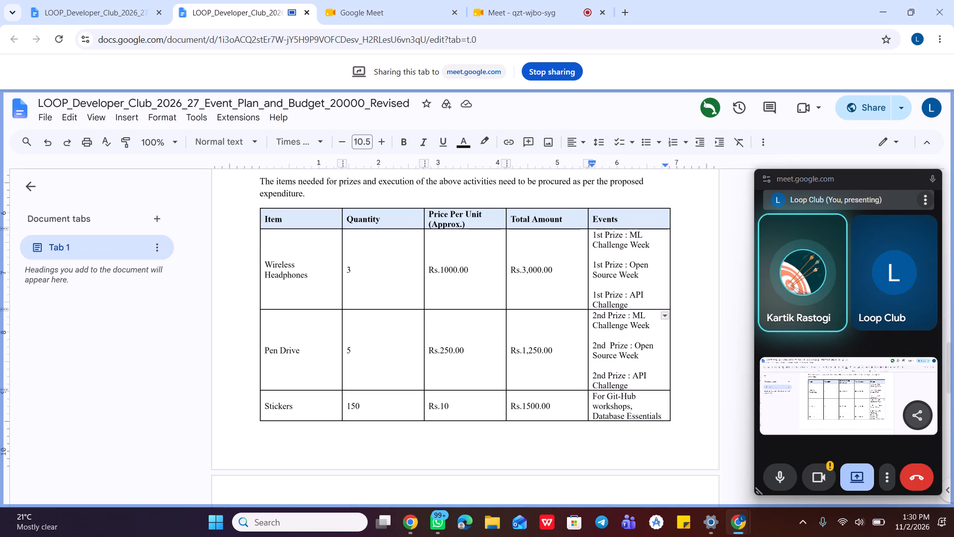
pyautogui.scroll(-4, 641, 368)
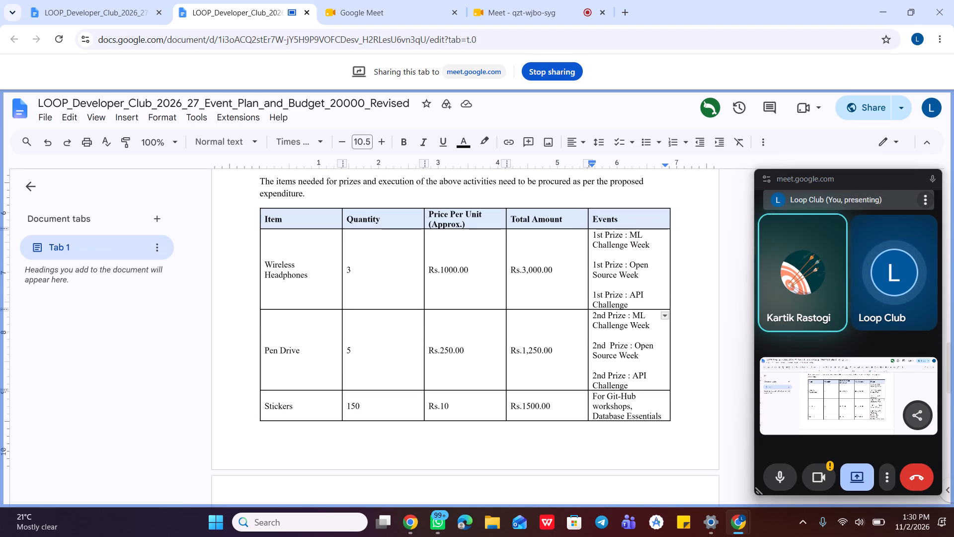
pyautogui.scroll(-3, 641, 368)
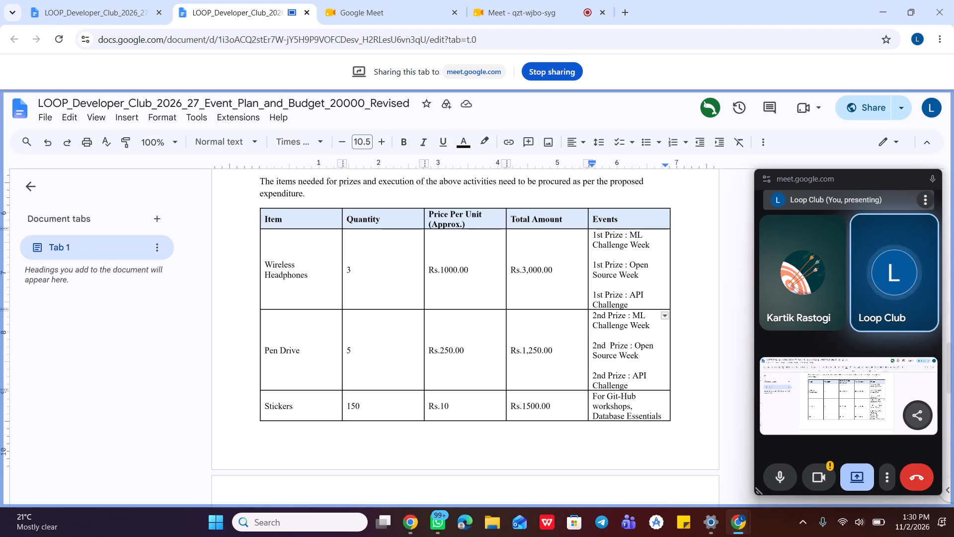
pyautogui.scroll(-1, 641, 368)
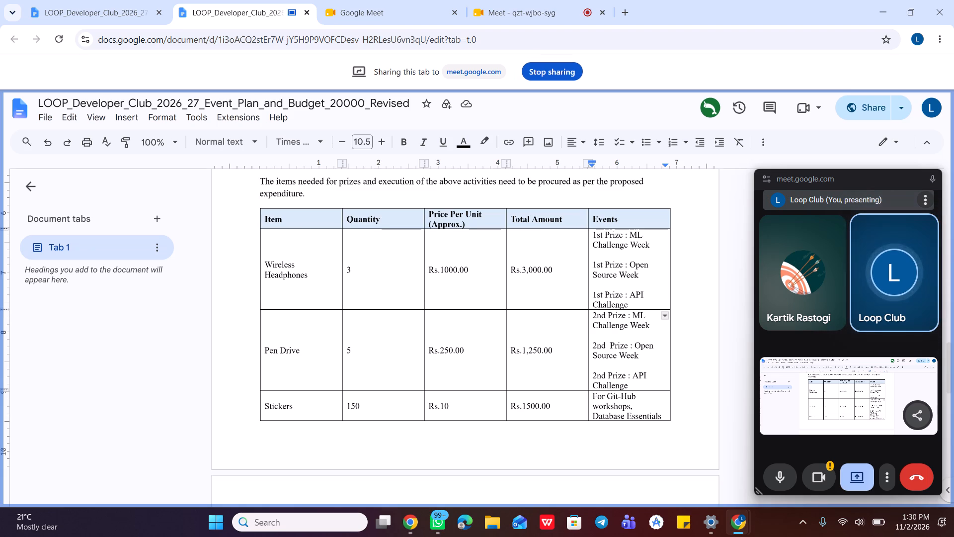
pyautogui.scroll(-3, 572, 437)
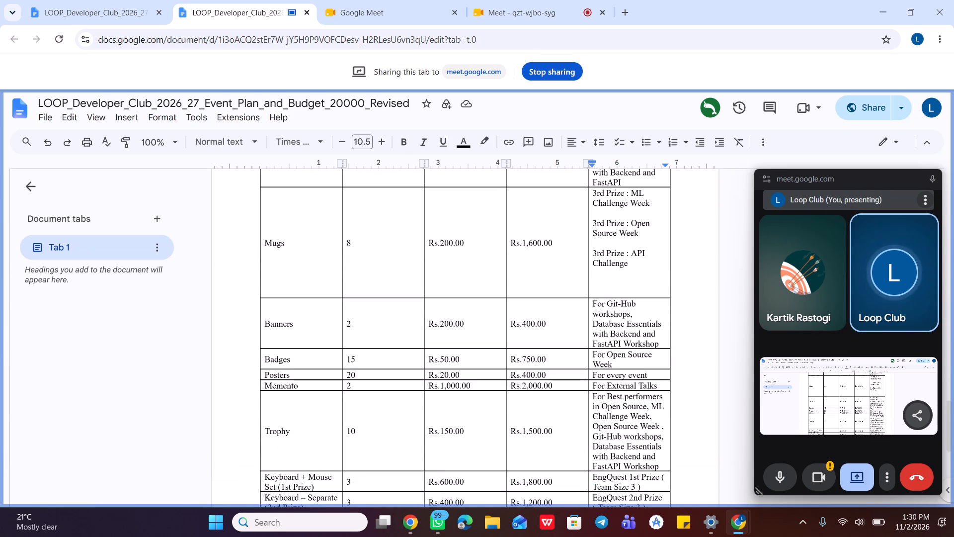
# Review the event description tables again and compare them with the prize allocations in the budget table.
pyautogui.scroll(1, 572, 437)
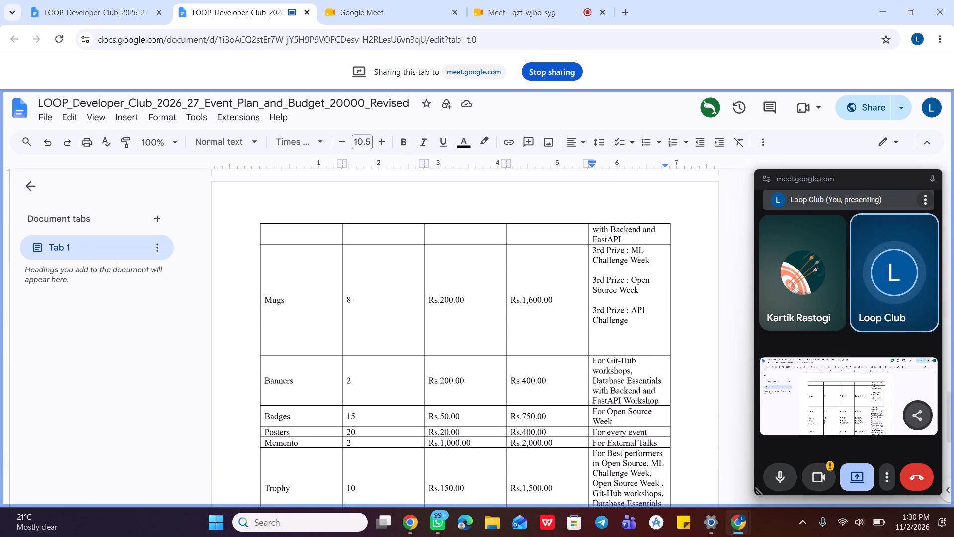
pyautogui.scroll(1, 572, 437)
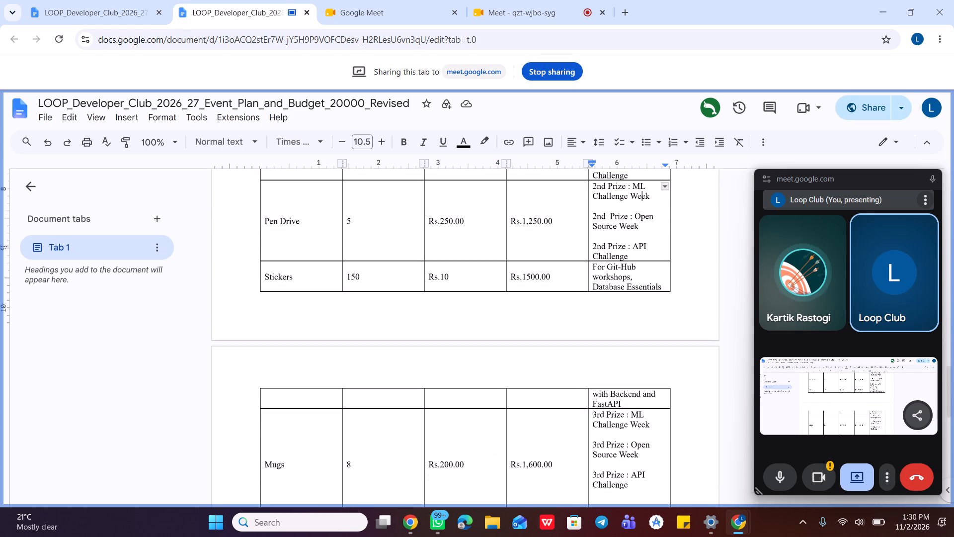
pyautogui.scroll(1, 572, 437)
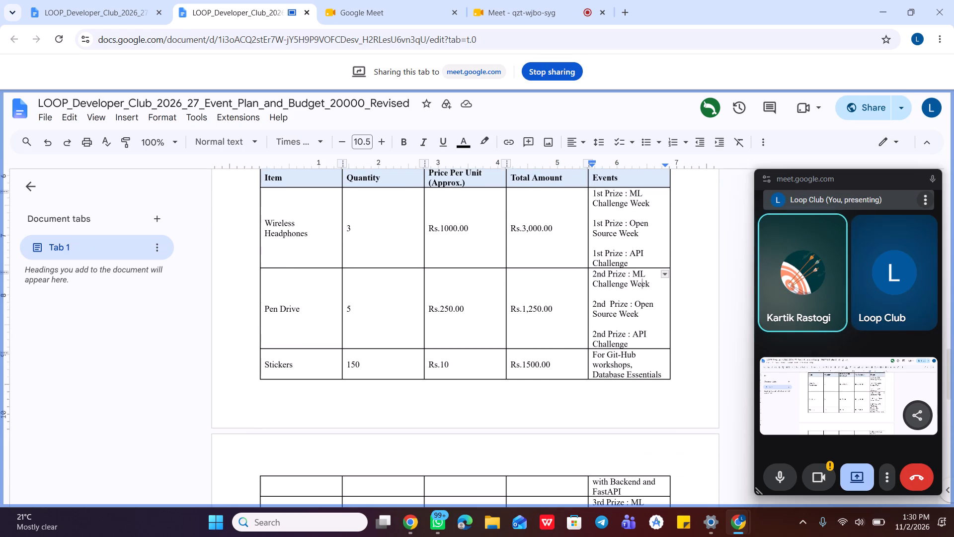
pyautogui.scroll(1, 572, 437)
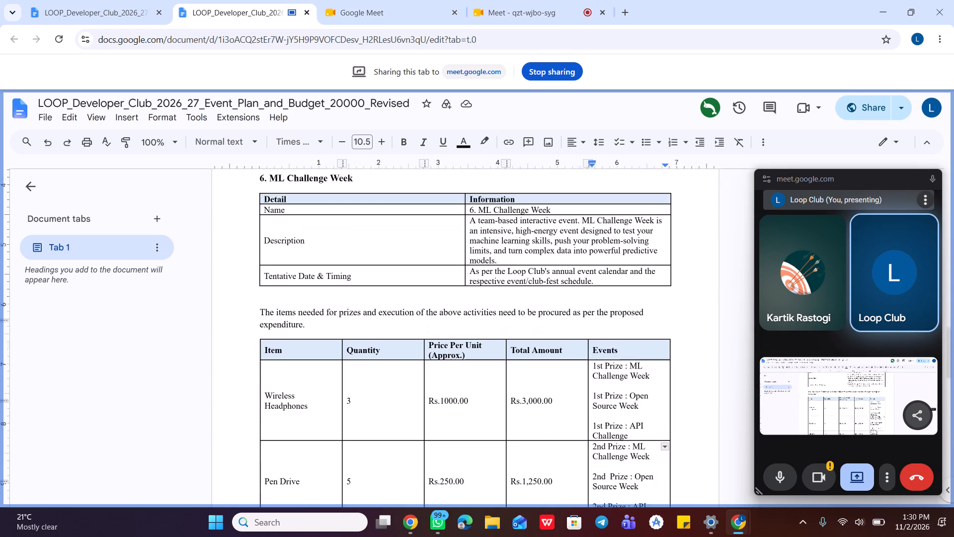
pyautogui.scroll(2, 572, 437)
pyautogui.scroll(-2, 572, 437)
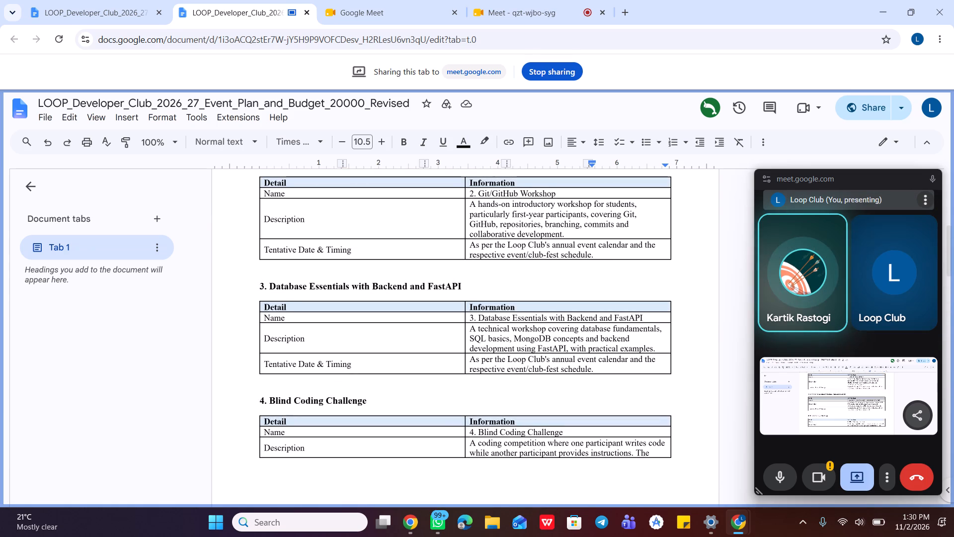
pyautogui.scroll(-2, 572, 437)
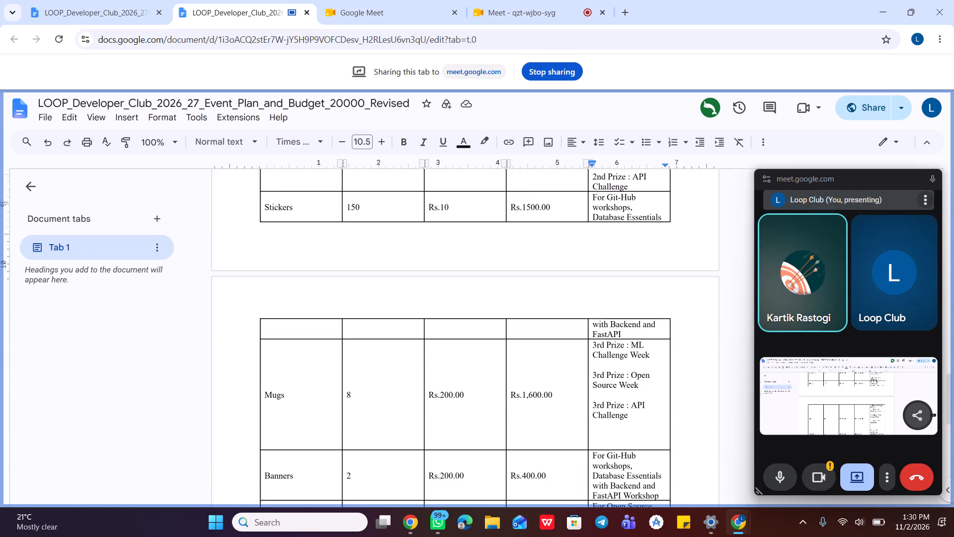
pyautogui.scroll(-2, 572, 437)
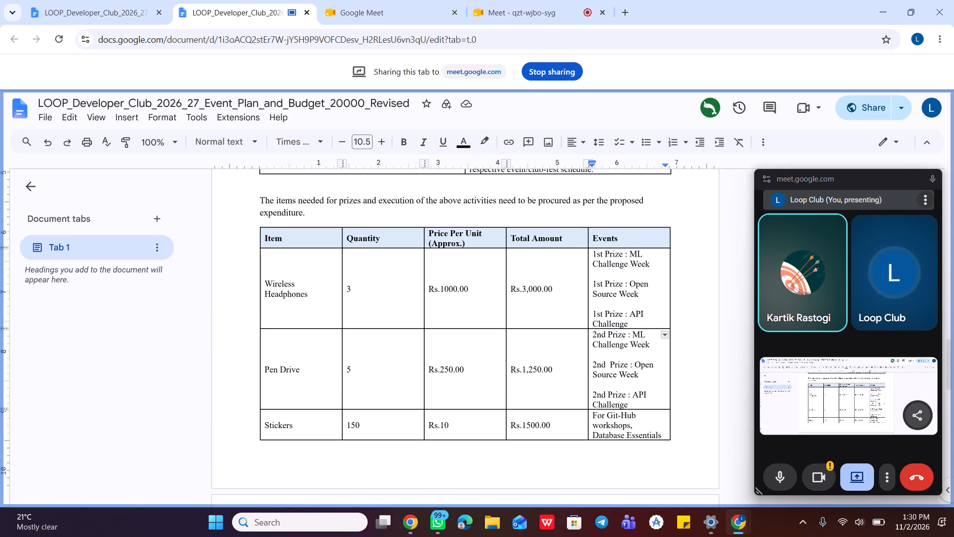
# Check the ML Challenge Week prize entries in the Wireless Headphones and Pen Drive rows of the budget table.
pyautogui.click(647, 268)
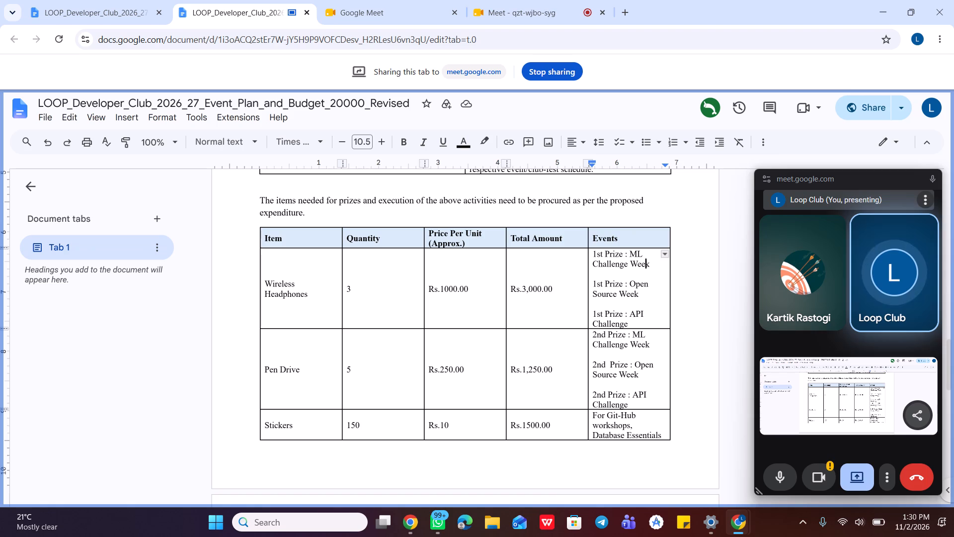
pyautogui.click(657, 268)
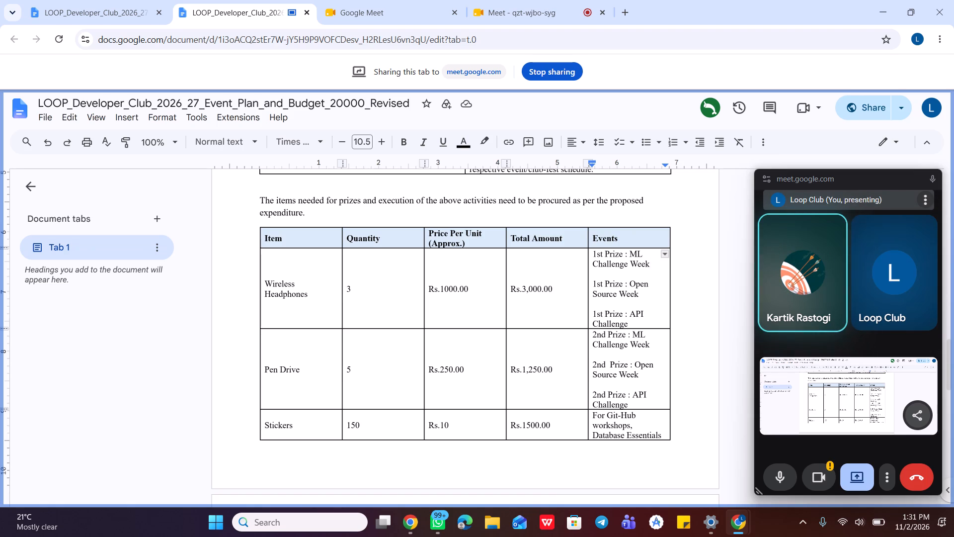
pyautogui.scroll(-2, 647, 285)
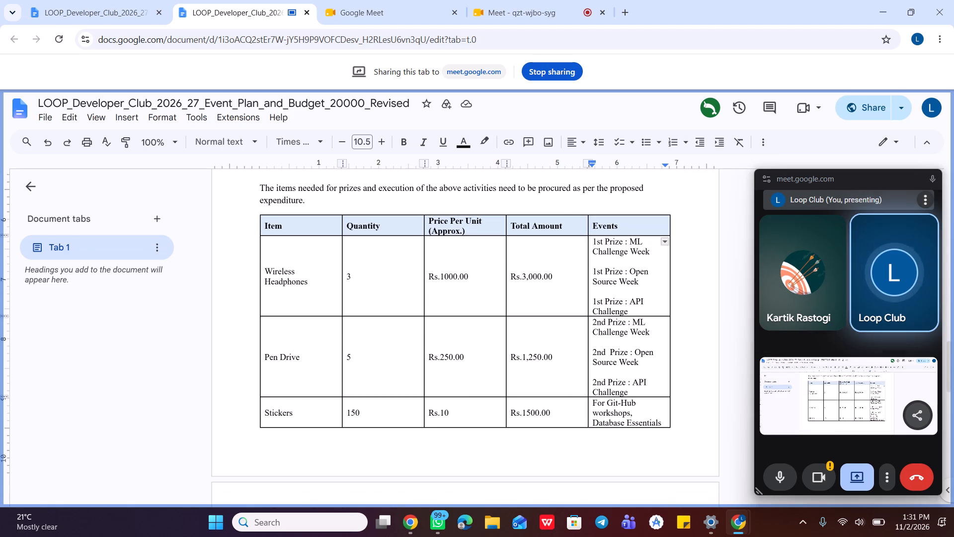
pyautogui.scroll(-2, 647, 285)
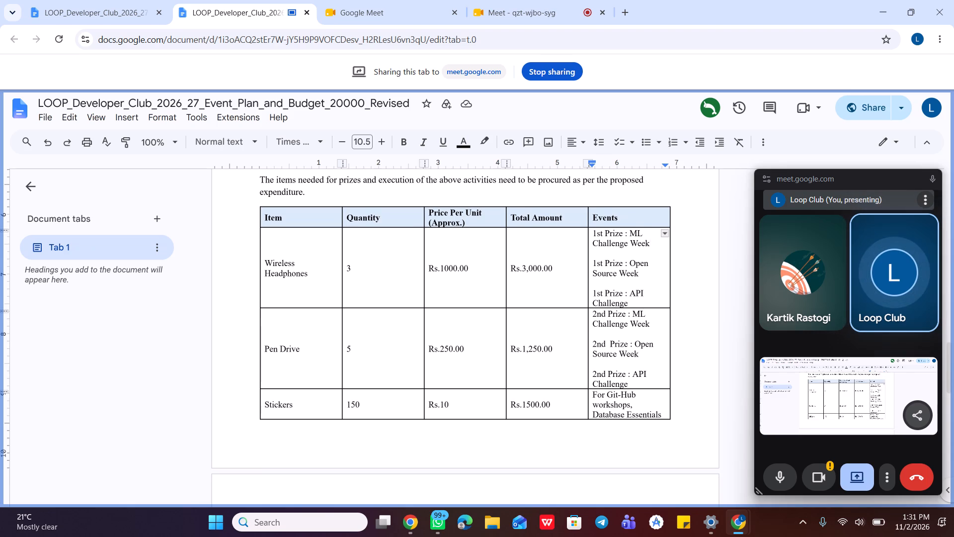
pyautogui.click(609, 321)
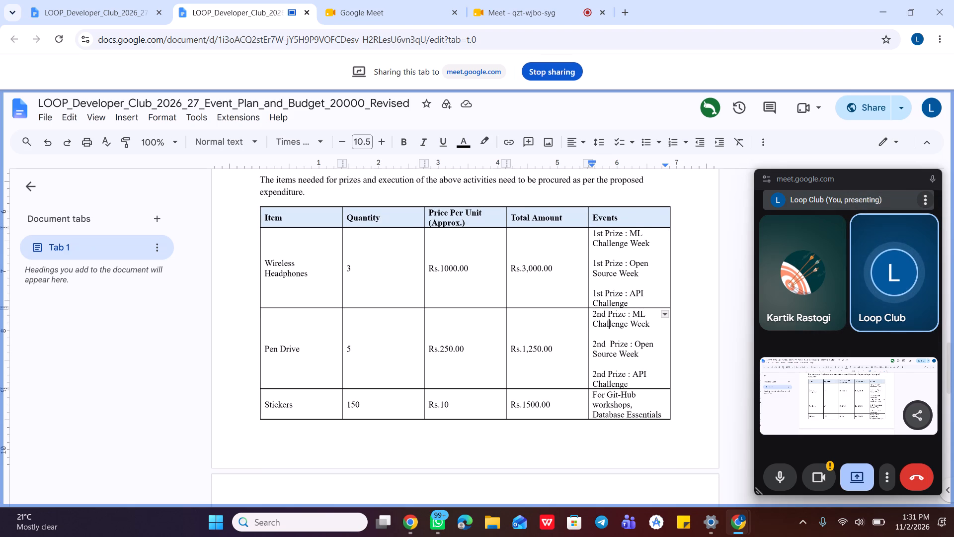
# Review the Events column of the items table from the Pen Drive row down to the Certificates row.
pyautogui.click(612, 347)
pyautogui.click(614, 378)
pyautogui.scroll(-4, 592, 299)
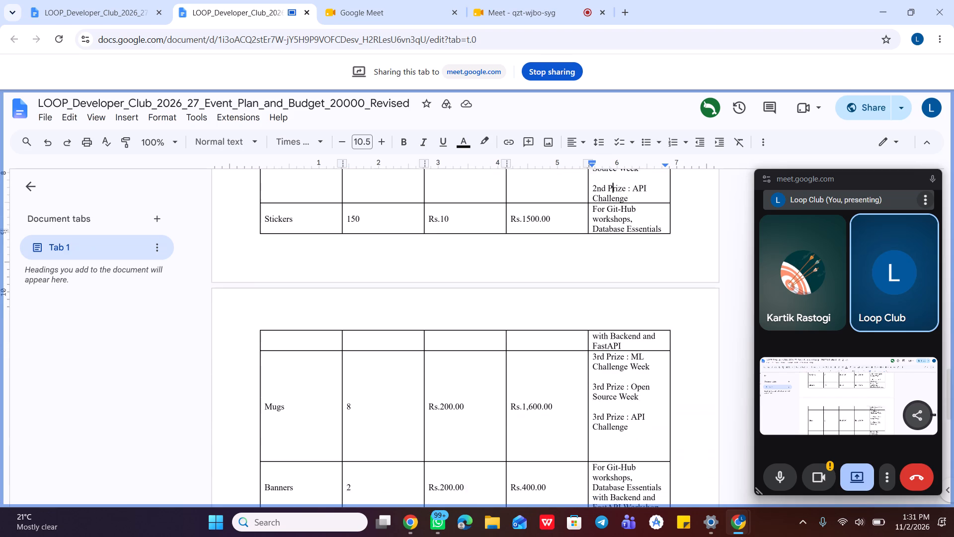
pyautogui.scroll(-1, 592, 299)
pyautogui.click(625, 423)
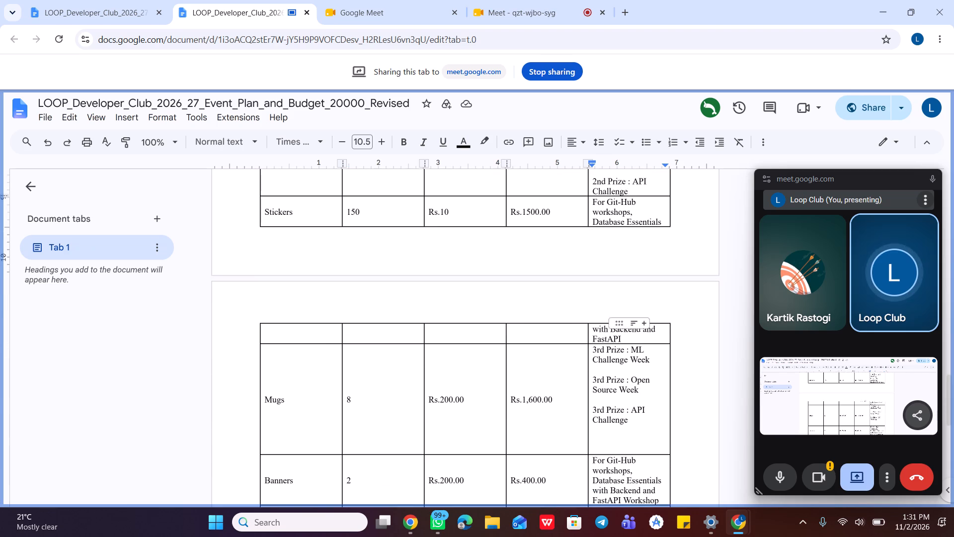
pyautogui.scroll(-1, 625, 423)
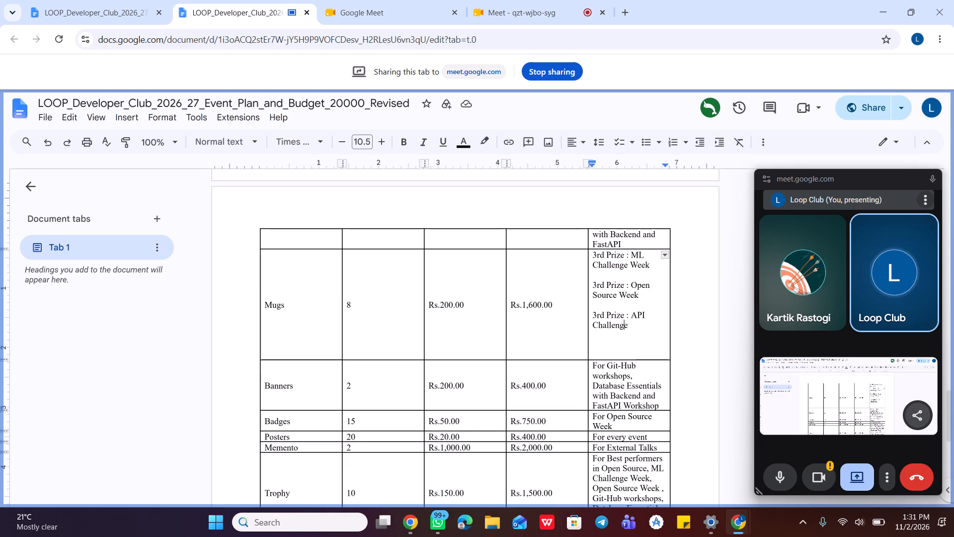
pyautogui.scroll(-3, 474, 312)
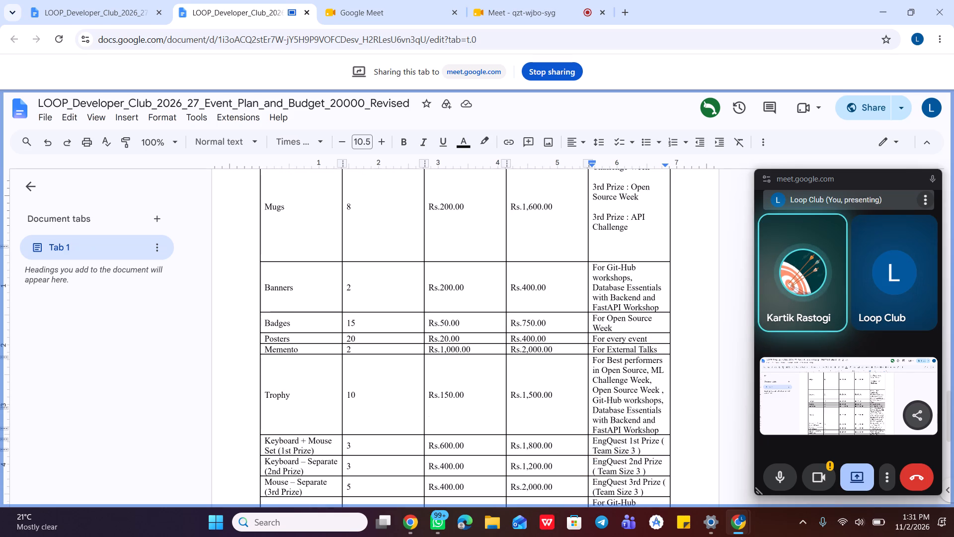
pyautogui.scroll(-1, 474, 312)
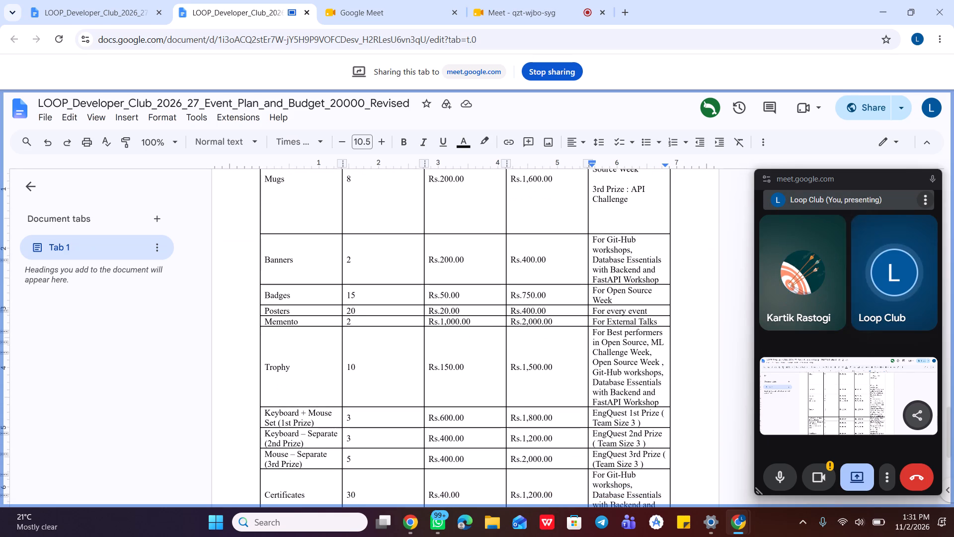
pyautogui.scroll(-1, 521, 399)
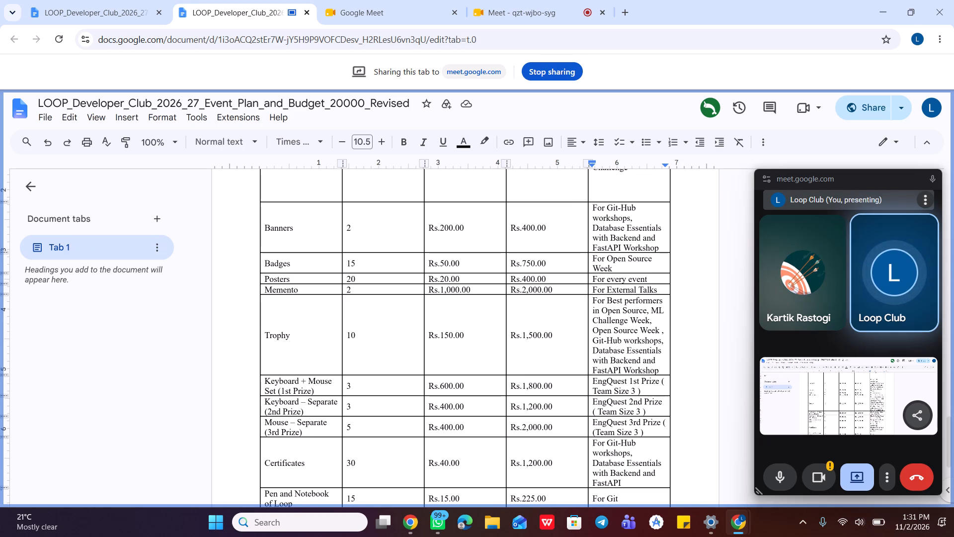
# Examine the EngQuest 1st, 2nd and 3rd prize entries and their team sizes in the Events column.
pyautogui.click(641, 406)
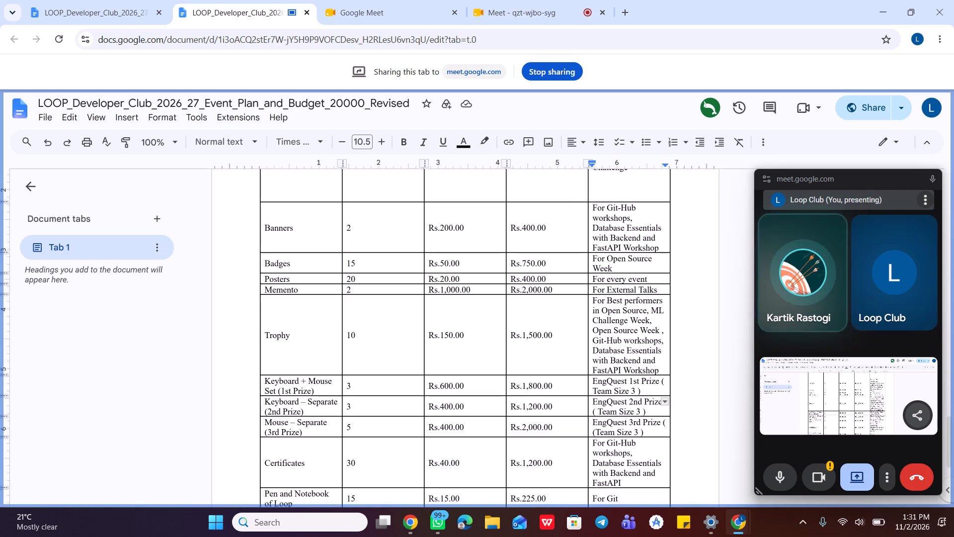
pyautogui.click(640, 412)
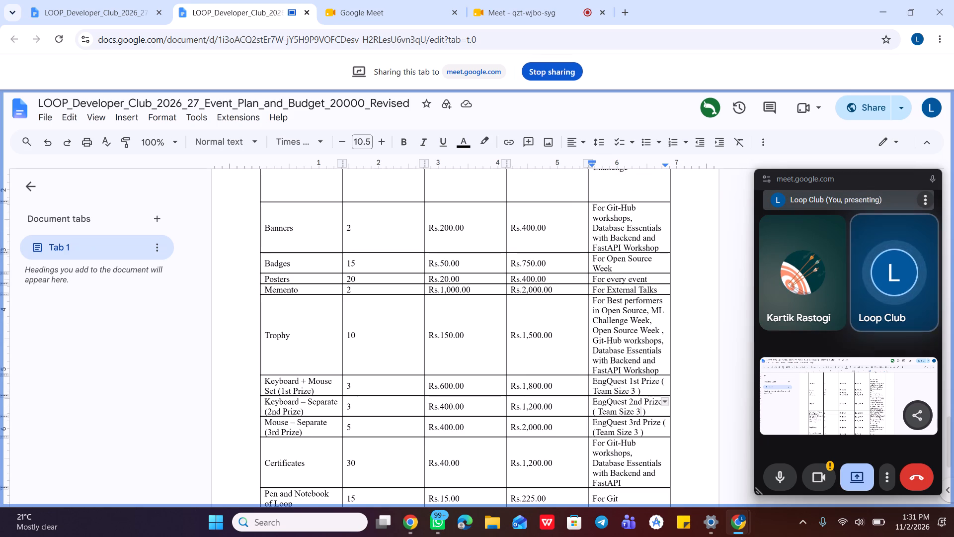
pyautogui.click(635, 435)
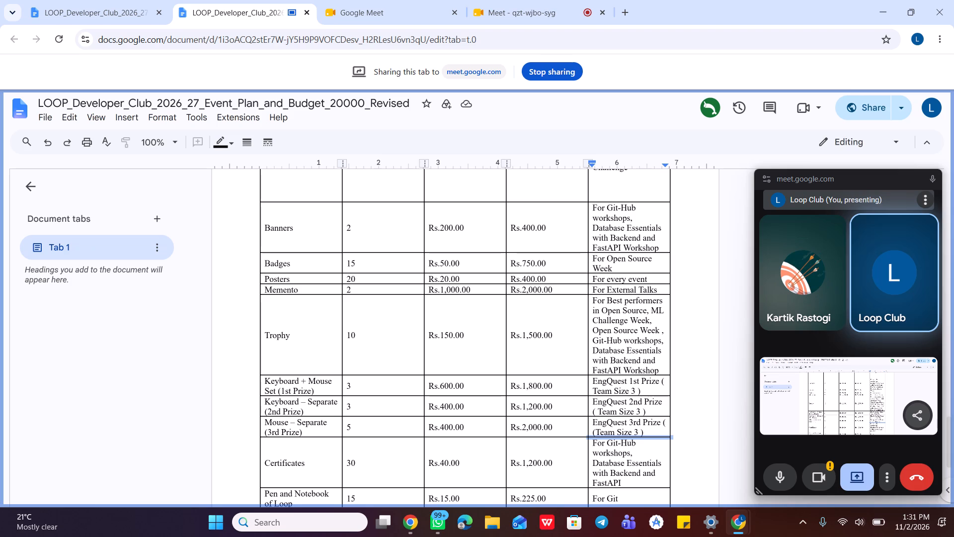
pyautogui.click(632, 380)
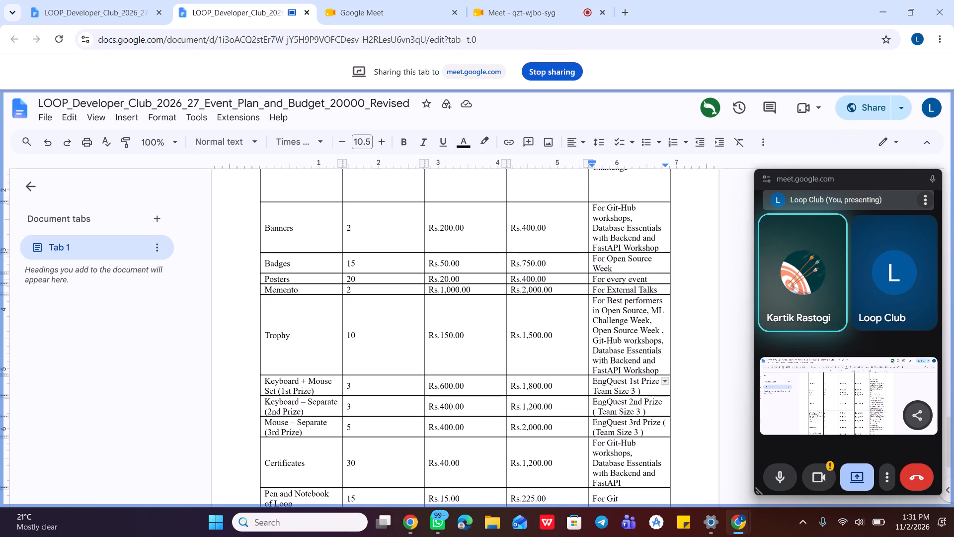
pyautogui.click(631, 388)
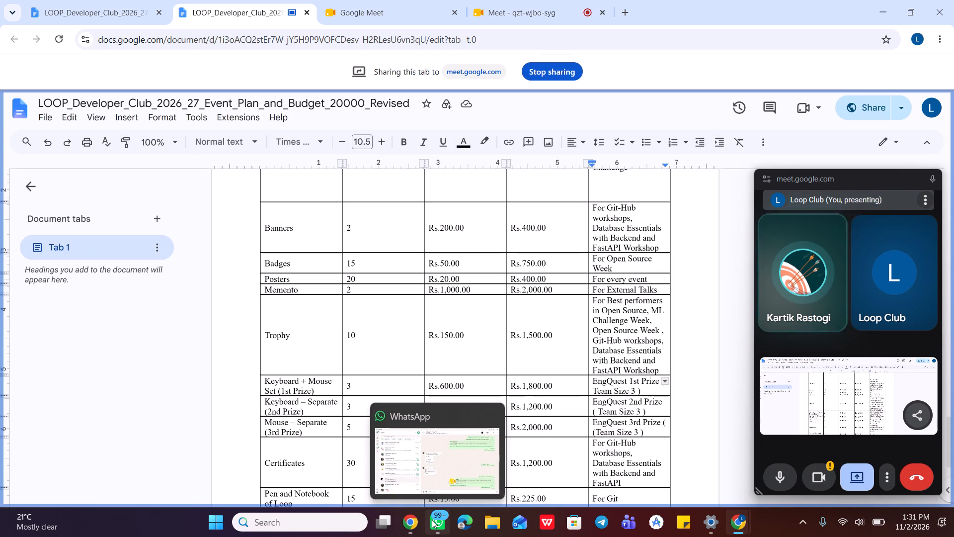
pyautogui.click(647, 385)
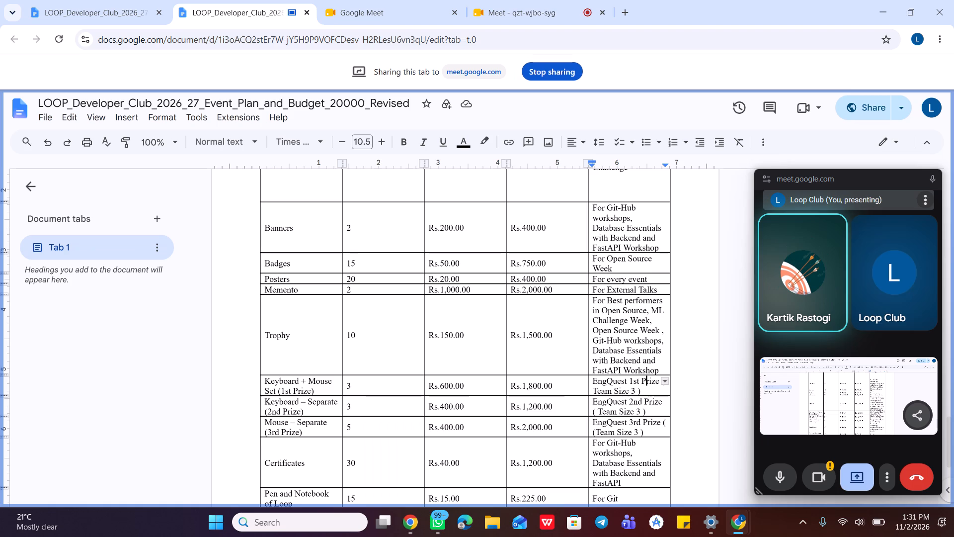
pyautogui.click(637, 430)
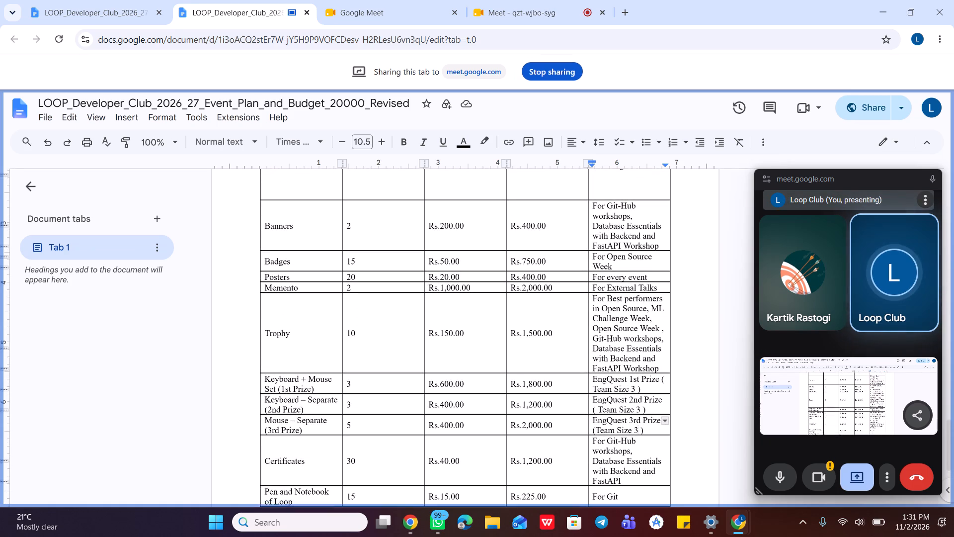
pyautogui.click(655, 336)
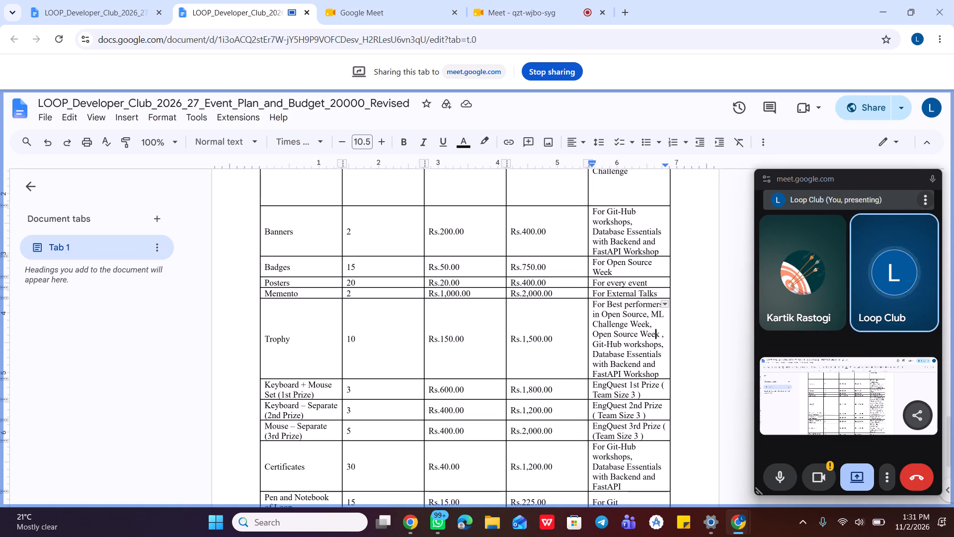
# Review the items table from the EngQuest prize rows back up through Trophy, Banners and Mugs to the Pen Drive and Stickers rows.
pyautogui.scroll(1, 631, 335)
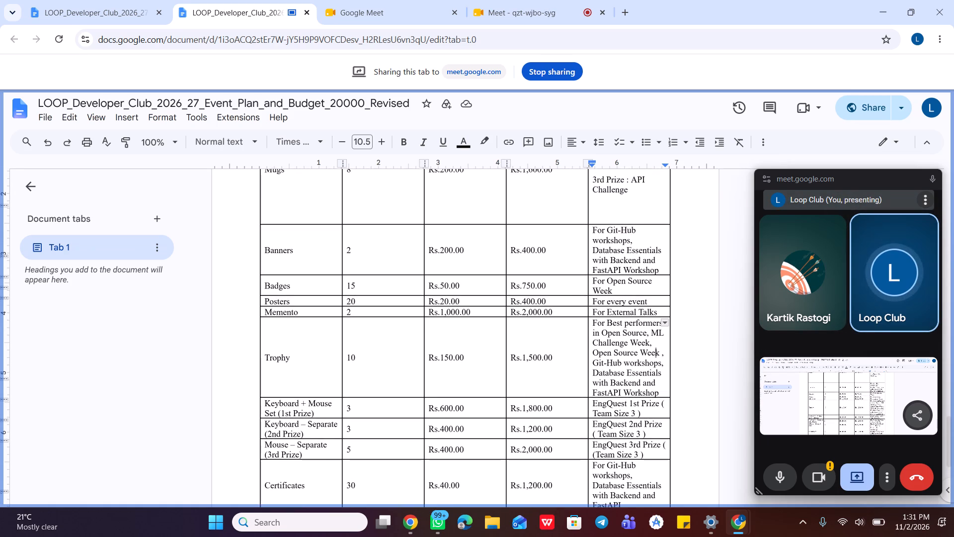
pyautogui.scroll(1, 631, 335)
pyautogui.scroll(1, 579, 308)
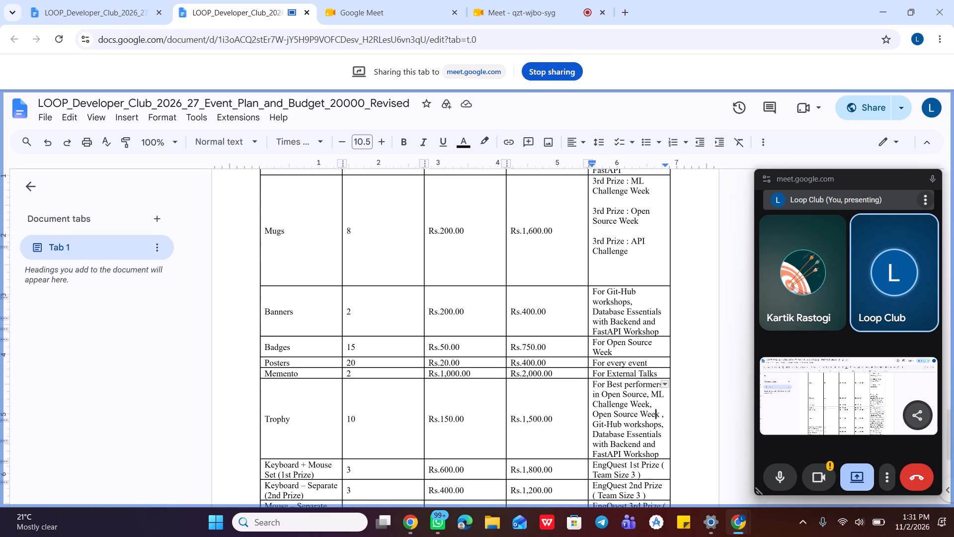
pyautogui.scroll(5, 579, 308)
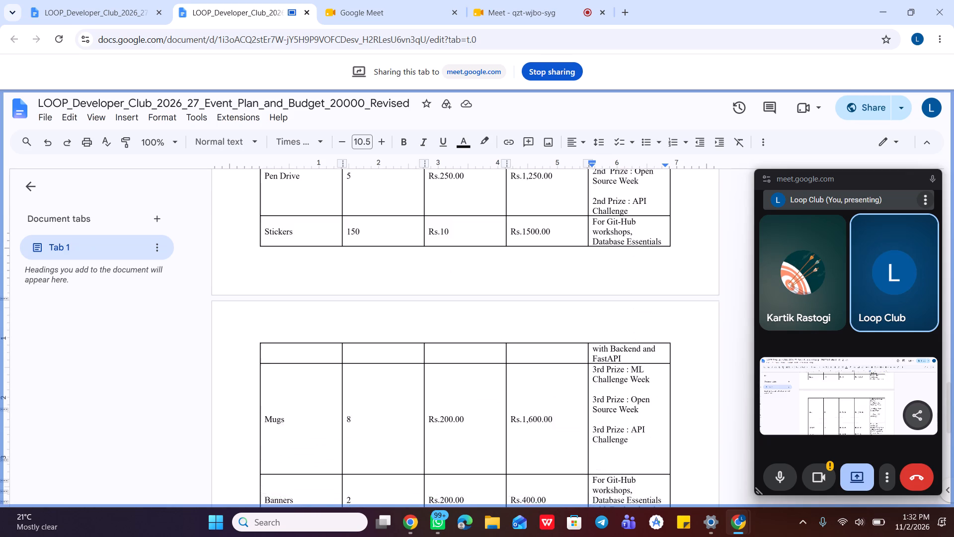
pyautogui.scroll(3, 579, 308)
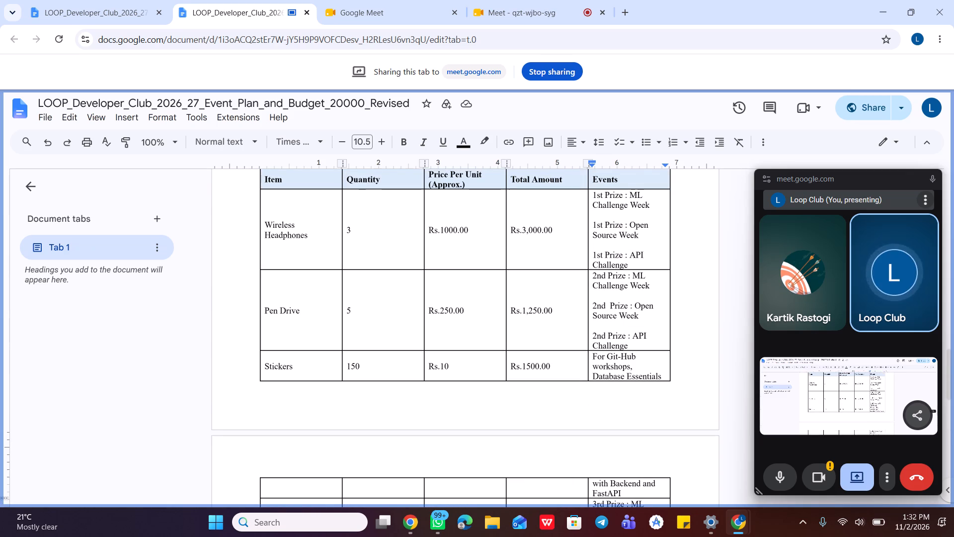
pyautogui.scroll(1, 579, 308)
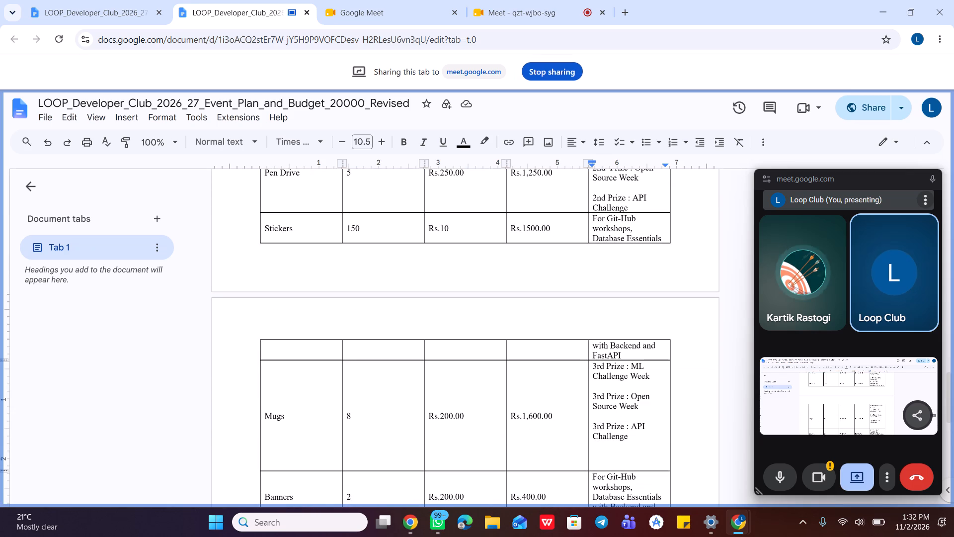
pyautogui.scroll(1, 579, 308)
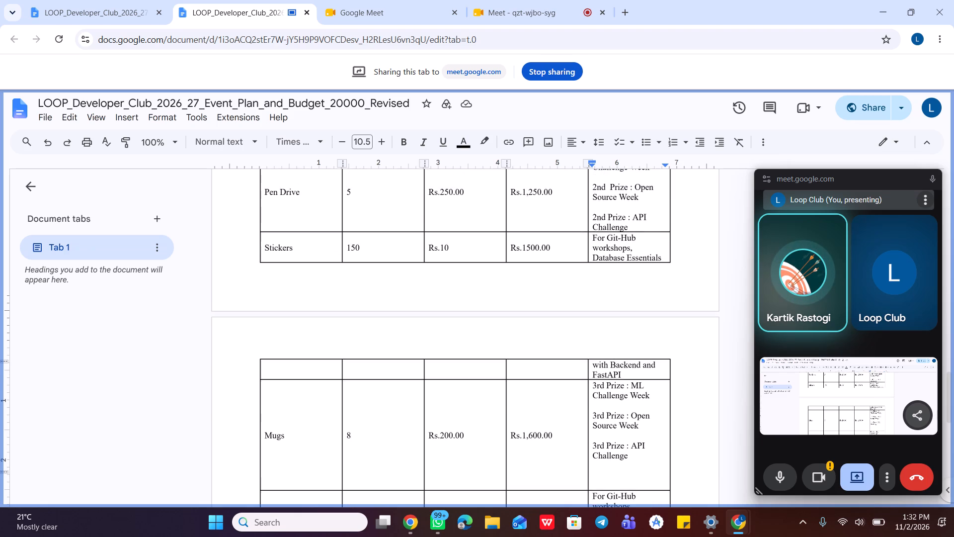
# Examine the Wireless Headphones row at the start of the items table and its 1st Prize entries in the Events column.
pyautogui.scroll(1, 579, 308)
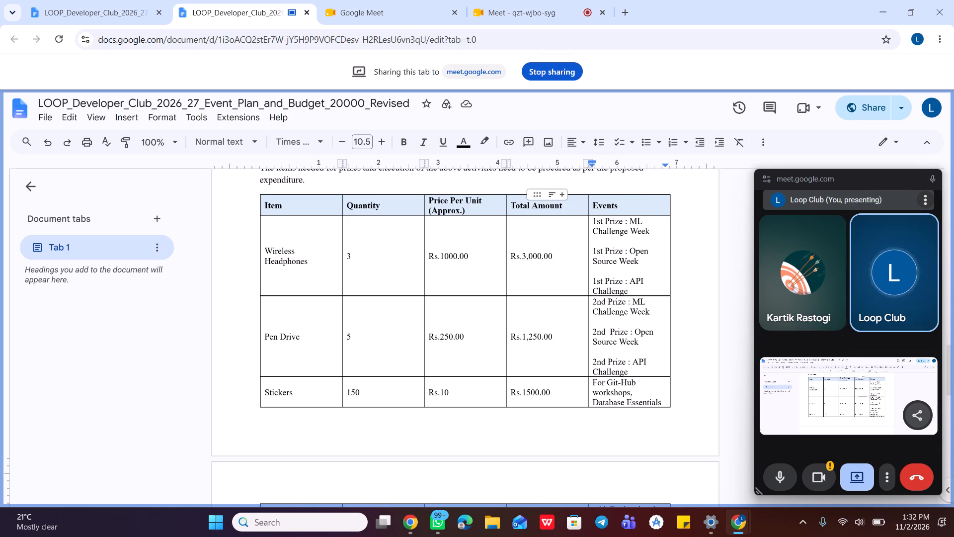
pyautogui.scroll(1, 645, 277)
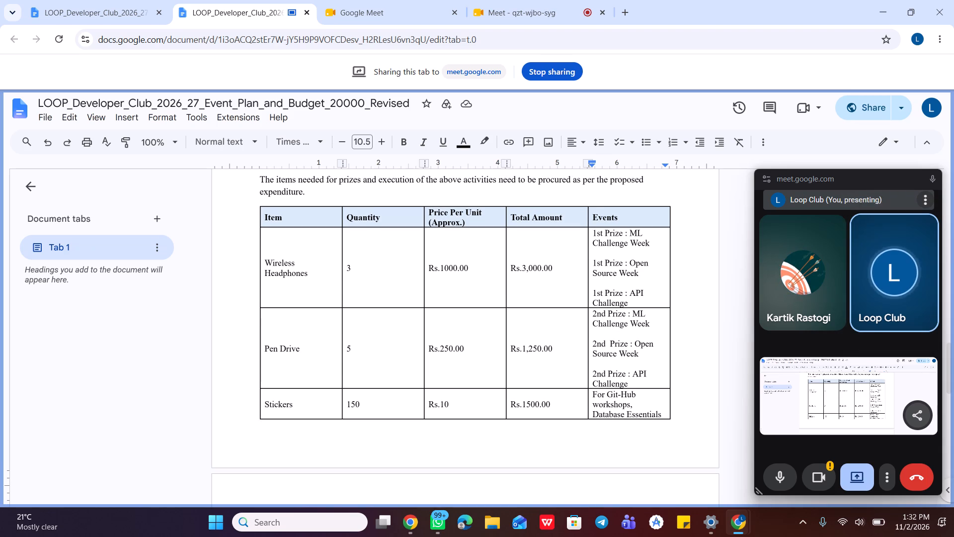
pyautogui.scroll(1, 645, 277)
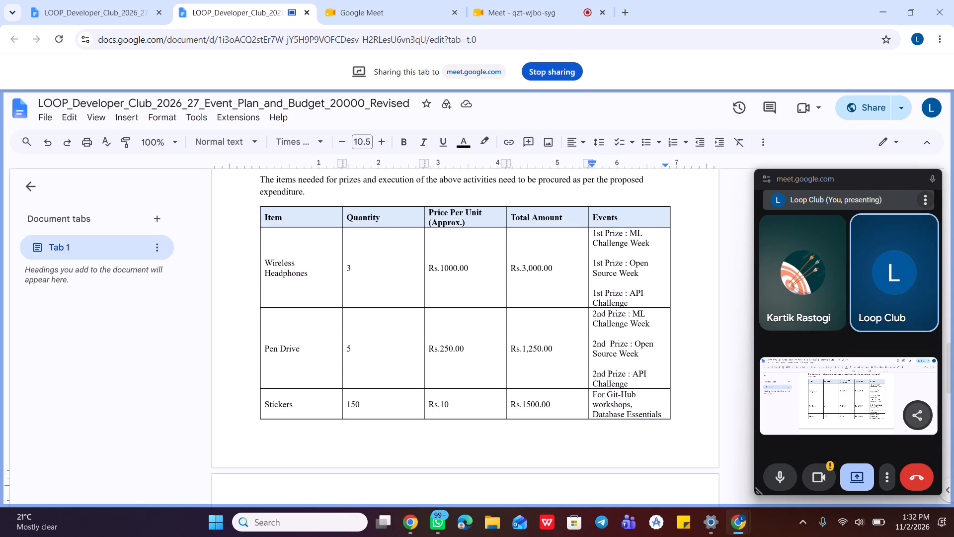
pyautogui.scroll(2, 645, 277)
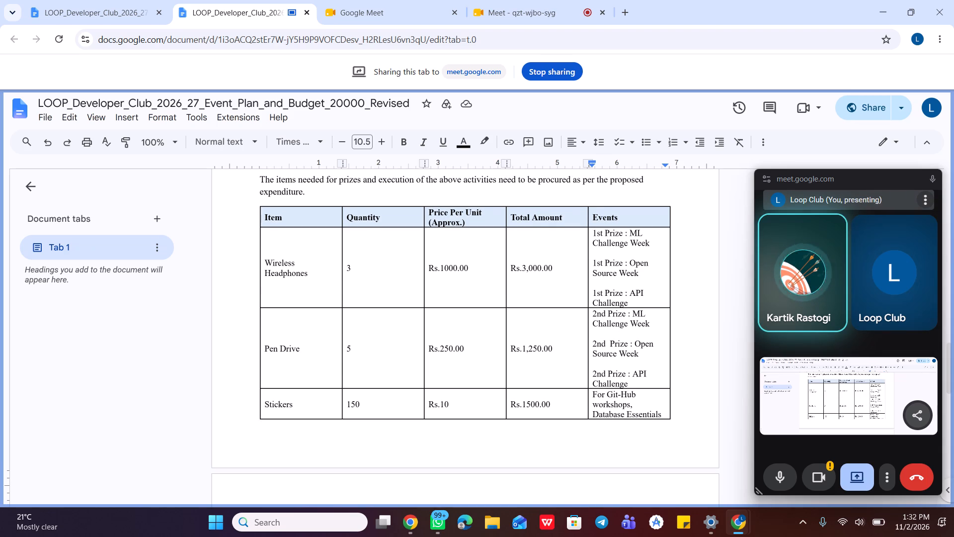
pyautogui.scroll(2, 645, 277)
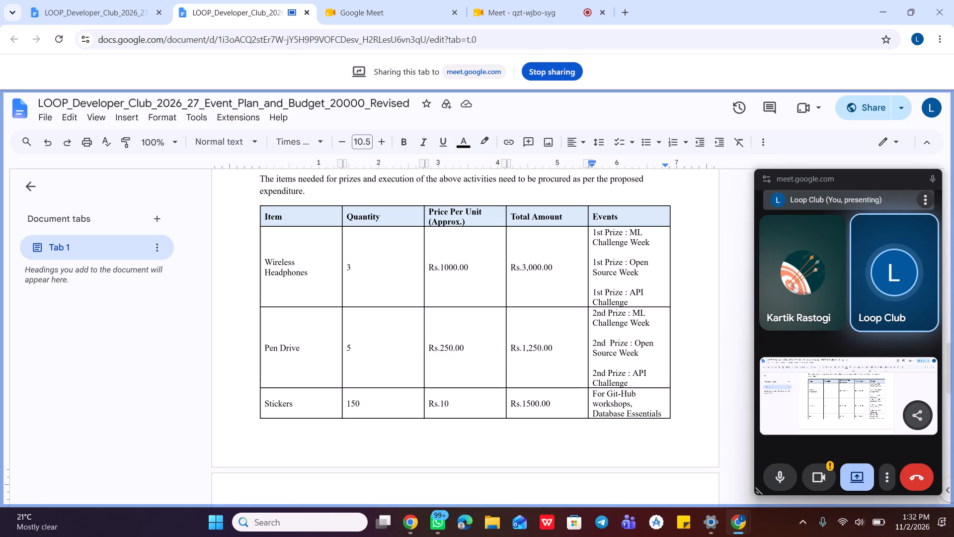
pyautogui.click(277, 268)
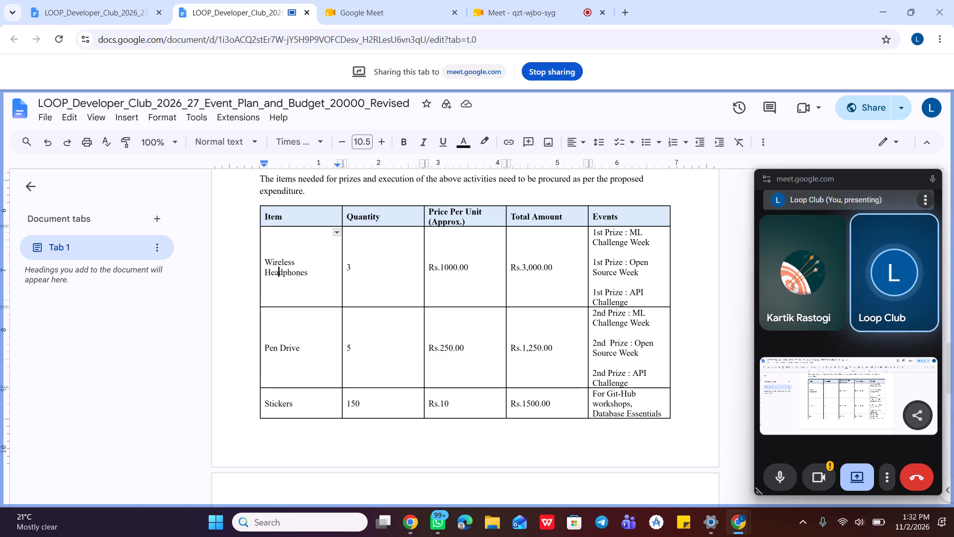
pyautogui.click(637, 246)
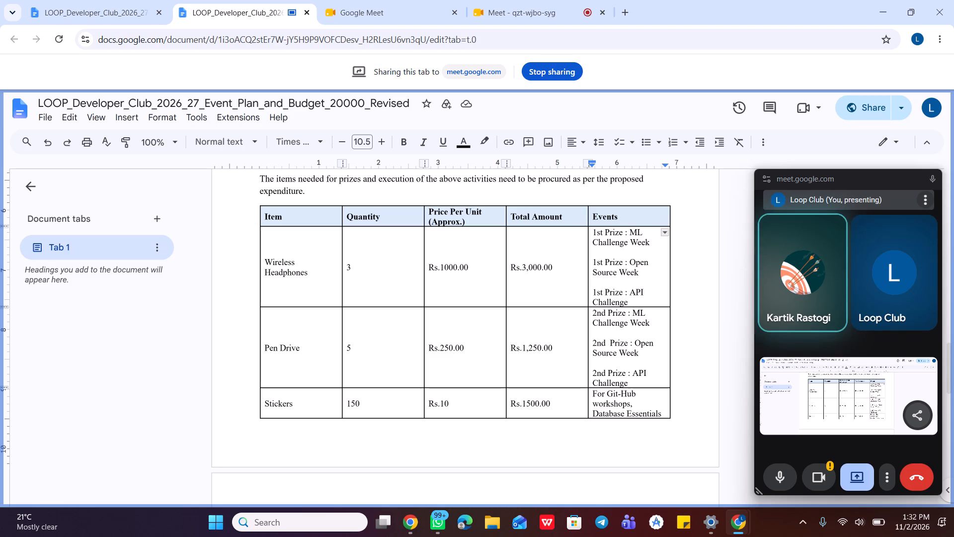
# Check the Open Source Week and ML Challenge Week descriptions against the prize entries in the items table.
pyautogui.scroll(-1, 637, 246)
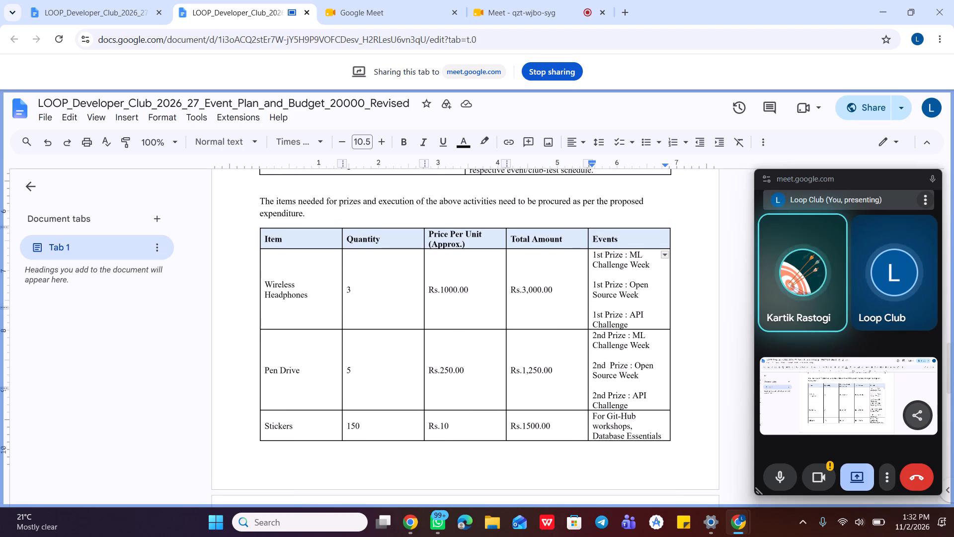
pyautogui.scroll(-1, 637, 246)
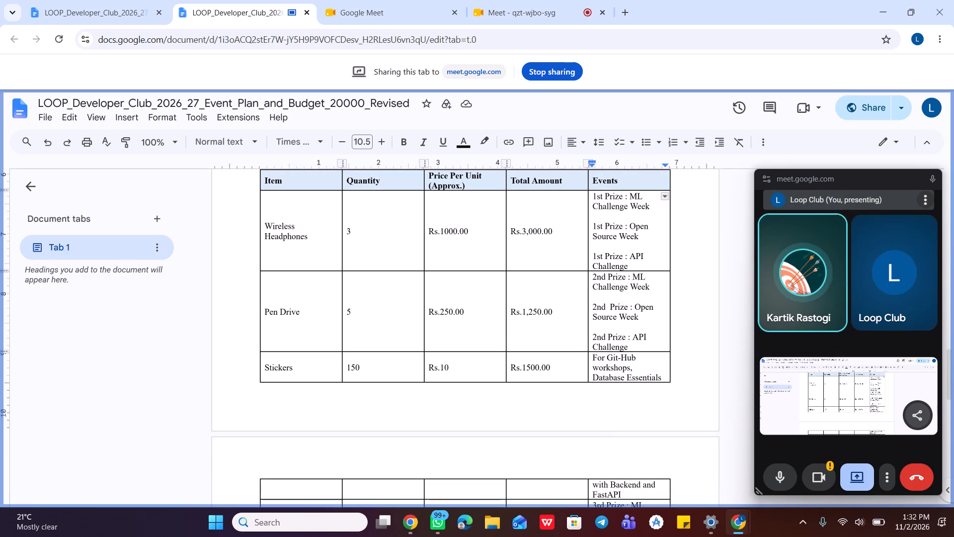
pyautogui.scroll(6, 637, 246)
pyautogui.scroll(-1, 637, 246)
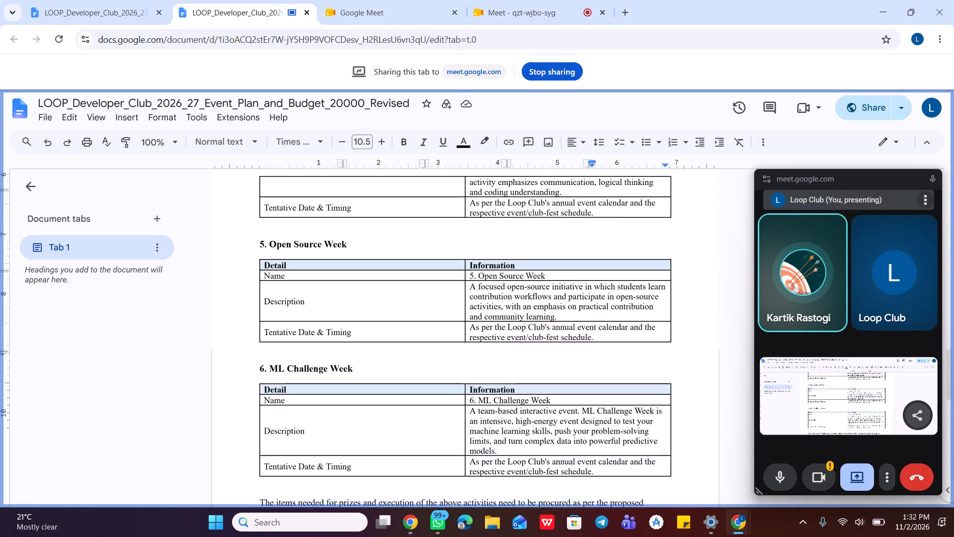
pyautogui.scroll(-1, 637, 246)
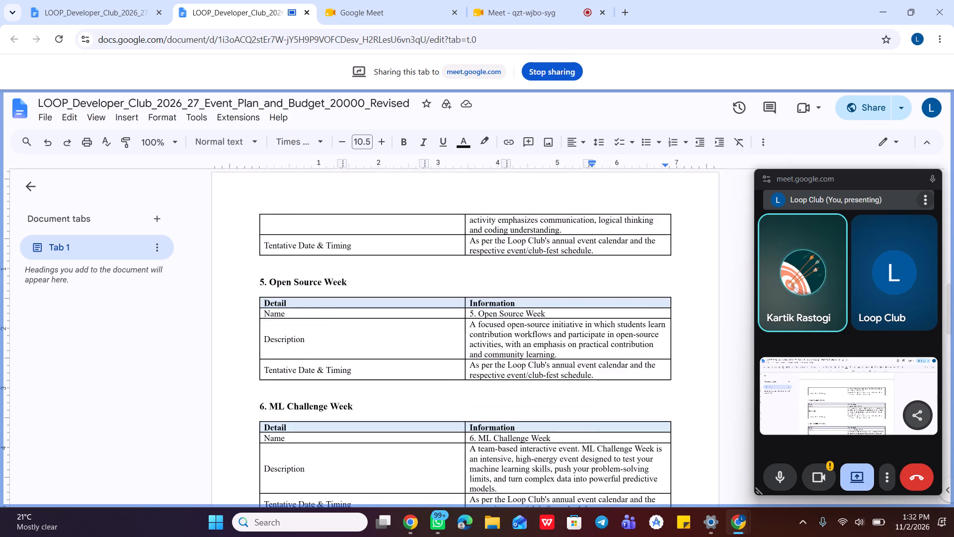
pyautogui.scroll(-2, 637, 246)
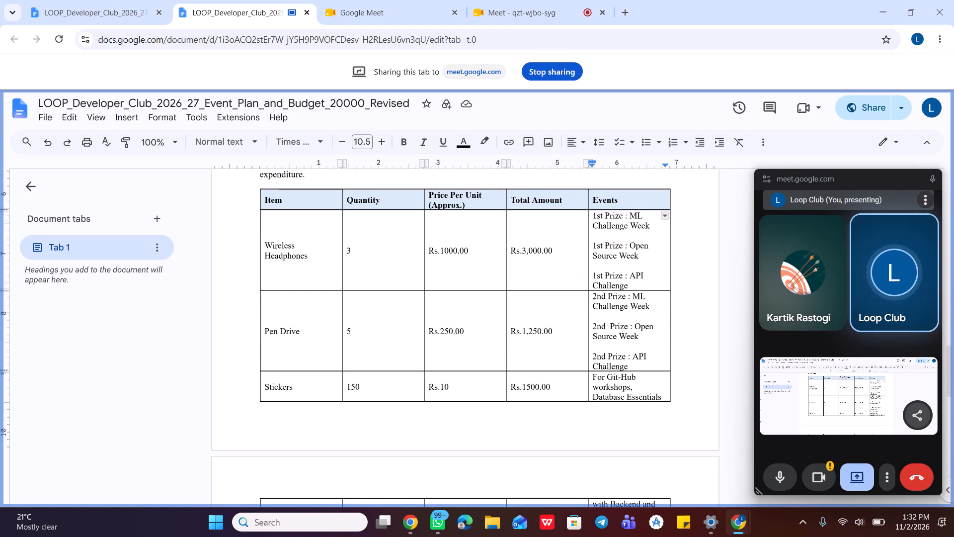
pyautogui.click(645, 311)
pyautogui.click(658, 311)
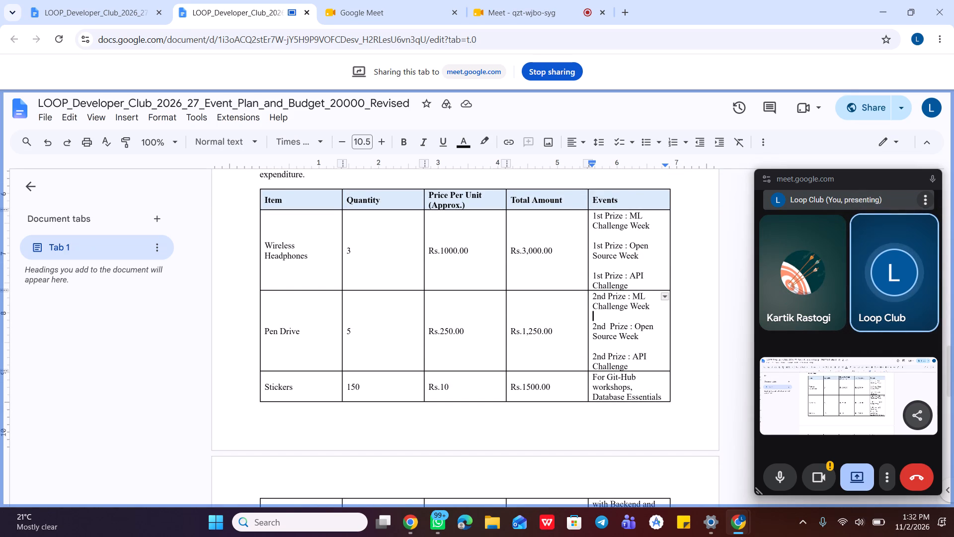
pyautogui.scroll(-3, 650, 368)
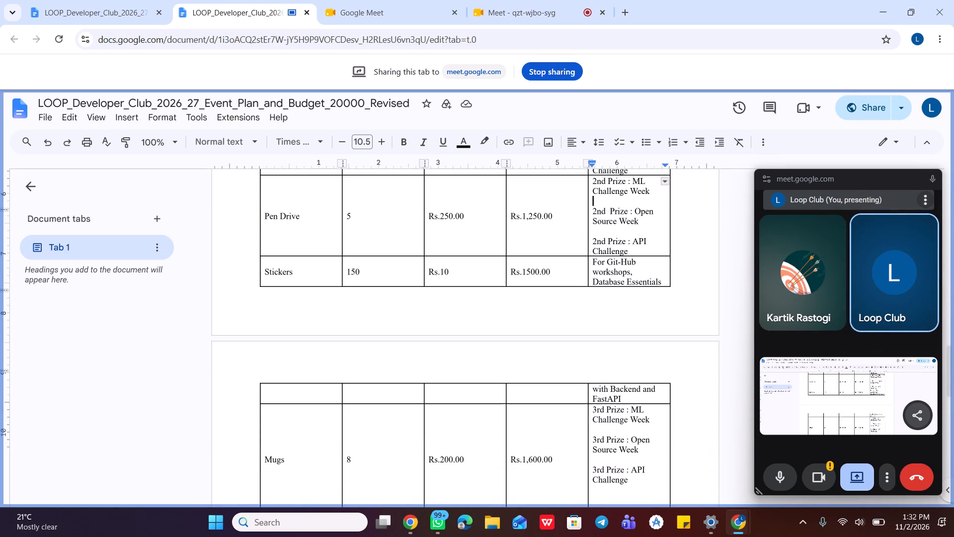
pyautogui.scroll(2, 650, 368)
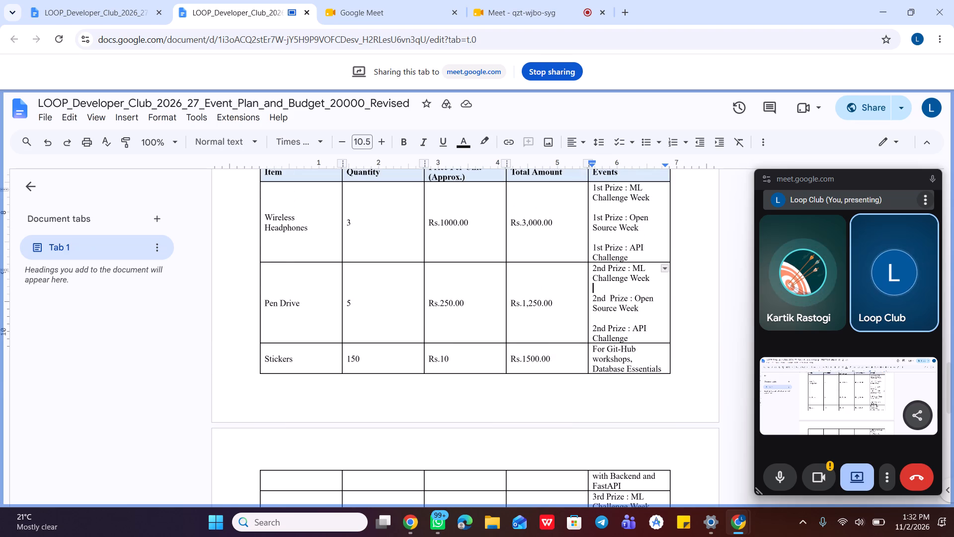
# Add "( Team Size 3 )" after "2nd Prize : ML Challenge Week" in the Pen Drive row's Events cell.
pyautogui.click(654, 291)
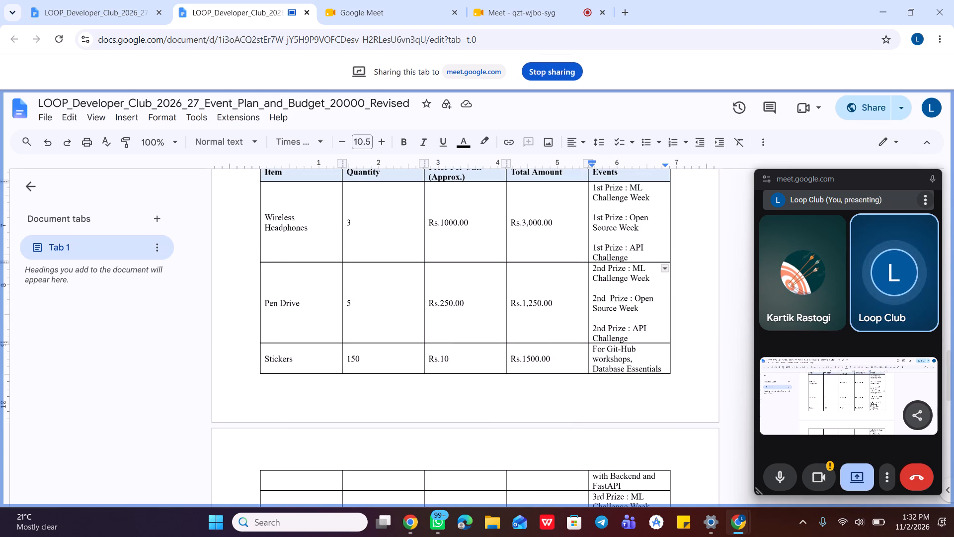
pyautogui.click(643, 286)
pyautogui.press('Up')
pyautogui.press('Right')
pyautogui.press('Up')
pyautogui.press('Right')
pyautogui.press('Right')
pyautogui.press('Right')
pyautogui.press('Right')
pyautogui.press('Right')
pyautogui.press('Right')
pyautogui.press('Right')
pyautogui.press('Right')
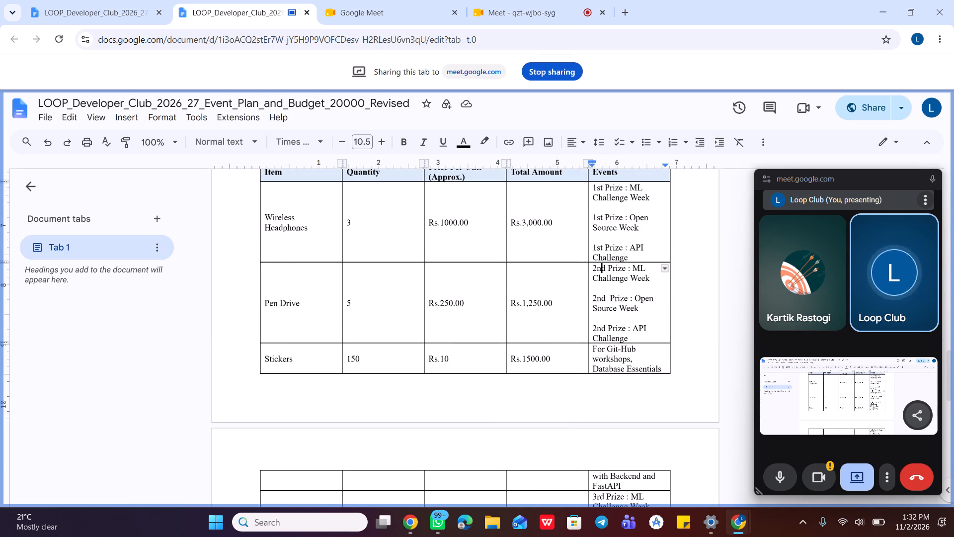
pyautogui.press('Down')
pyautogui.press('Right')
pyautogui.press('Right')
pyautogui.press('Right')
pyautogui.press('Right')
pyautogui.press('Right')
pyautogui.press('Right')
pyautogui.press('space')
pyautogui.write('(')
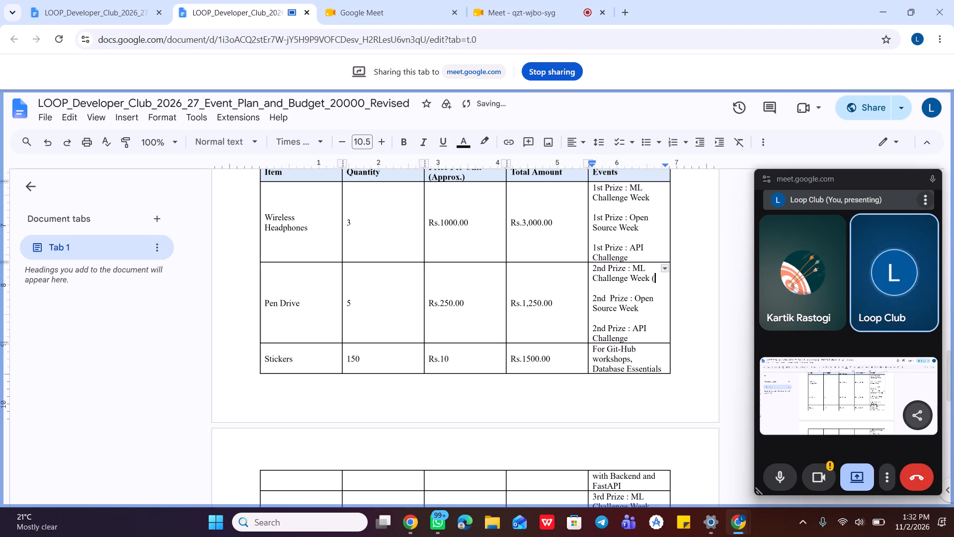
pyautogui.press('space')
pyautogui.press('space')
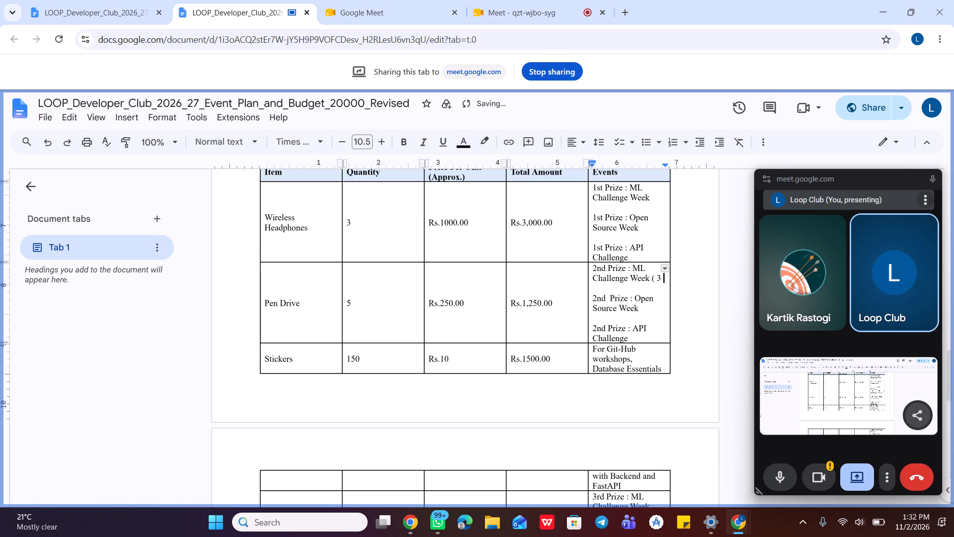
pyautogui.write('to')
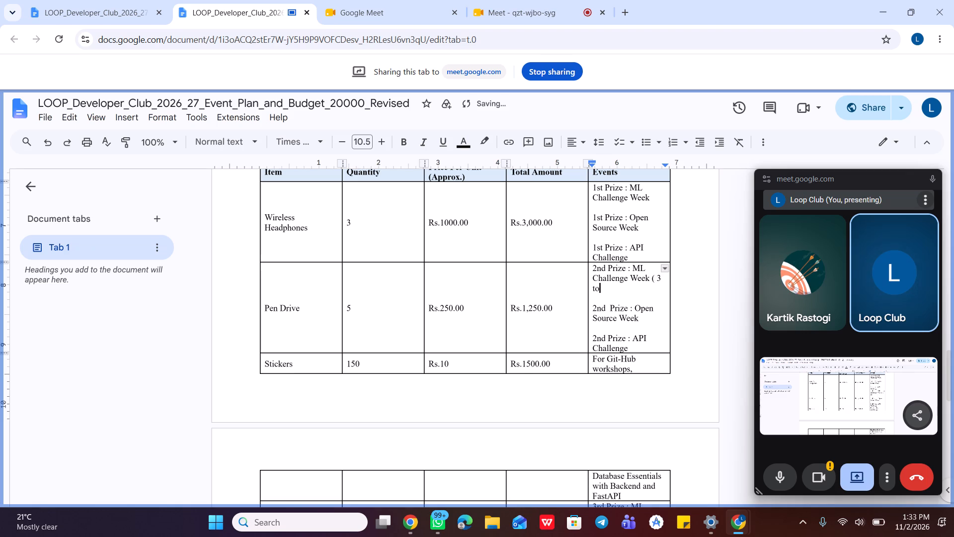
pyautogui.press('BackSpace')
pyautogui.press('BackSpace')
pyautogui.press('BackSpace')
pyautogui.press('BackSpace')
pyautogui.press('BackSpace')
pyautogui.press('BackSpace')
pyautogui.press('BackSpace')
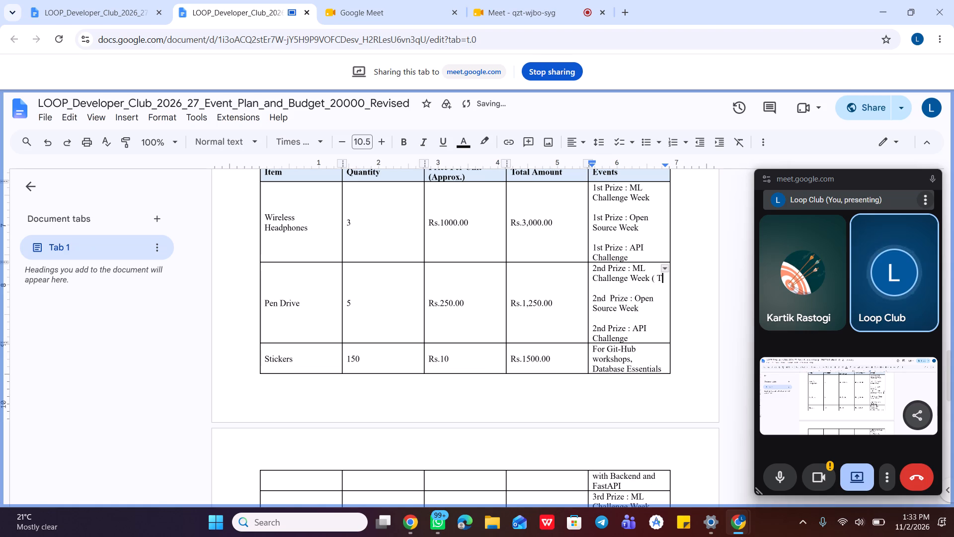
pyautogui.write('eam')
pyautogui.press('space')
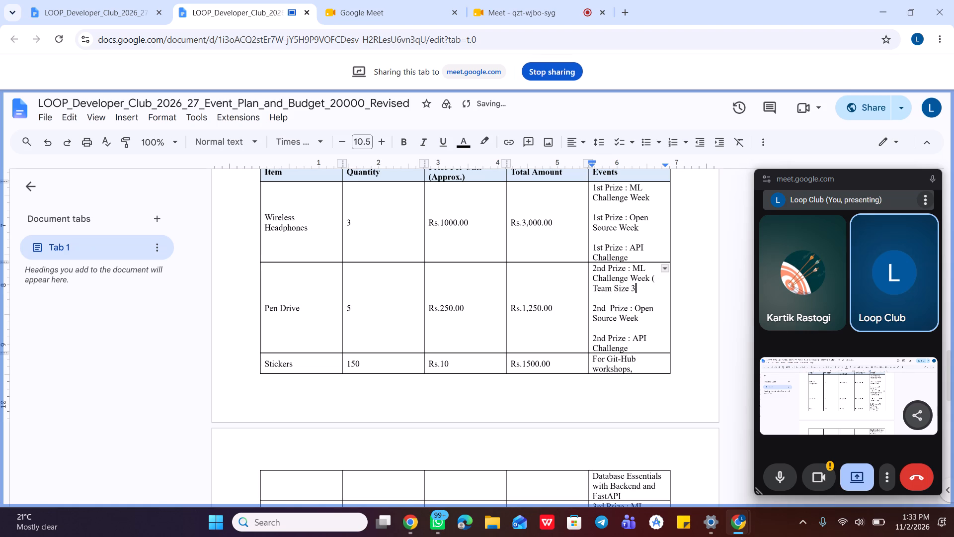
pyautogui.press('space')
pyautogui.write(')')
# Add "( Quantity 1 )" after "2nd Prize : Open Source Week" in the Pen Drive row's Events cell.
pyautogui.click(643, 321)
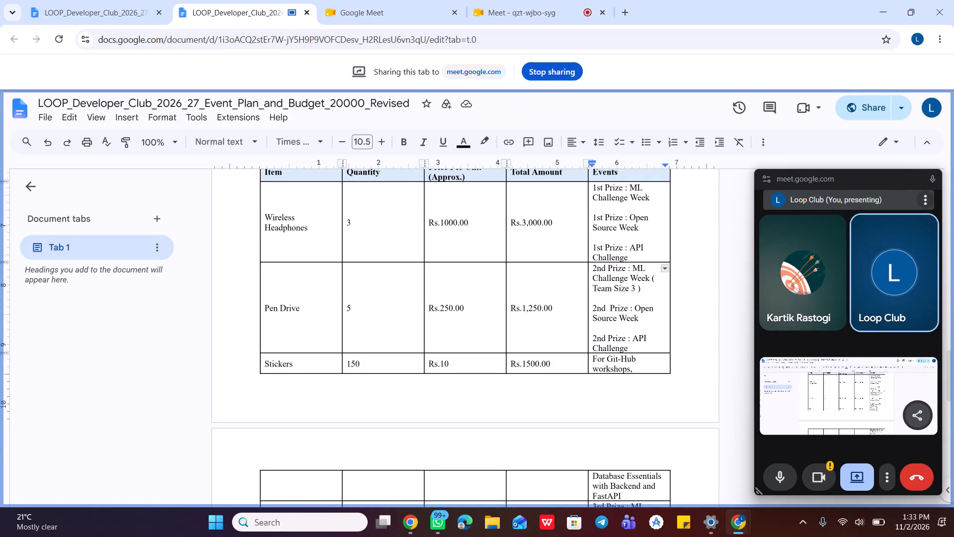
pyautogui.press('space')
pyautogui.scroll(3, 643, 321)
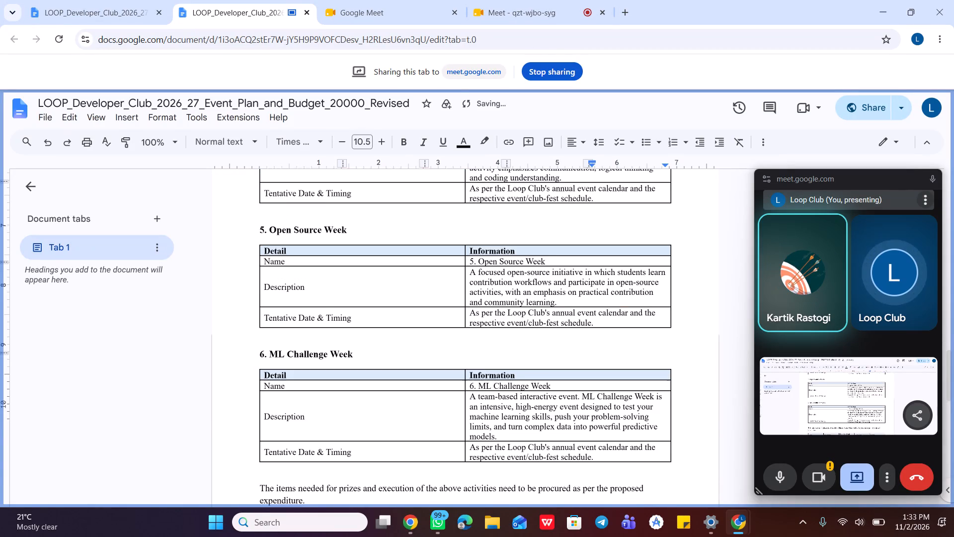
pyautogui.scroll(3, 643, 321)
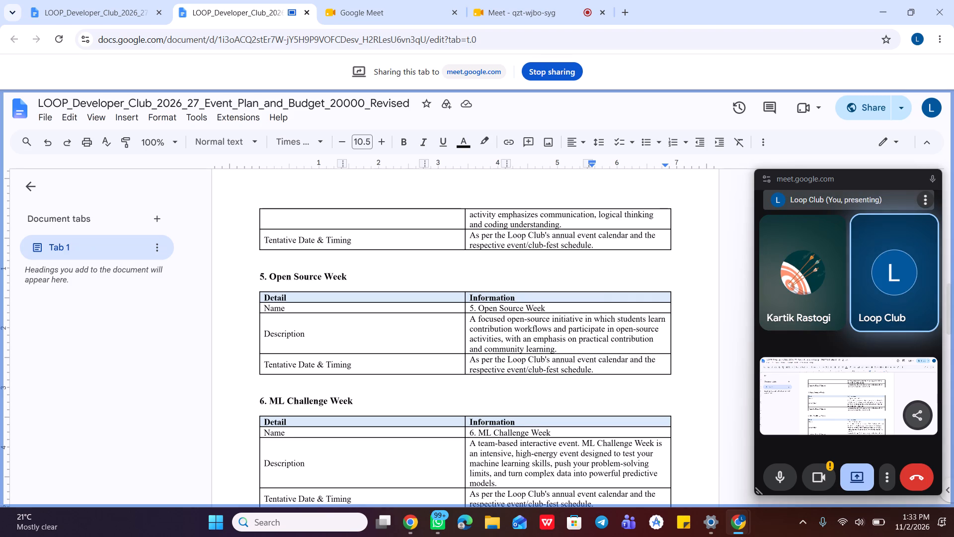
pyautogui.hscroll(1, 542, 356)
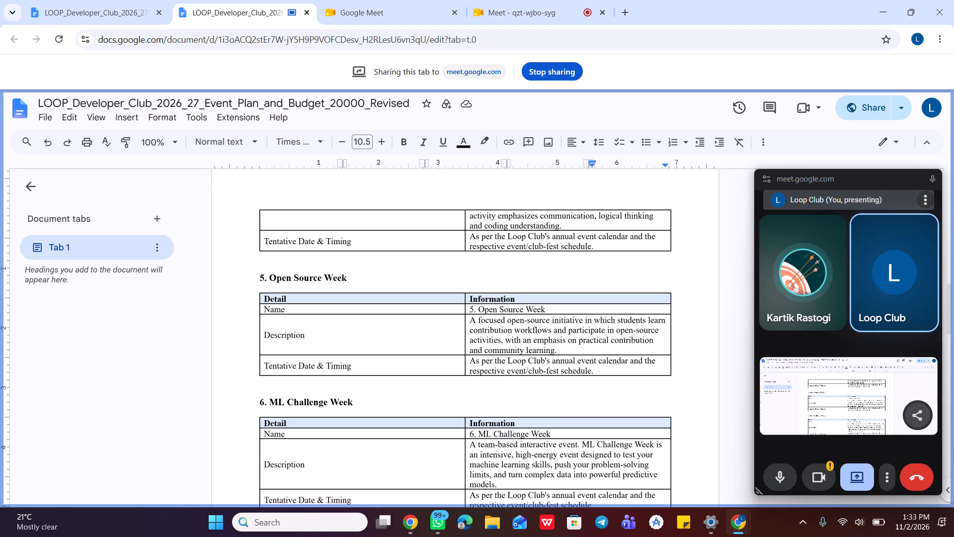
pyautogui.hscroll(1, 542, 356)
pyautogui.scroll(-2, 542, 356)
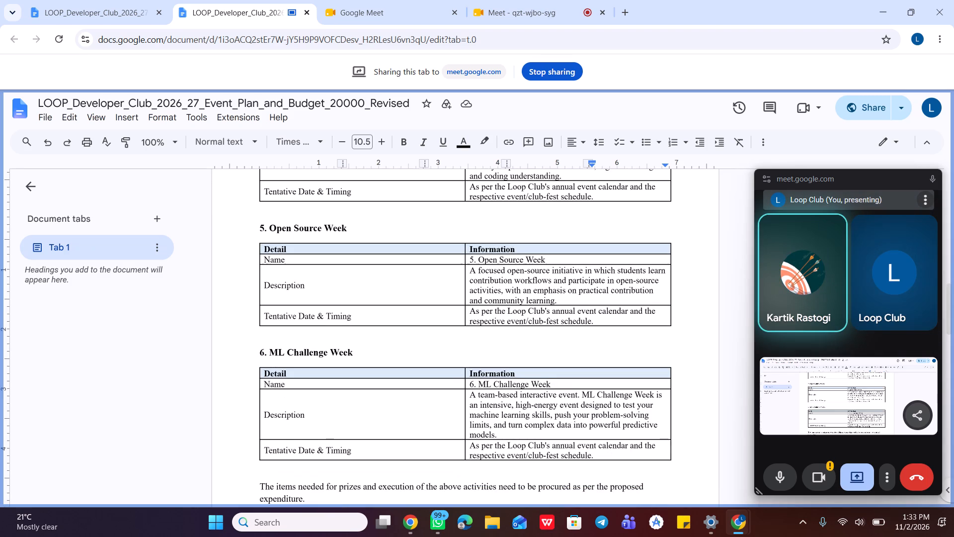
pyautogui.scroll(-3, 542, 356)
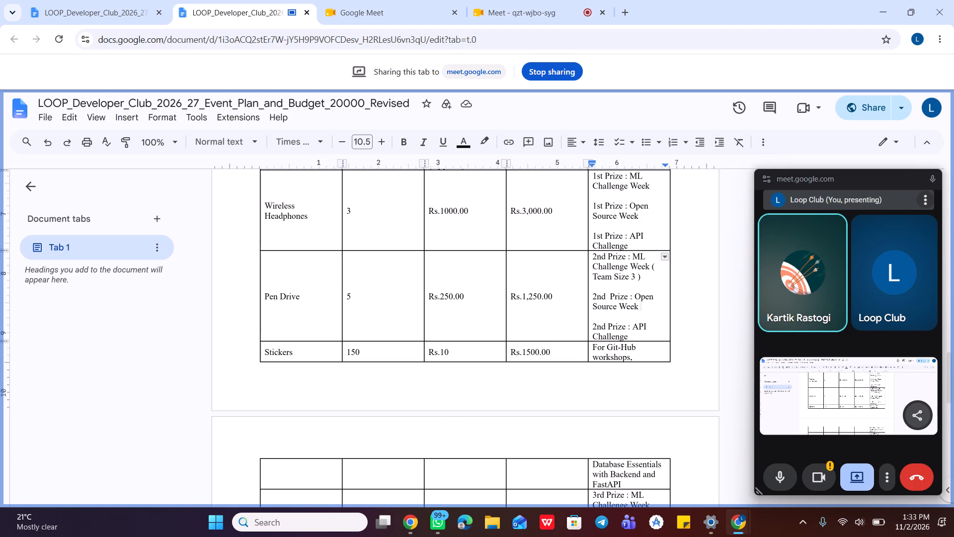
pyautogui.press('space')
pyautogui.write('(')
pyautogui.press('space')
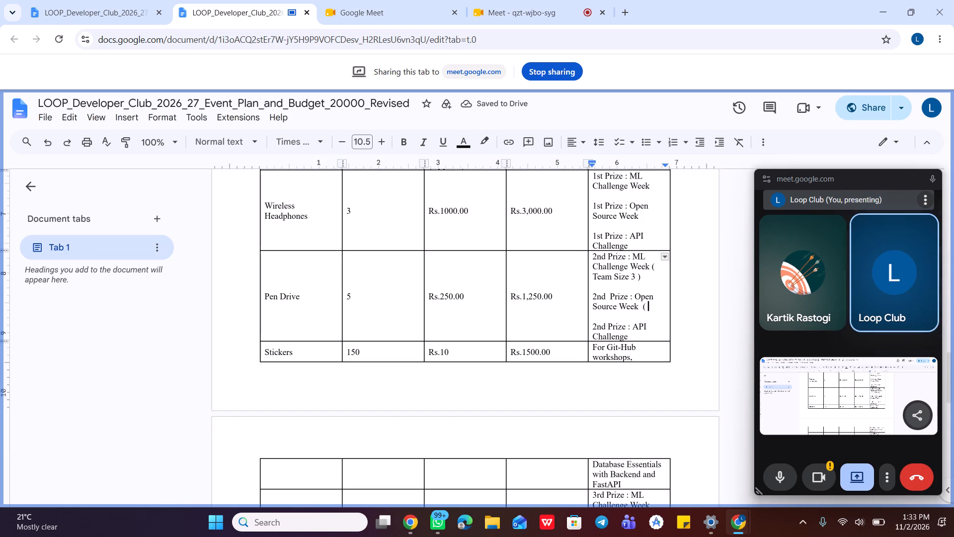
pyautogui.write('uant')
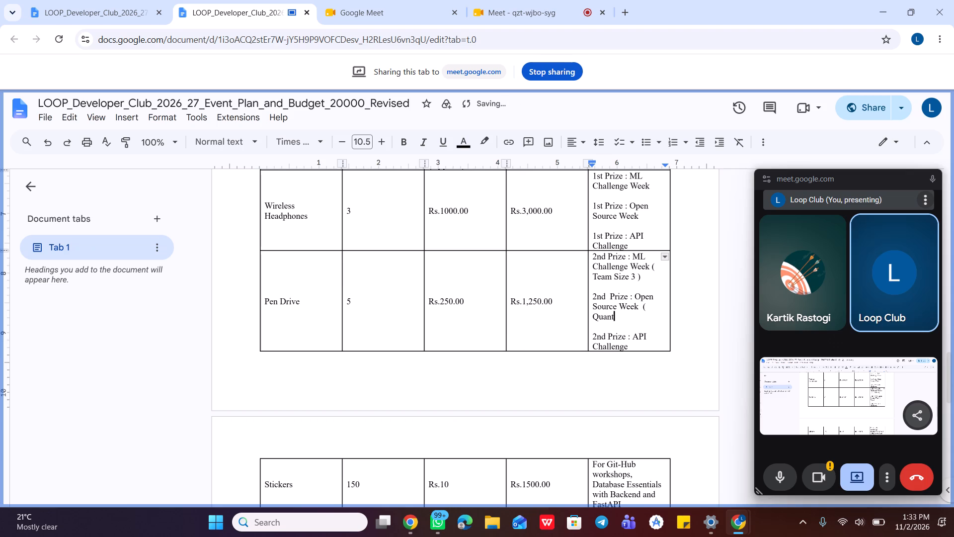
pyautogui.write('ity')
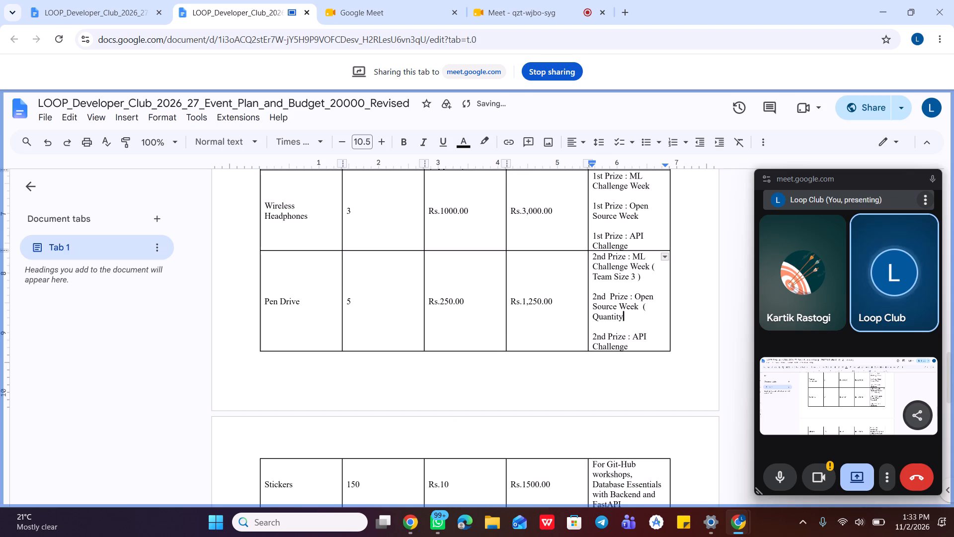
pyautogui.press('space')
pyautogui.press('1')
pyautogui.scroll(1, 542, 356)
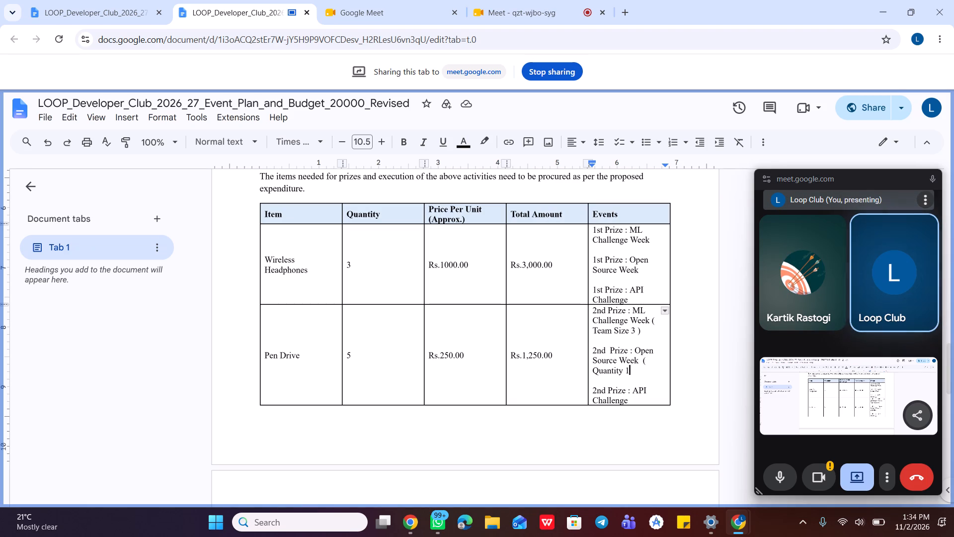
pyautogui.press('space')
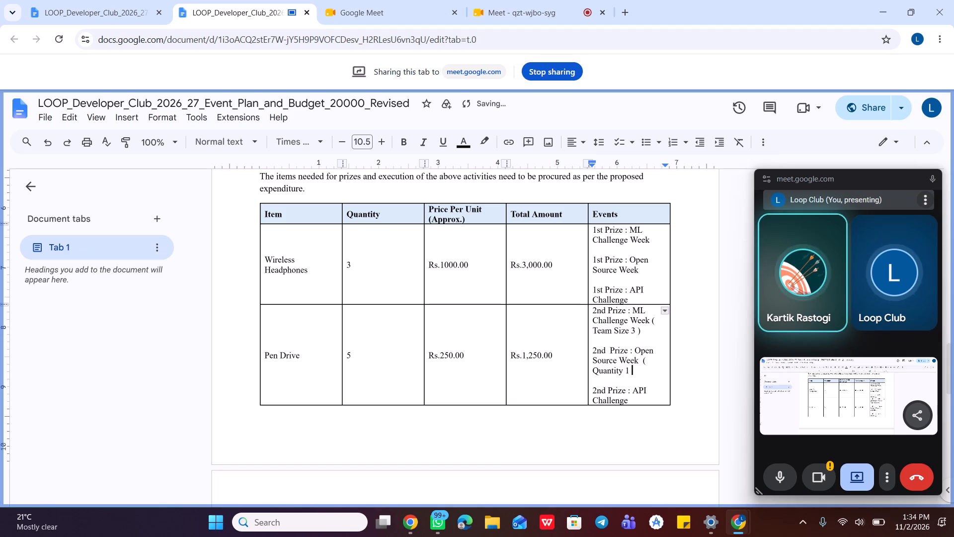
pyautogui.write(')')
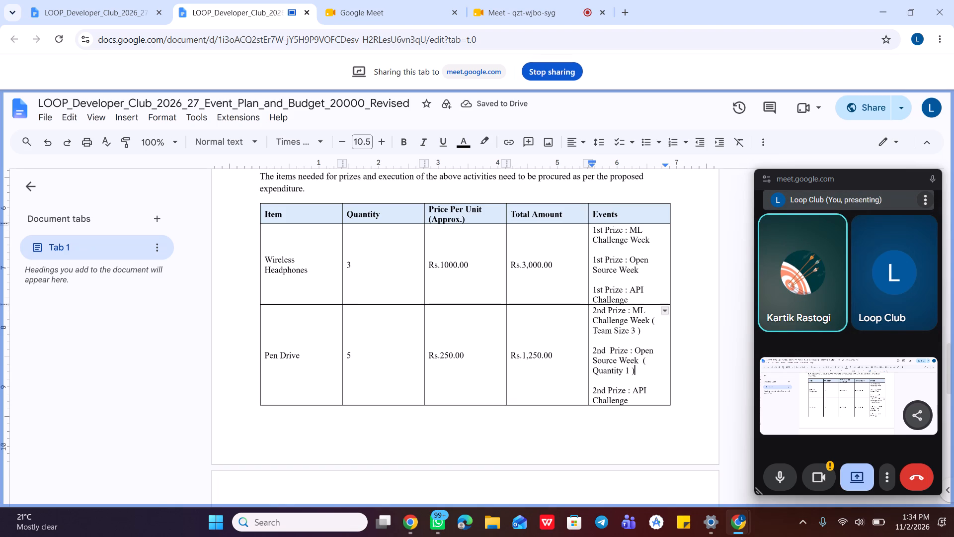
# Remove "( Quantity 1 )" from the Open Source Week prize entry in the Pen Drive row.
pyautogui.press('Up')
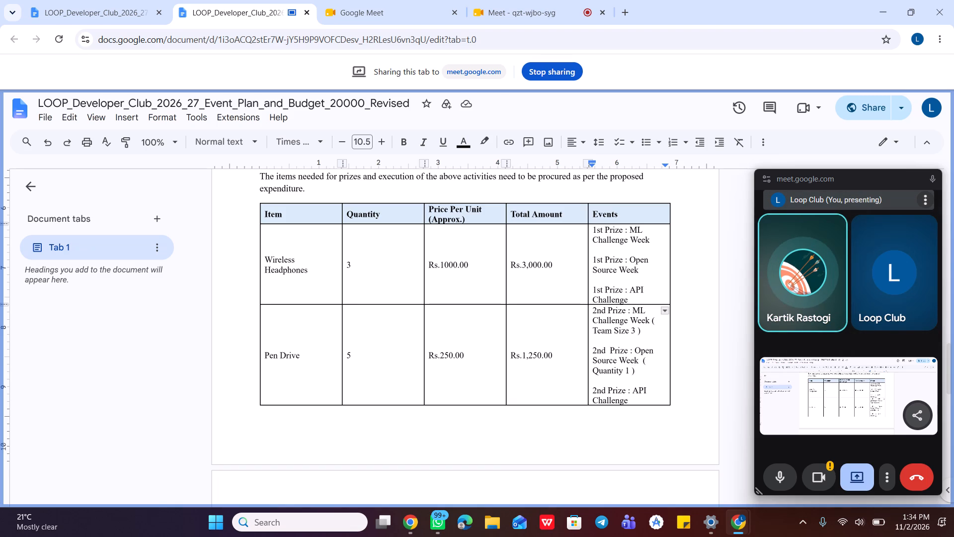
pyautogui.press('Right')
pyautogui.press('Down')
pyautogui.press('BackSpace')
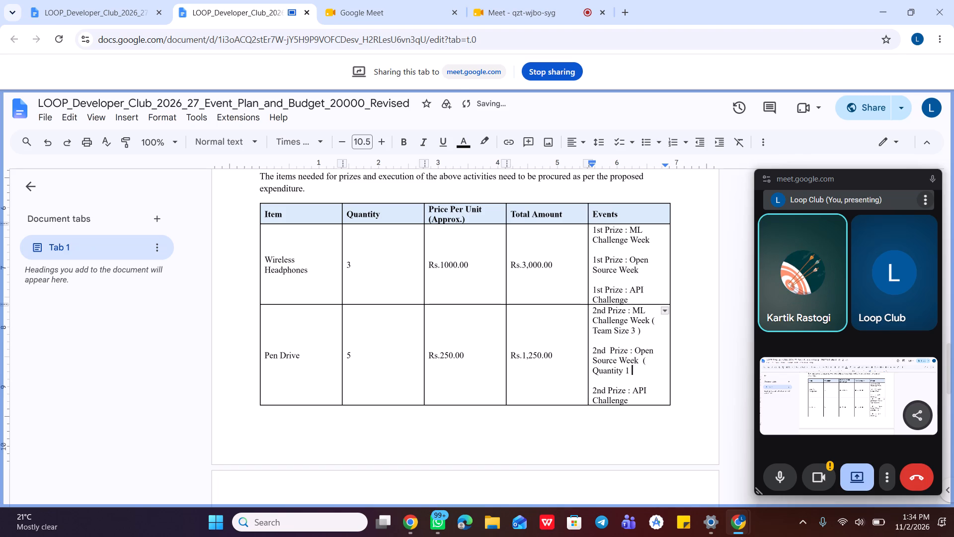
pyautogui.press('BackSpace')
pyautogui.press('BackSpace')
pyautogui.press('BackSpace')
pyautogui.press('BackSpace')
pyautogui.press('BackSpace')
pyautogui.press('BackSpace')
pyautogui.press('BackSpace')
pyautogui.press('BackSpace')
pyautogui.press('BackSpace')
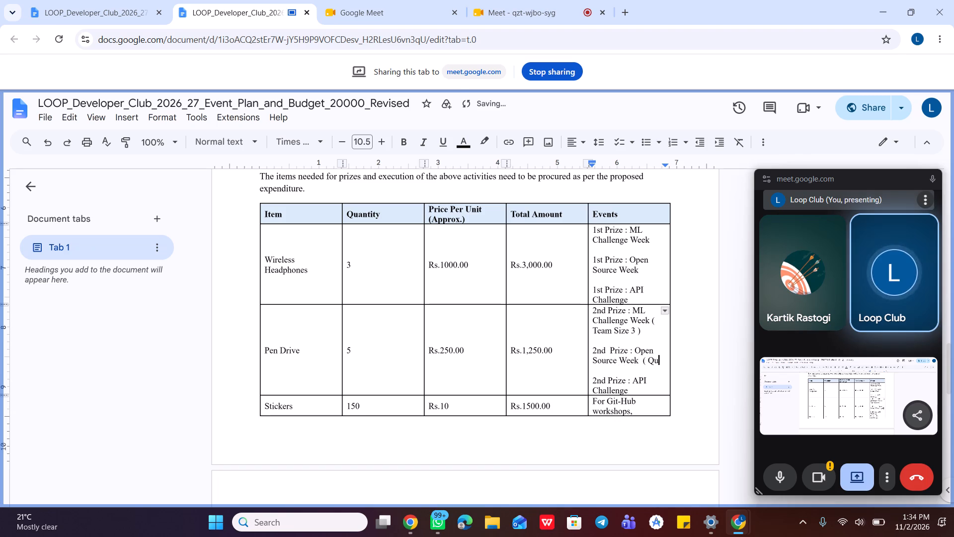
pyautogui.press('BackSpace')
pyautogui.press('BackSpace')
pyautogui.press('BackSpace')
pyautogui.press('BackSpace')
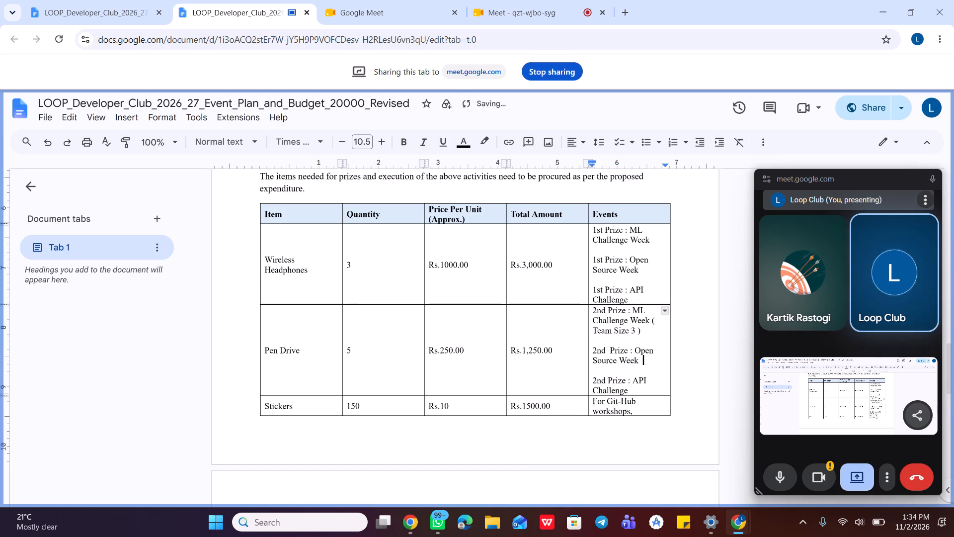
# Delete "( Team Size 3 )" after "2nd Prize : ML Challenge Week" in the Pen Drive row's Events cell.
pyautogui.click(651, 331)
pyautogui.press('BackSpace')
pyautogui.press('BackSpace')
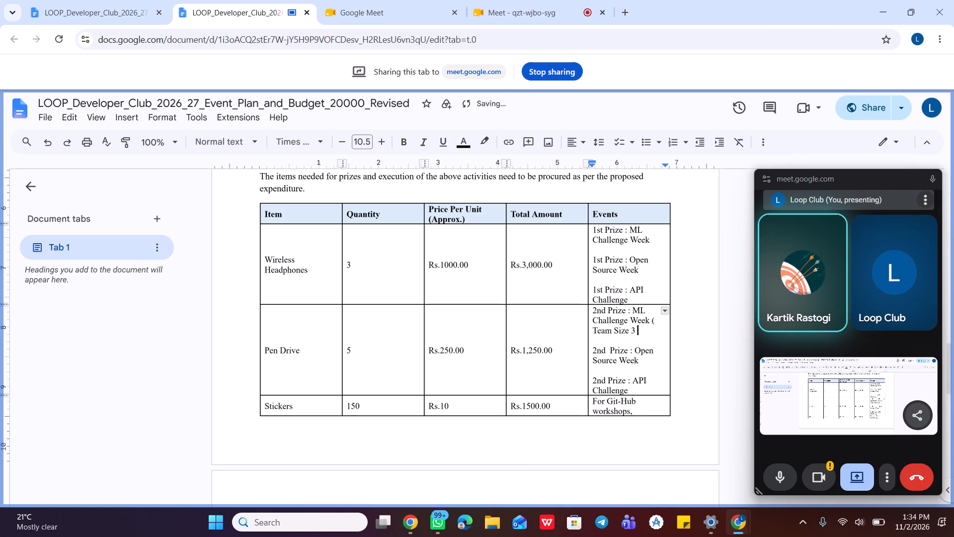
pyautogui.press('BackSpace')
pyautogui.press('BackSpace')
pyautogui.press('BackSpace')
pyautogui.press('BackSpace')
pyautogui.press('BackSpace')
pyautogui.press('BackSpace')
pyautogui.press('BackSpace')
pyautogui.press('BackSpace')
pyautogui.press('BackSpace')
pyautogui.press('BackSpace')
pyautogui.press('BackSpace')
pyautogui.press('BackSpace')
pyautogui.press('BackSpace')
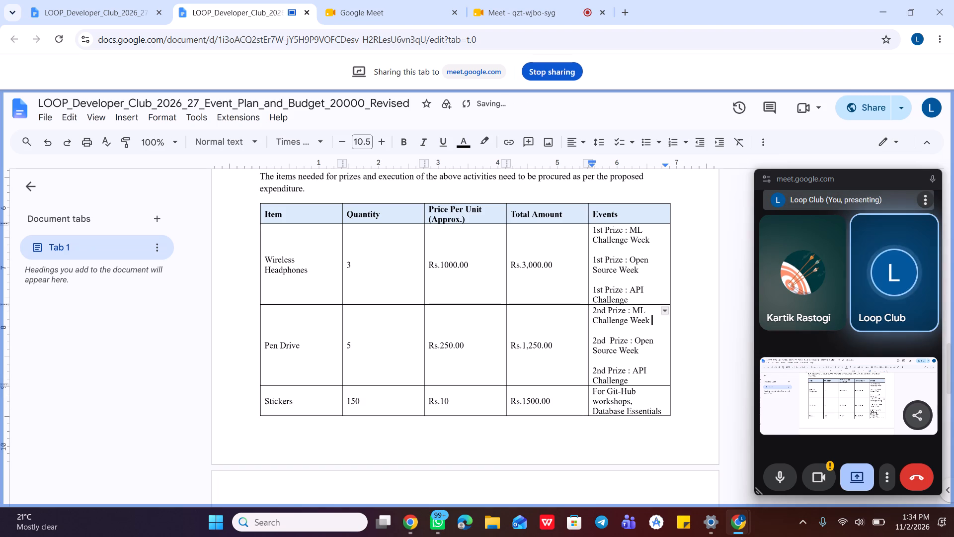
# Add a new column after Events in the items table and head it "Description".
pyautogui.click(654, 209)
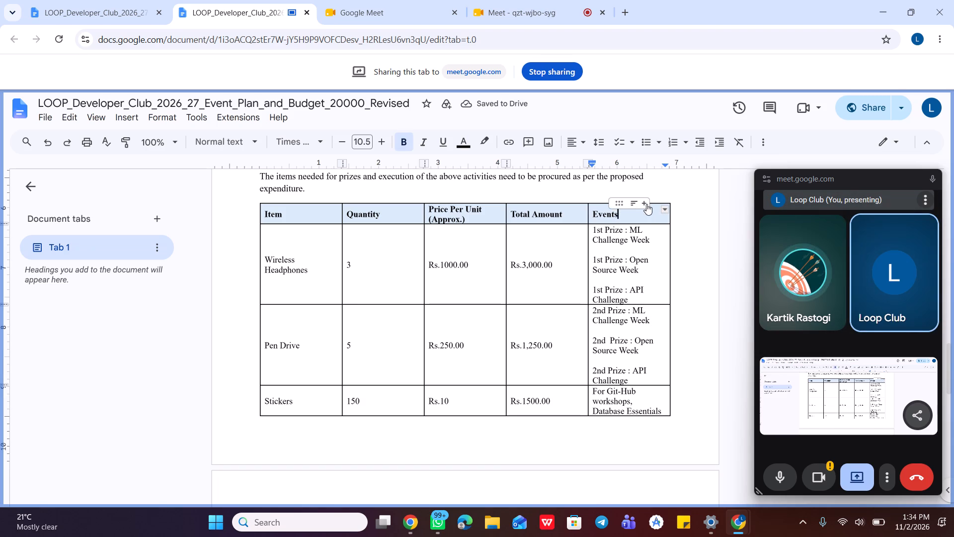
pyautogui.click(646, 204)
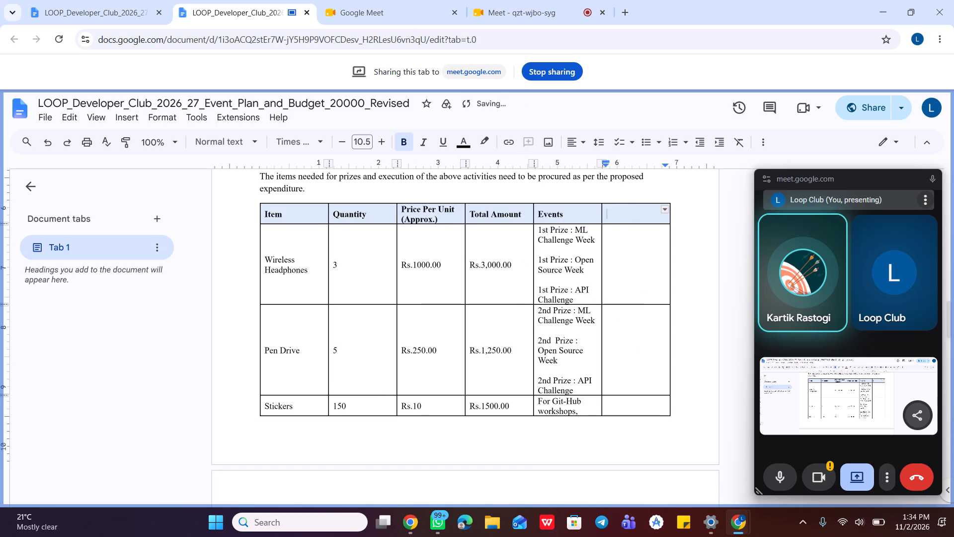
pyautogui.click(632, 208)
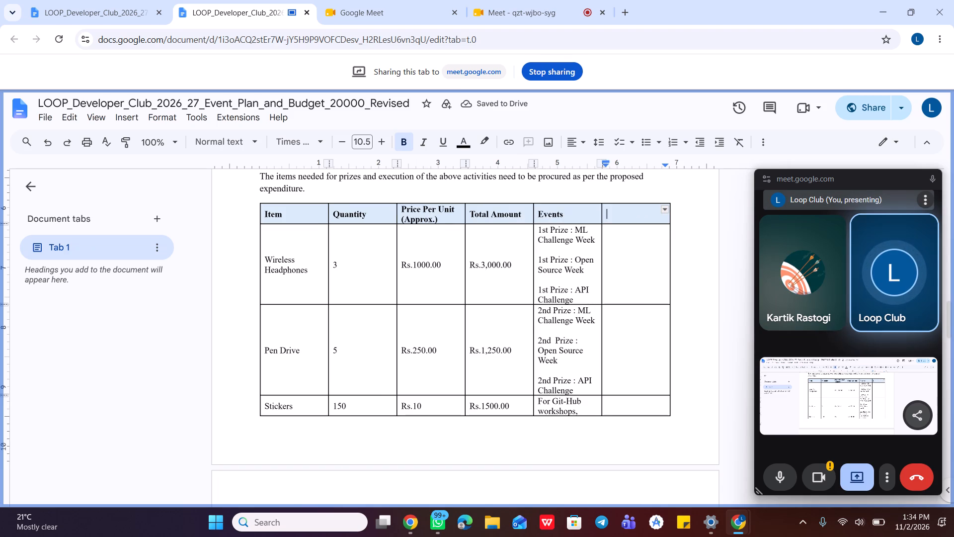
pyautogui.press('BackSpace')
pyautogui.press('BackSpace')
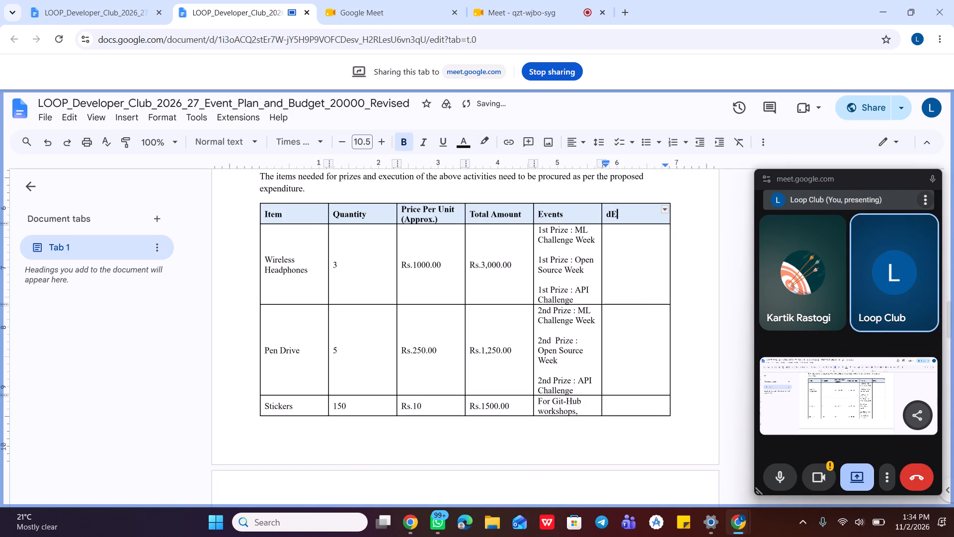
pyautogui.press('BackSpace')
pyautogui.press('BackSpace')
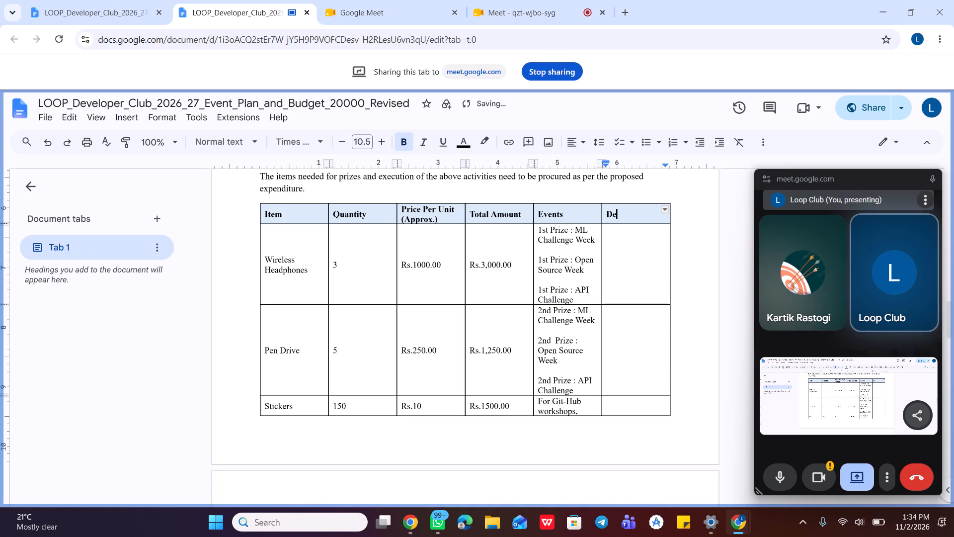
pyautogui.write('cription')
# Enter "ML Challenge Week" in the Description cell of the Wireless Headphones row.
pyautogui.press('Down')
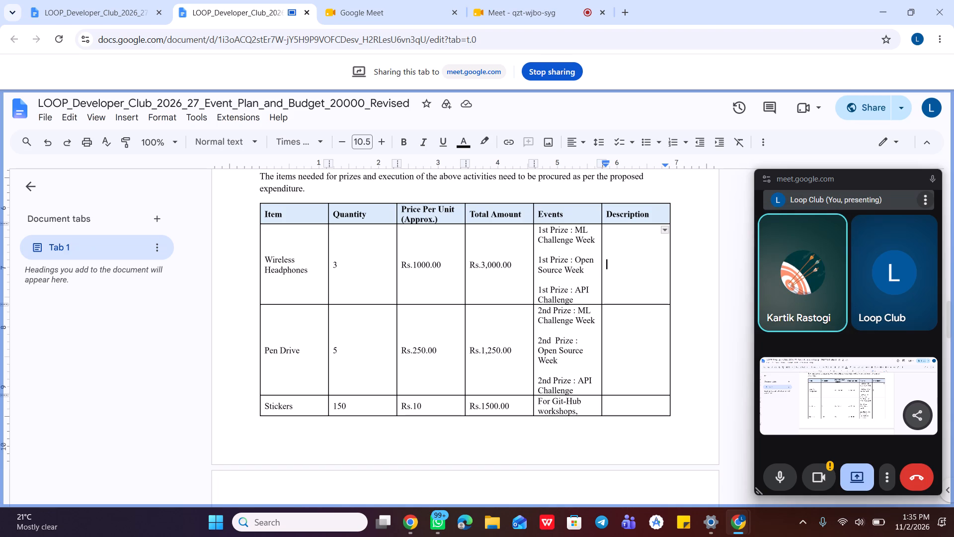
# Fill the Description cell of the Wireless Headphones row with "ML Challenge Week".
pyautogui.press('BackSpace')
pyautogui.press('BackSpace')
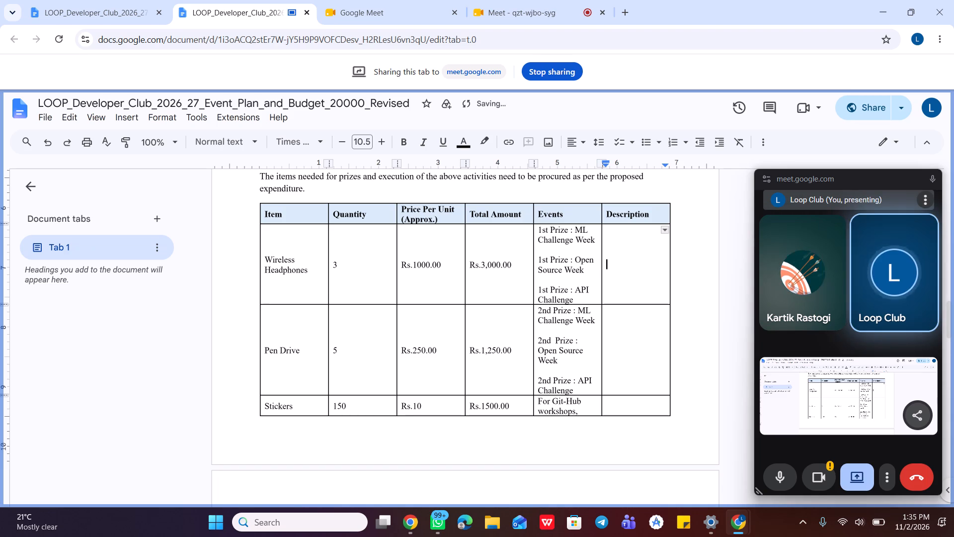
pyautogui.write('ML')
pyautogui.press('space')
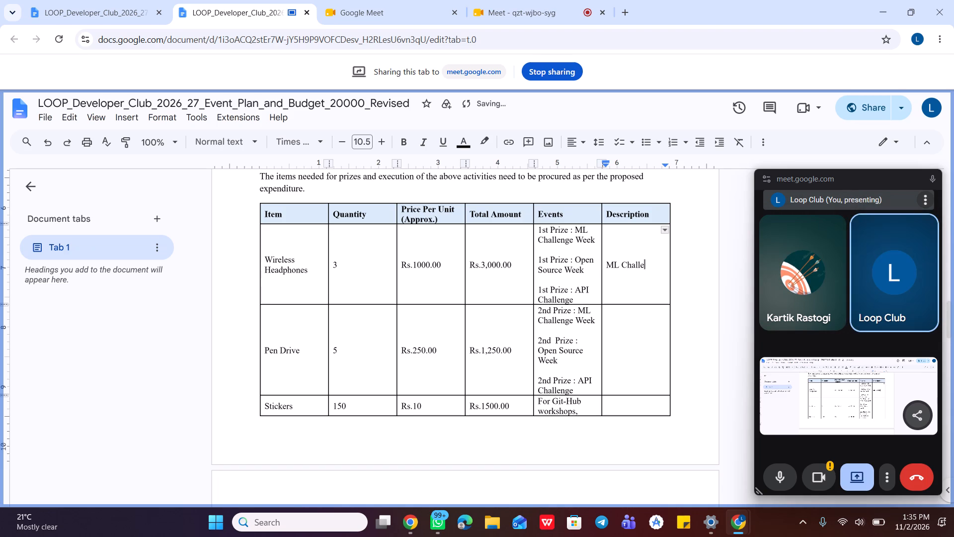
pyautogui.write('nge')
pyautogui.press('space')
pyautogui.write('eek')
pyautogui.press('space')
# Review the item rows from Wireless Headphones through Badges, comparing their Events entries with the Description column.
pyautogui.scroll(-1, 570, 301)
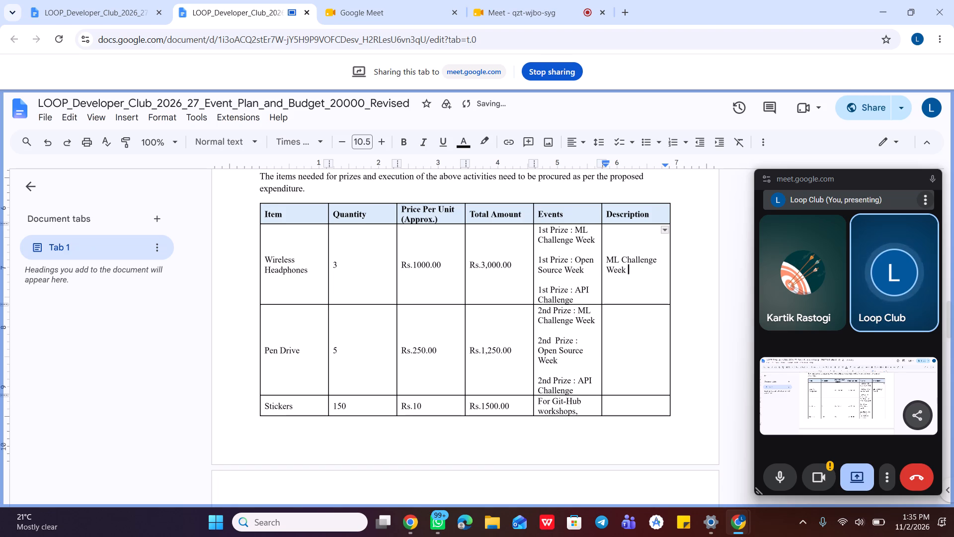
pyautogui.scroll(-1, 570, 301)
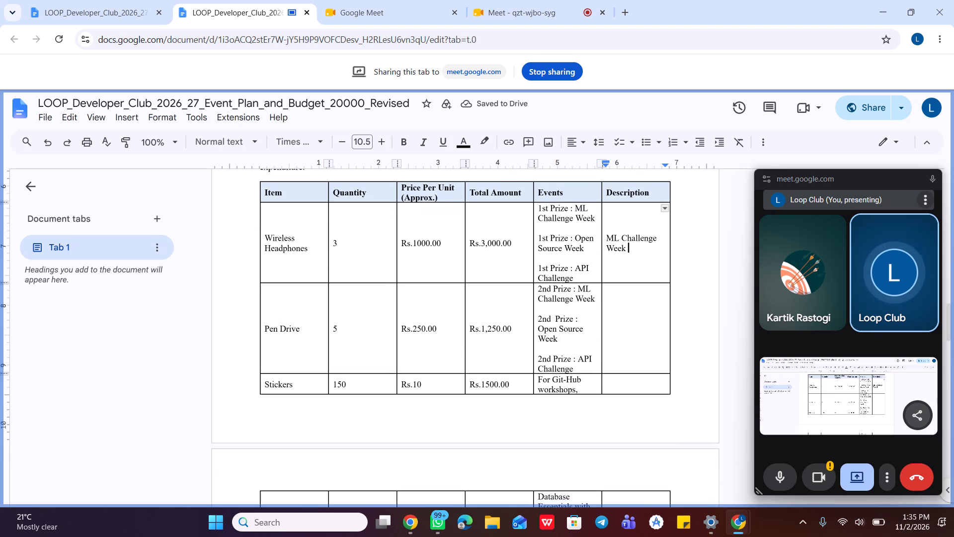
pyautogui.scroll(-1, 573, 275)
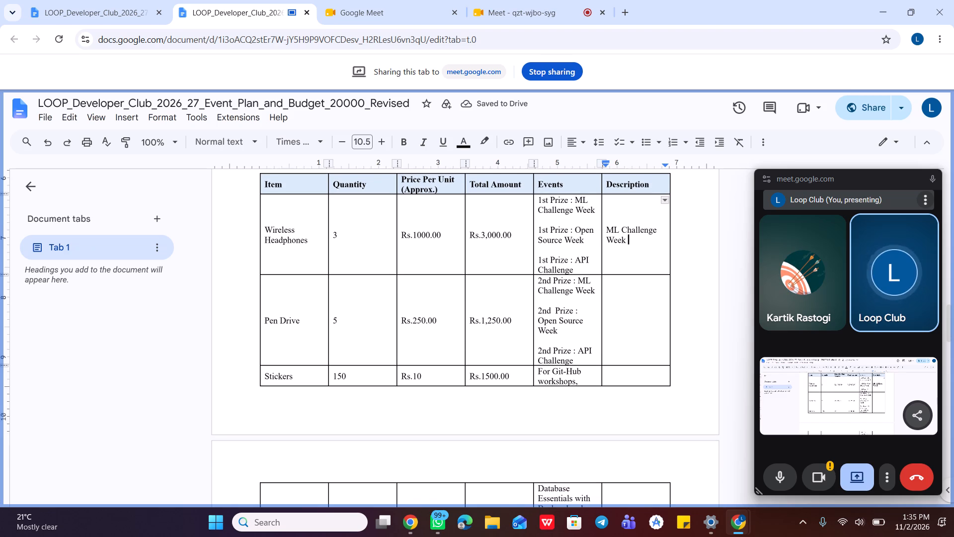
pyautogui.click(636, 315)
pyautogui.scroll(-1, 574, 257)
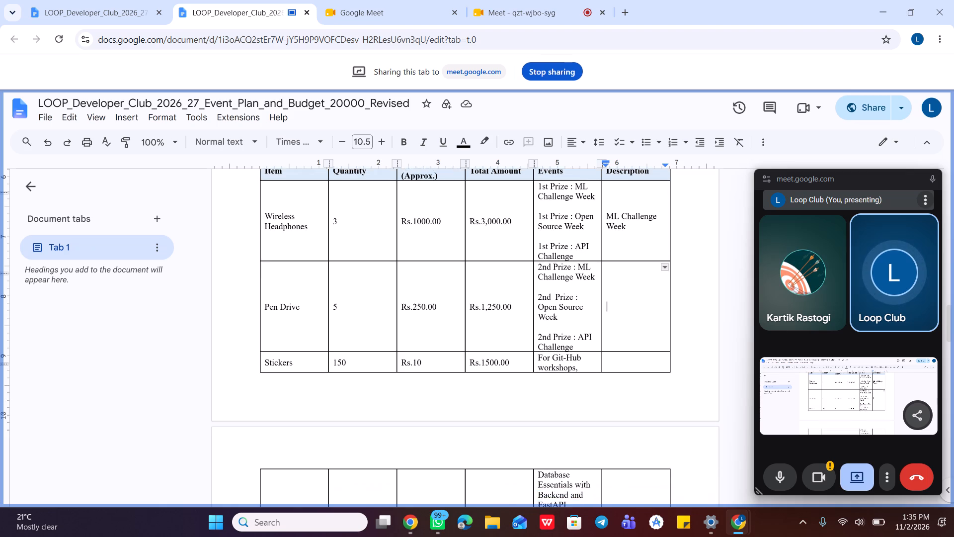
pyautogui.scroll(-2, 574, 257)
pyautogui.scroll(1, 574, 257)
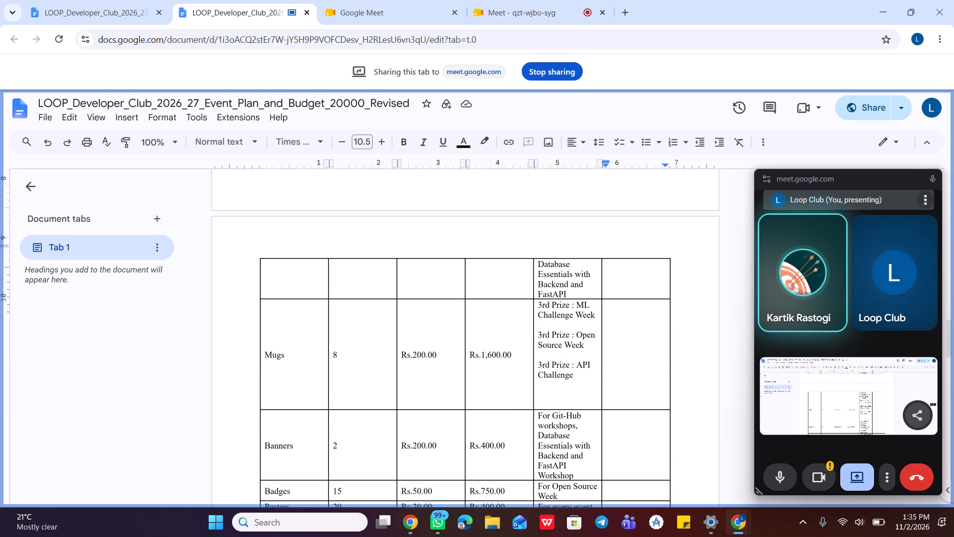
pyautogui.scroll(2, 574, 257)
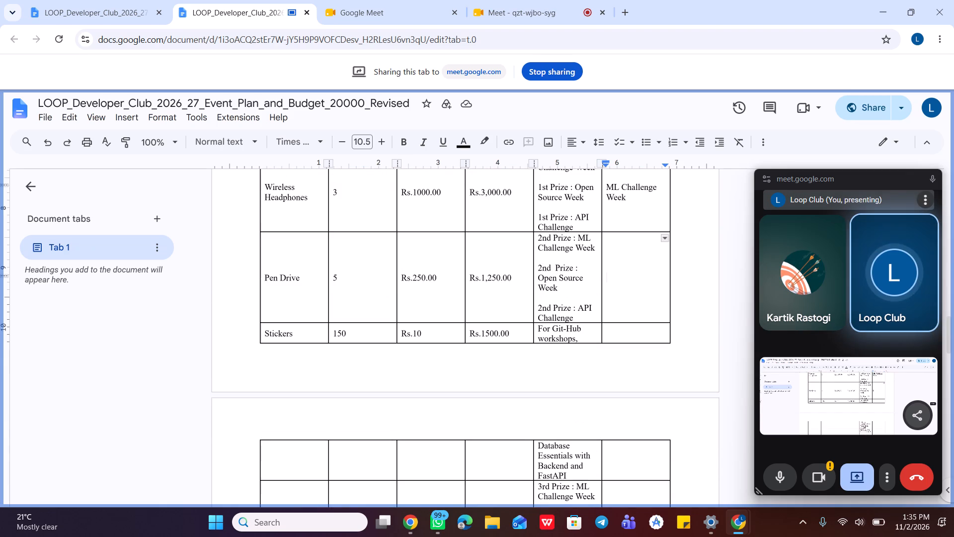
pyautogui.scroll(2, 574, 257)
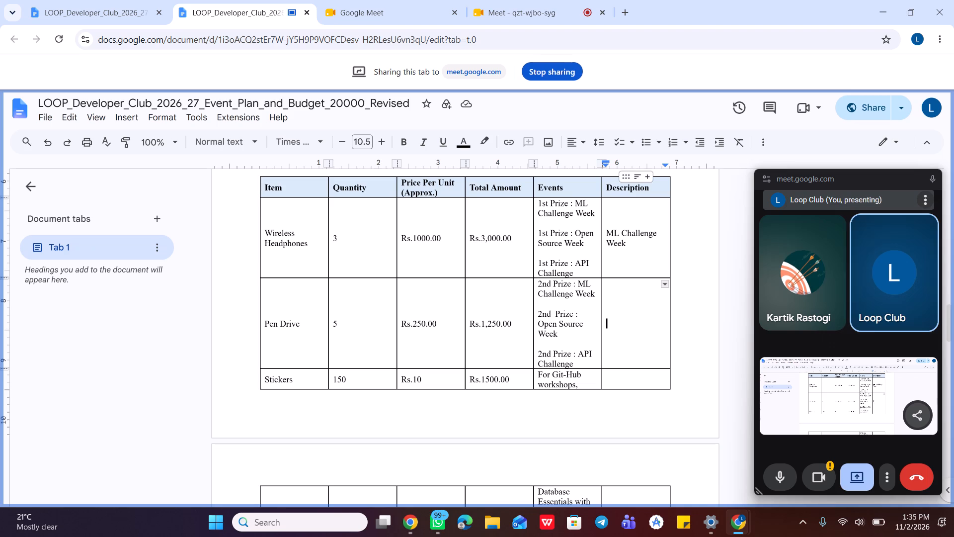
# Review the items table's Events entries from the Pen Drive row down to the Certificates row against the Description column.
pyautogui.click(613, 312)
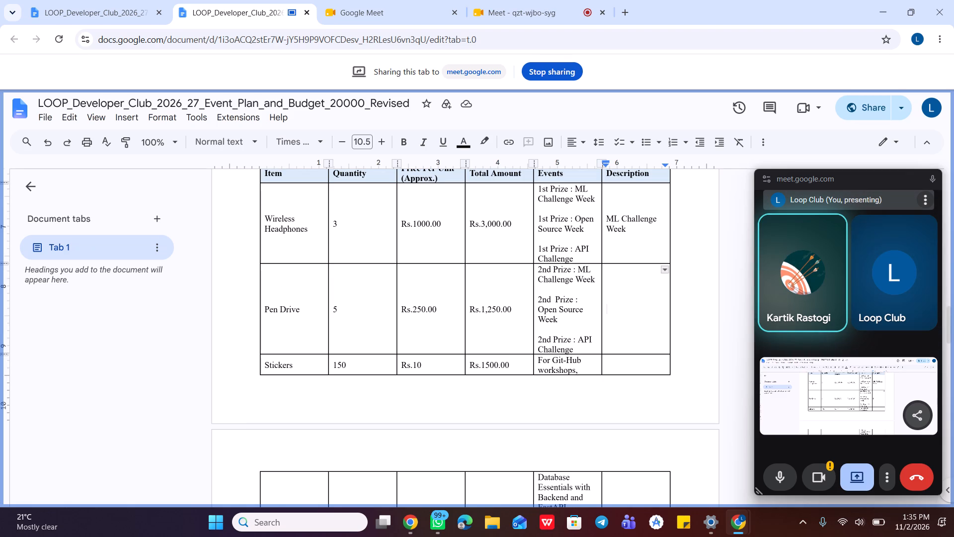
pyautogui.scroll(-3, 636, 204)
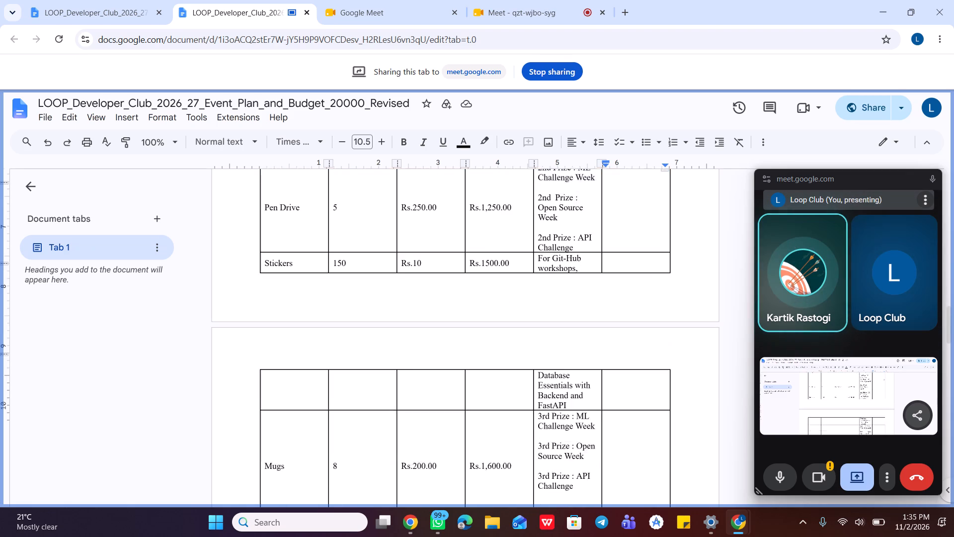
pyautogui.scroll(-5, 636, 204)
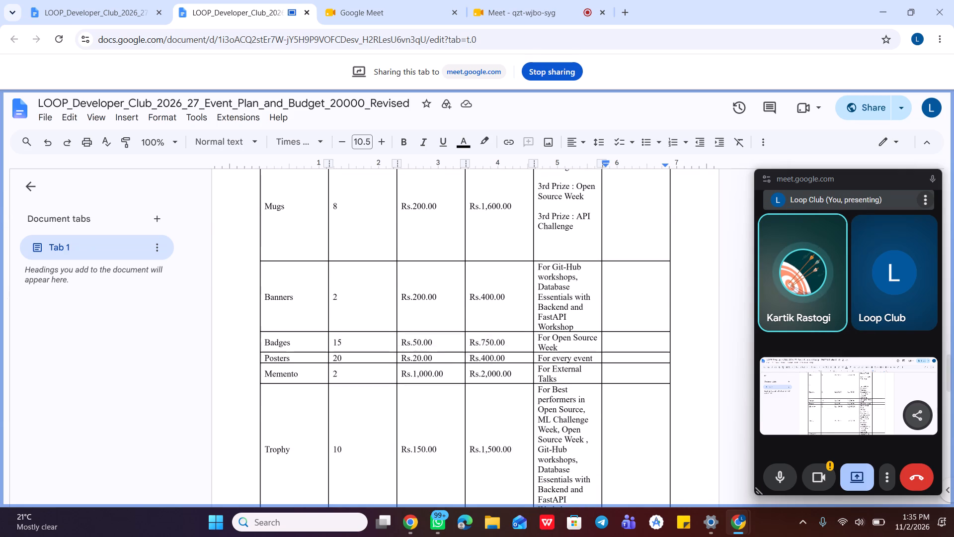
pyautogui.scroll(-2, 636, 204)
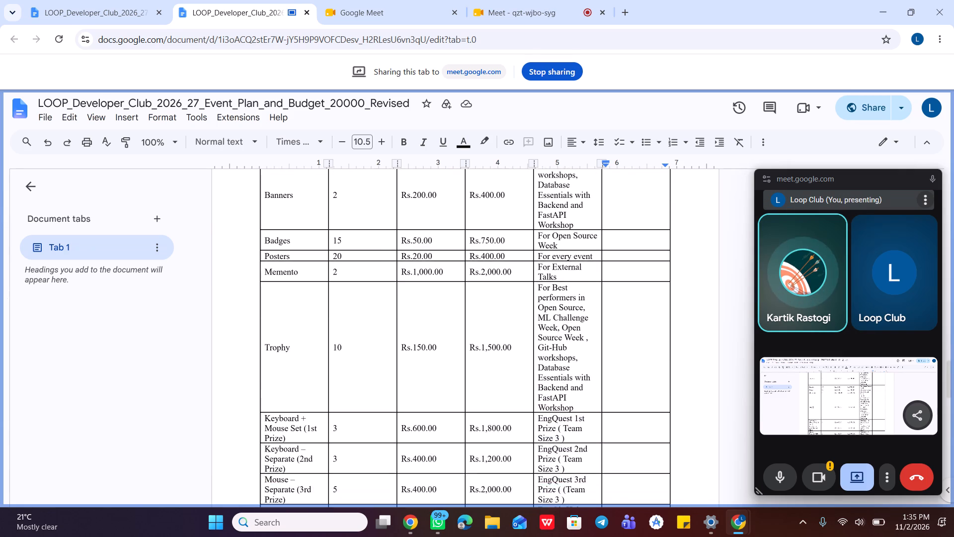
pyautogui.scroll(-1, 636, 204)
pyautogui.scroll(1, 636, 204)
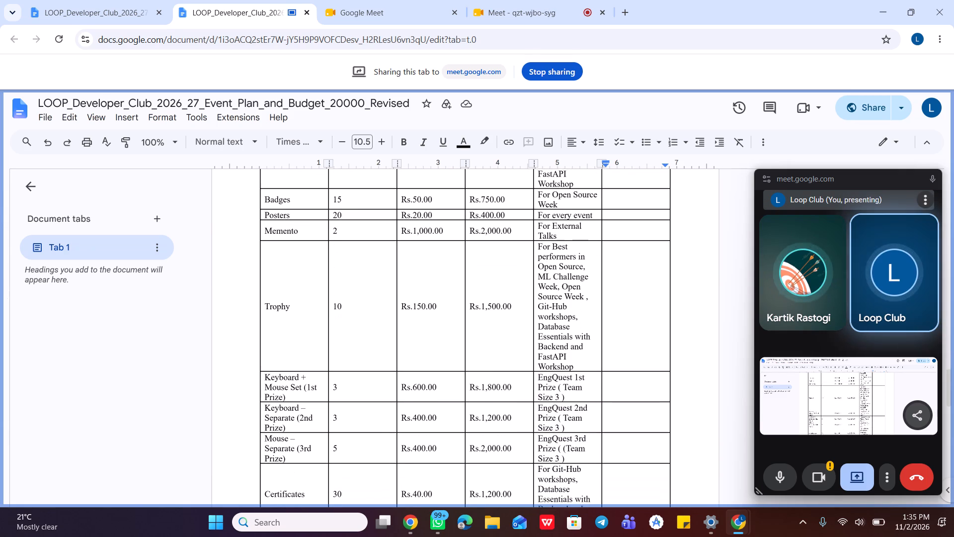
pyautogui.scroll(2, 636, 204)
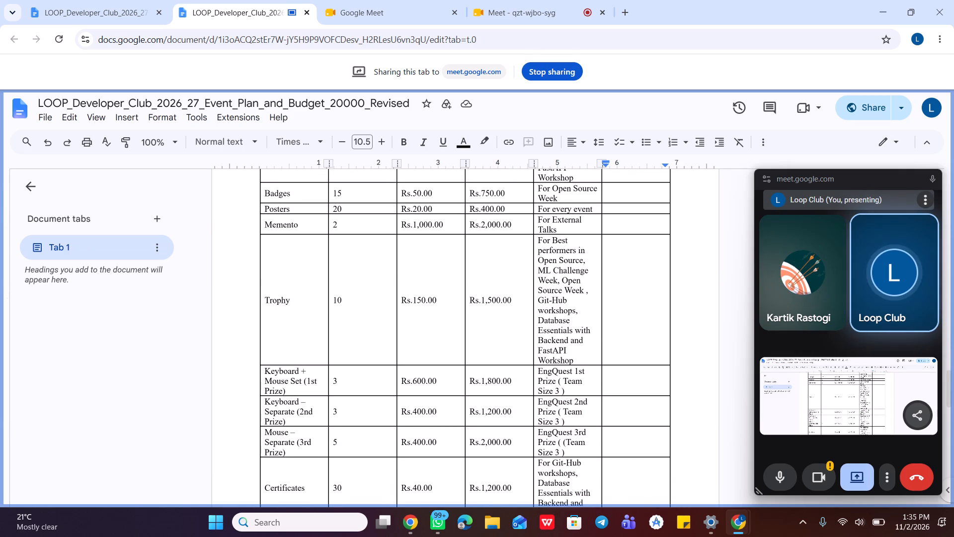
pyautogui.scroll(1, 636, 204)
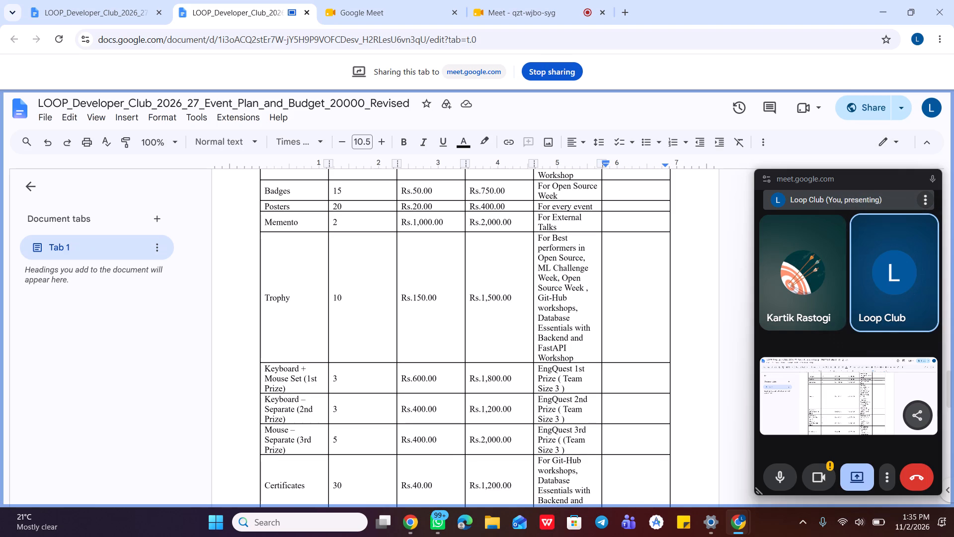
pyautogui.scroll(4, 636, 204)
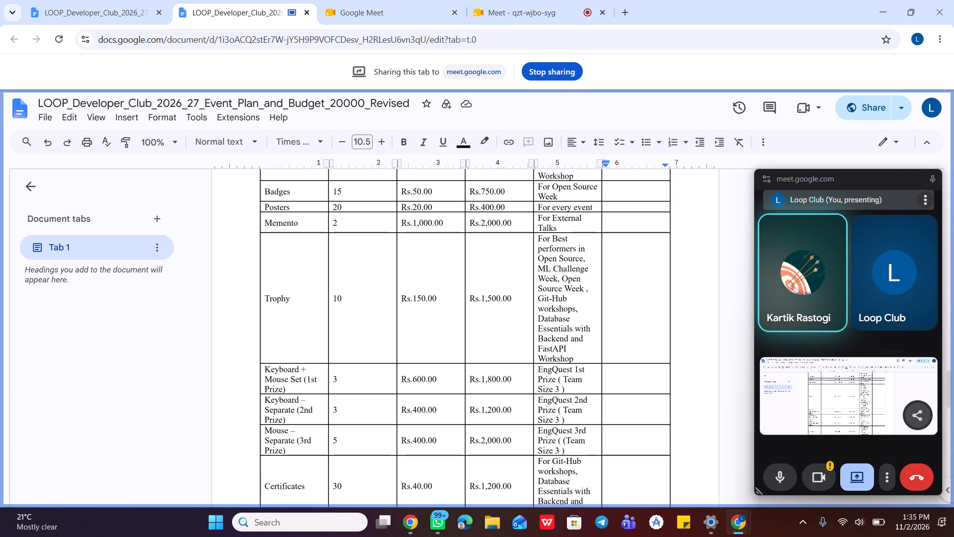
# Set the quantity in the Keyboard + Mouse Set (1st Prize) row of the items table to 5.
pyautogui.scroll(1, 636, 204)
pyautogui.scroll(-1, 636, 204)
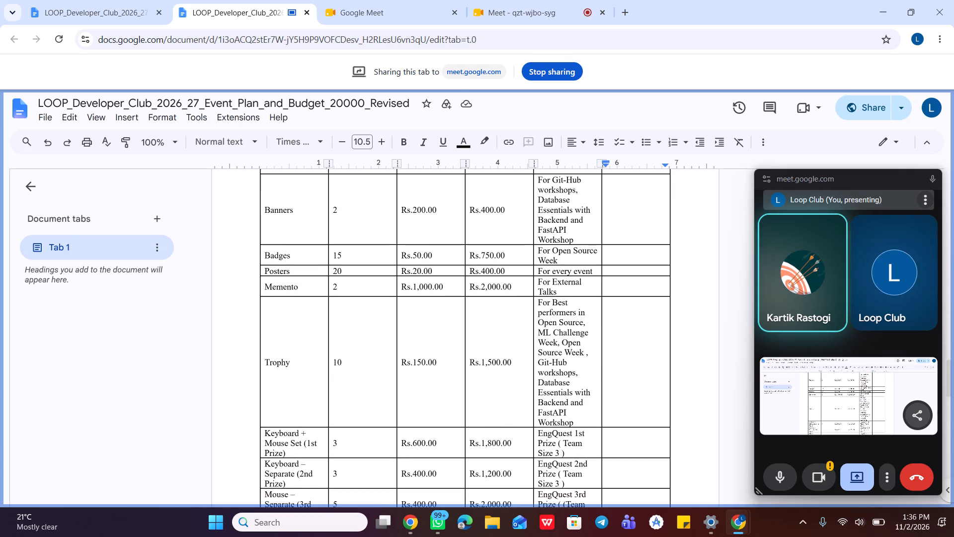
pyautogui.scroll(-1, 636, 204)
pyautogui.click(349, 410)
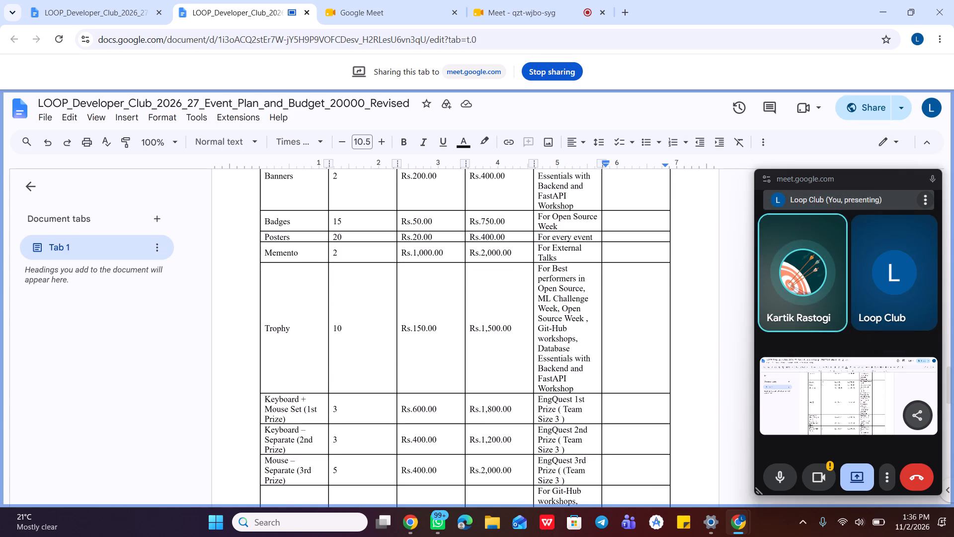
pyautogui.press('BackSpace')
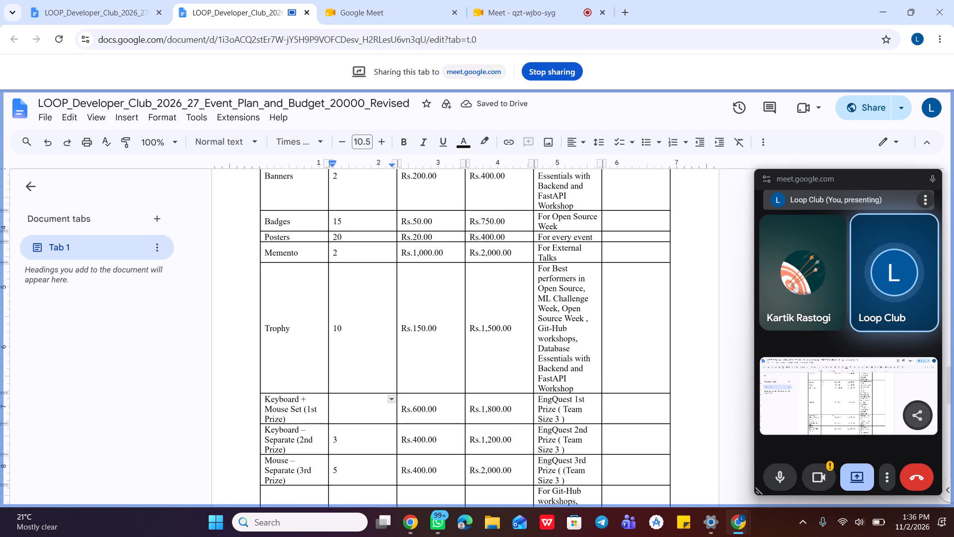
pyautogui.press('5')
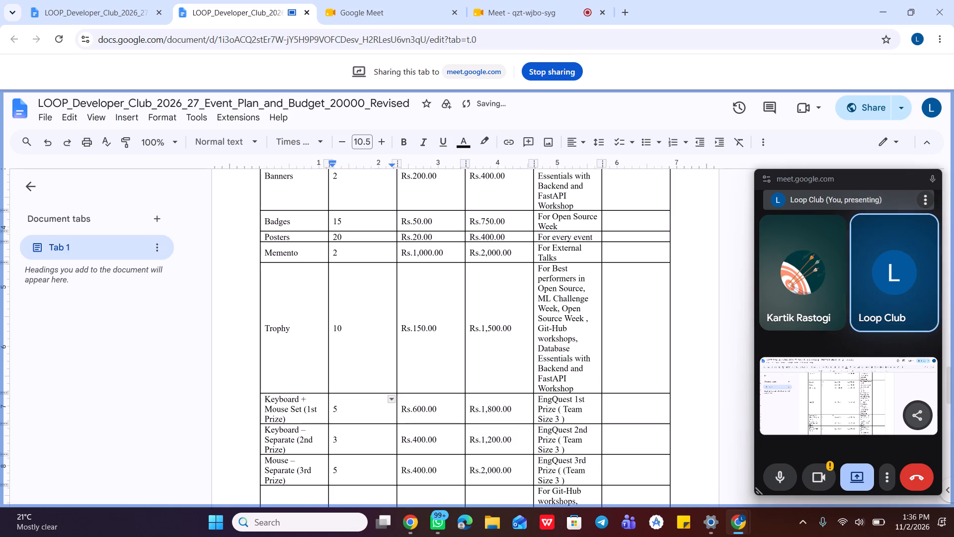
# Enter "1st Prize in Open Source Week." in the Description cell of the Keyboard + Mouse Set (1st Prize) row.
pyautogui.click(632, 403)
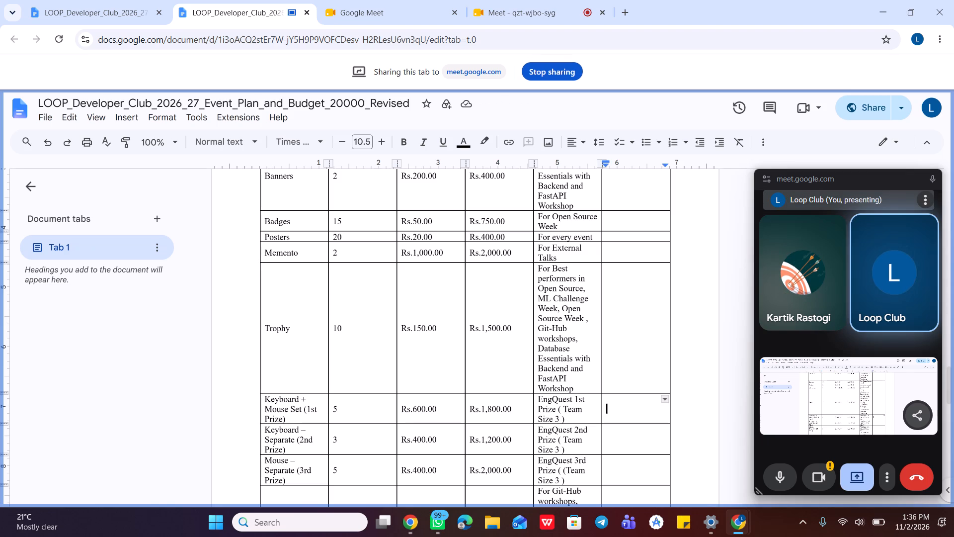
pyautogui.press('BackSpace')
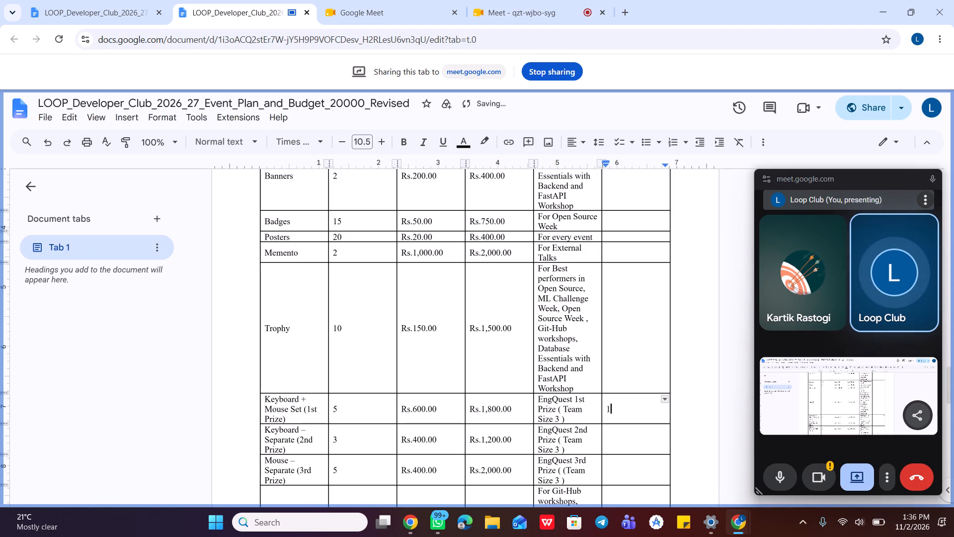
pyautogui.write('st')
pyautogui.press('space')
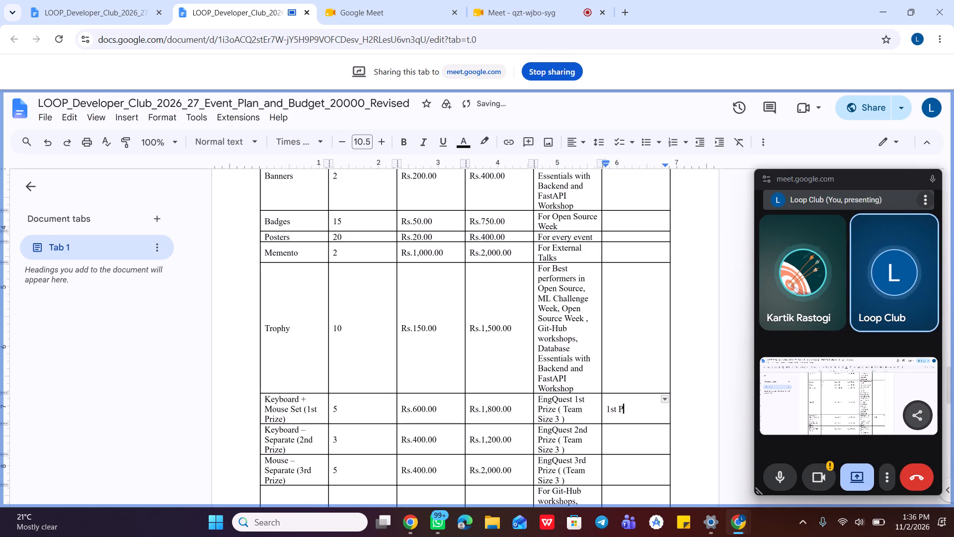
pyautogui.write('ri')
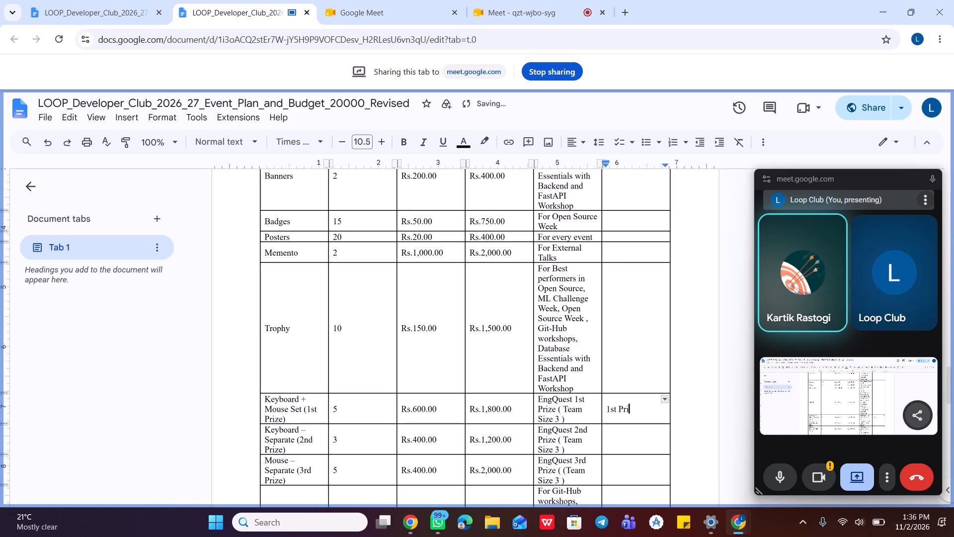
pyautogui.write('ze in')
pyautogui.press('space')
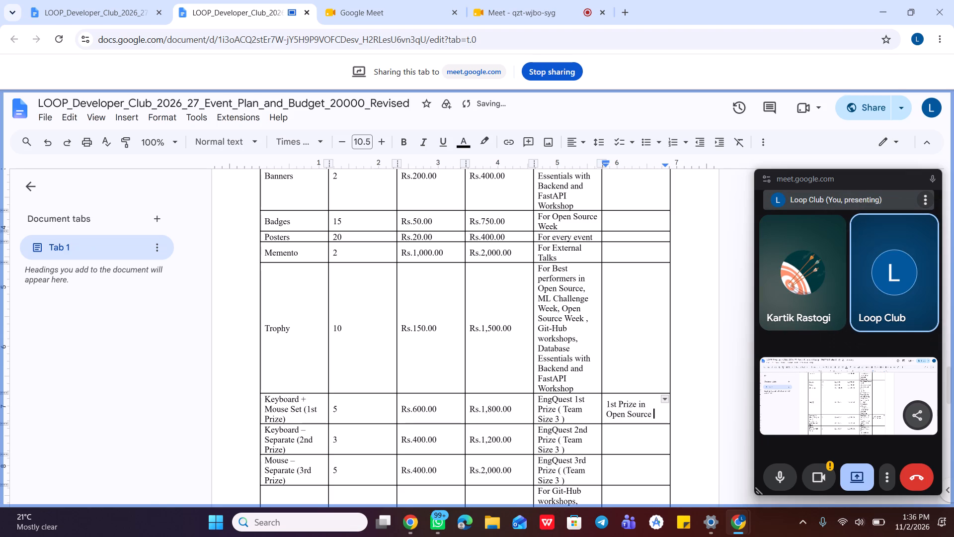
pyautogui.write('eek')
pyautogui.press('.')
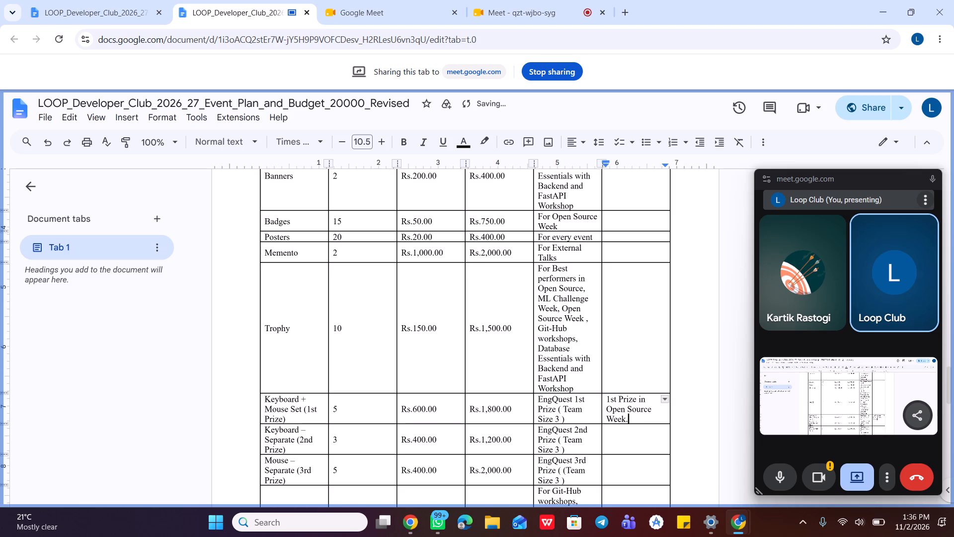
# Review the proposed events from API Challenge through Open Source Week, and compare them with the items table's prize rows.
pyautogui.scroll(10, 632, 403)
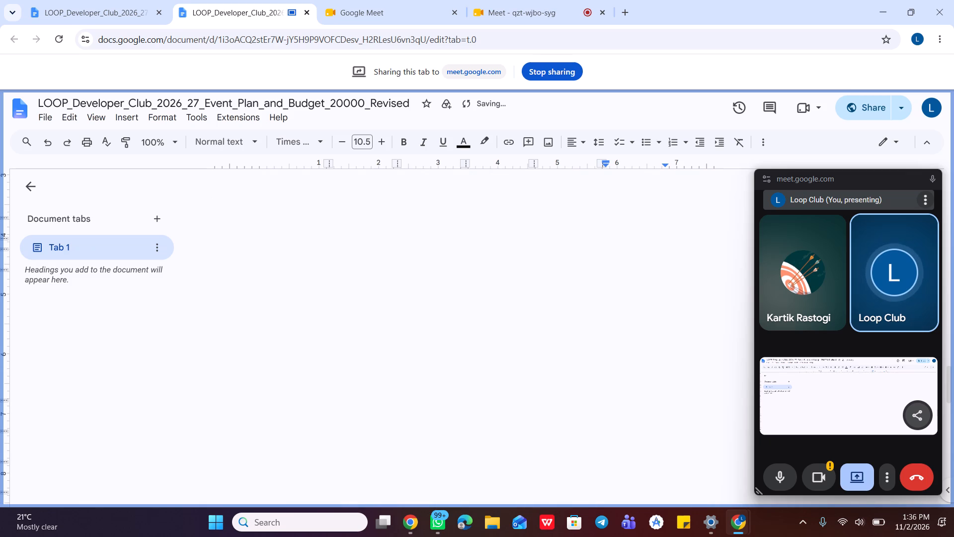
pyautogui.scroll(3, 632, 403)
pyautogui.scroll(1, 477, 302)
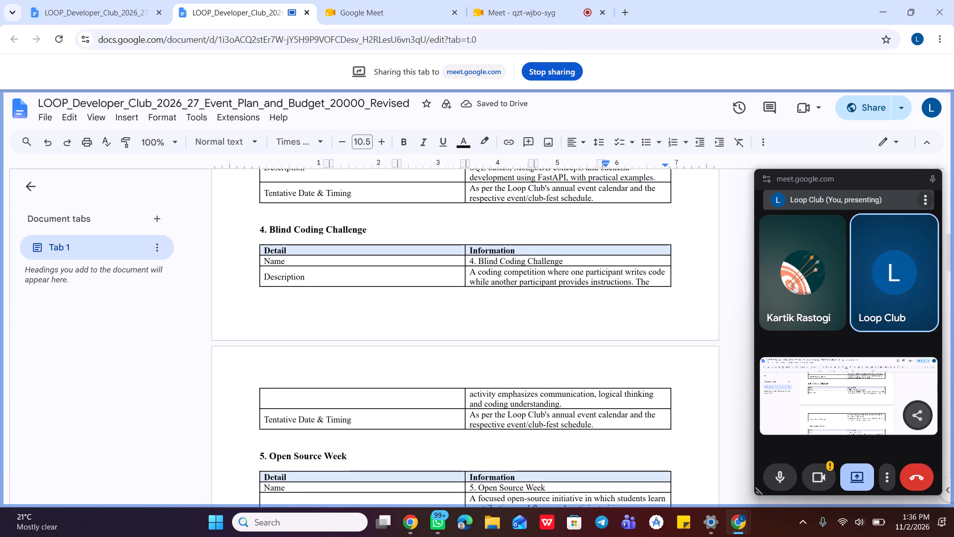
pyautogui.scroll(2, 477, 302)
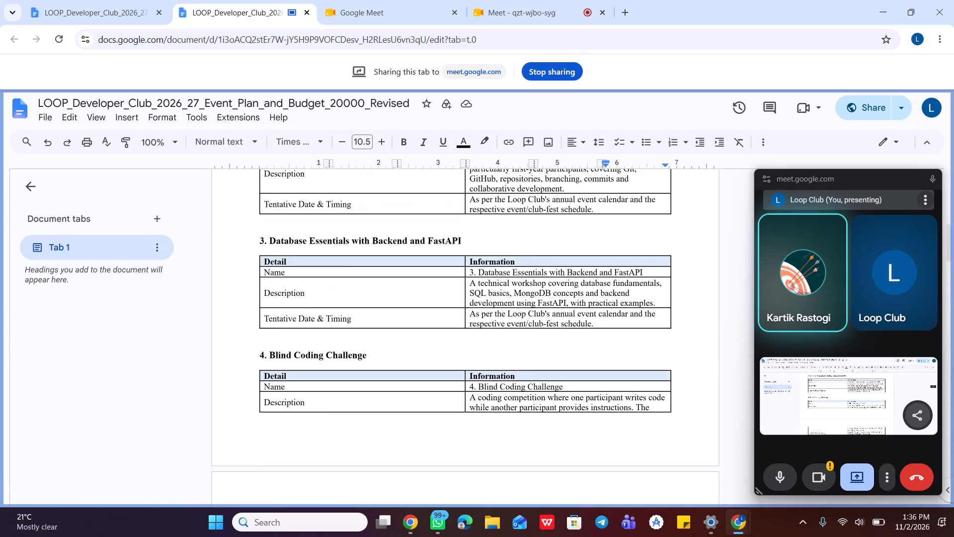
pyautogui.scroll(1, 477, 302)
pyautogui.scroll(-1, 477, 302)
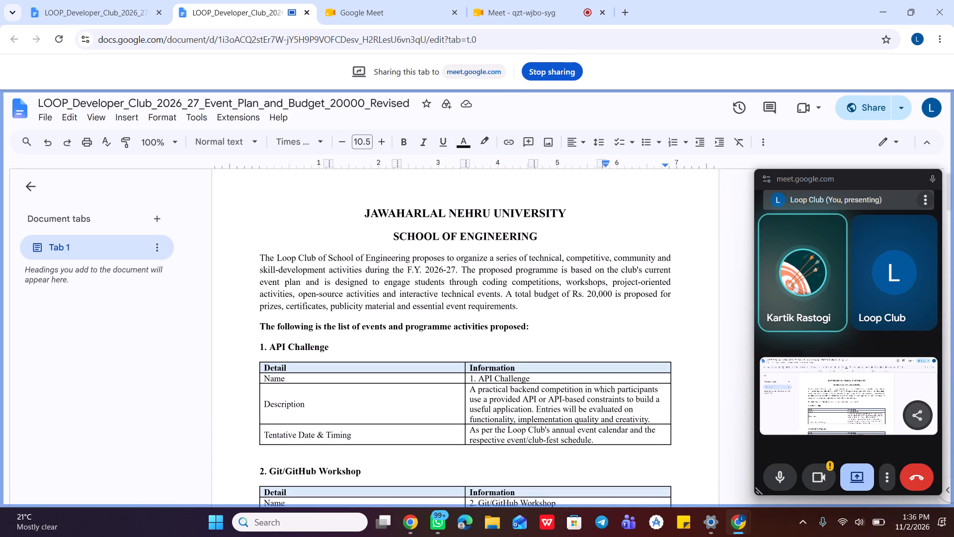
pyautogui.scroll(-3, 477, 302)
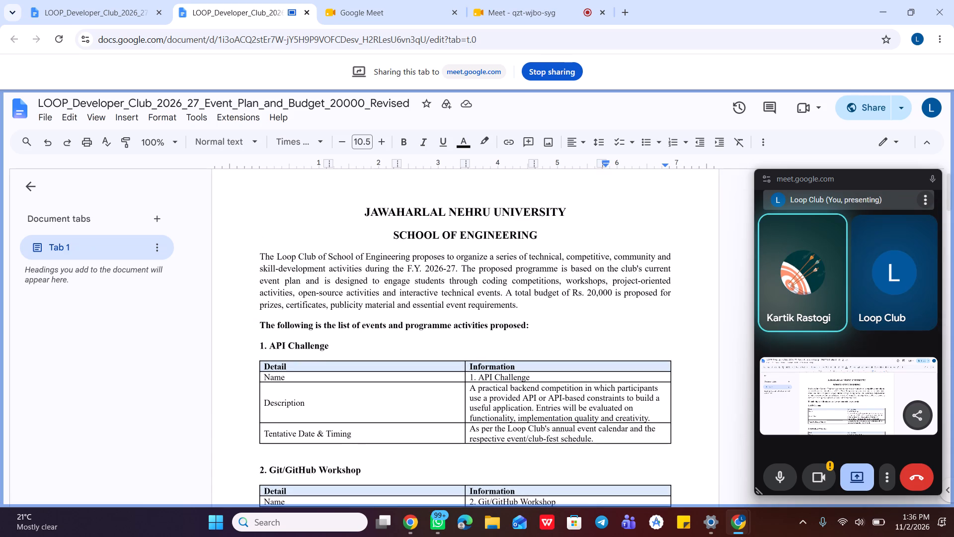
pyautogui.scroll(-2, 477, 302)
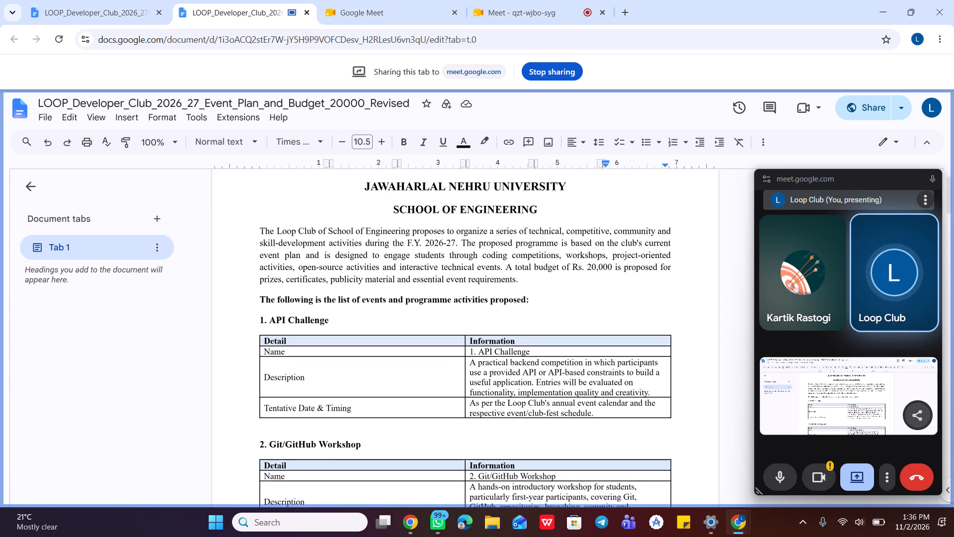
pyautogui.scroll(-2, 477, 302)
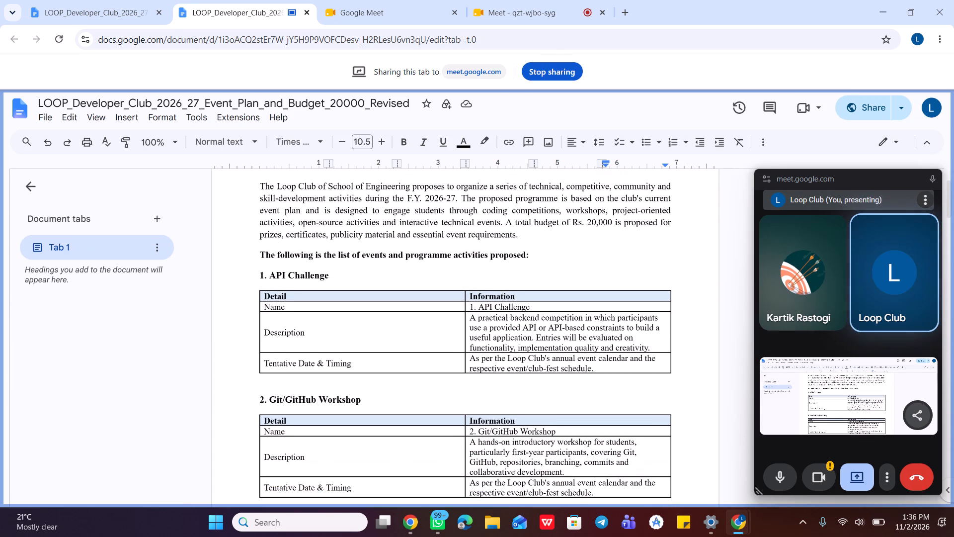
pyautogui.scroll(-1, 477, 302)
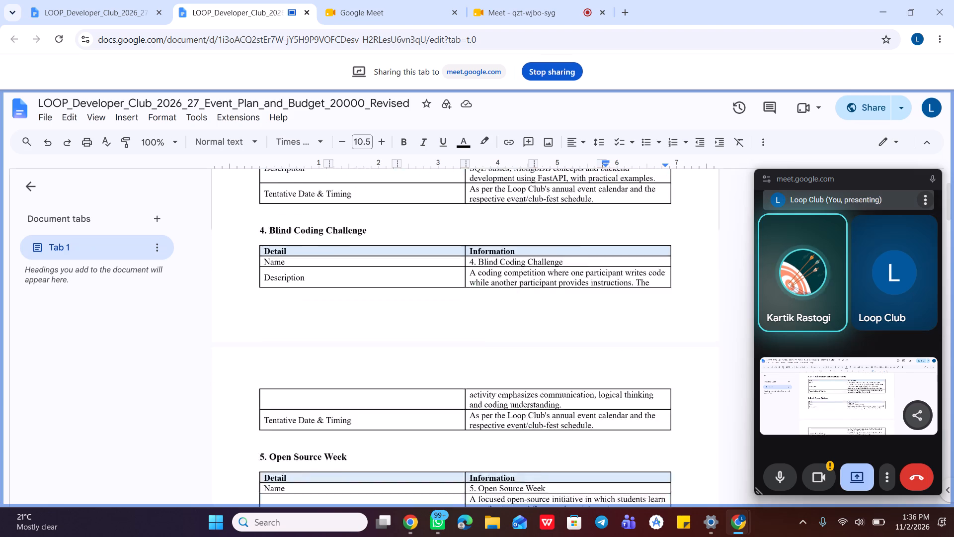
pyautogui.scroll(-6, 477, 302)
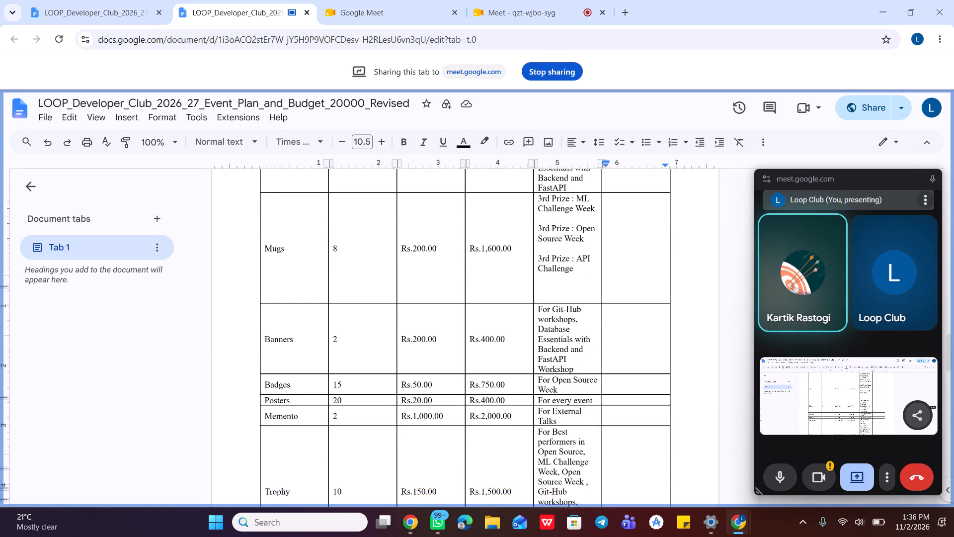
pyautogui.scroll(-3, 477, 302)
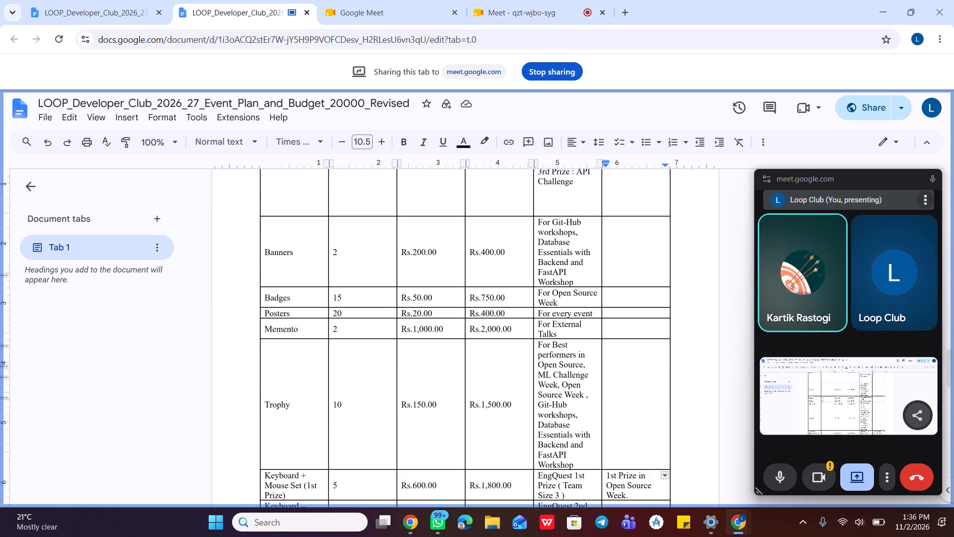
pyautogui.scroll(-2, 477, 302)
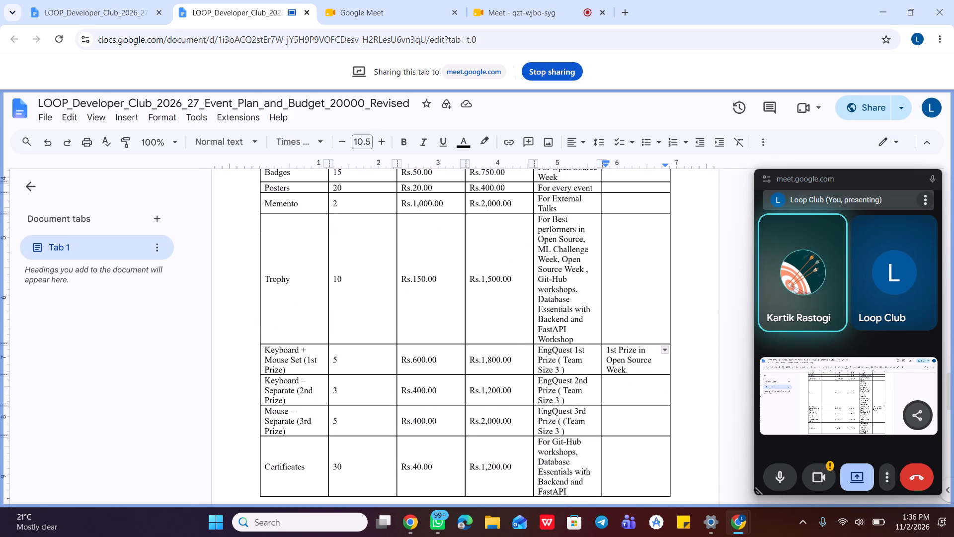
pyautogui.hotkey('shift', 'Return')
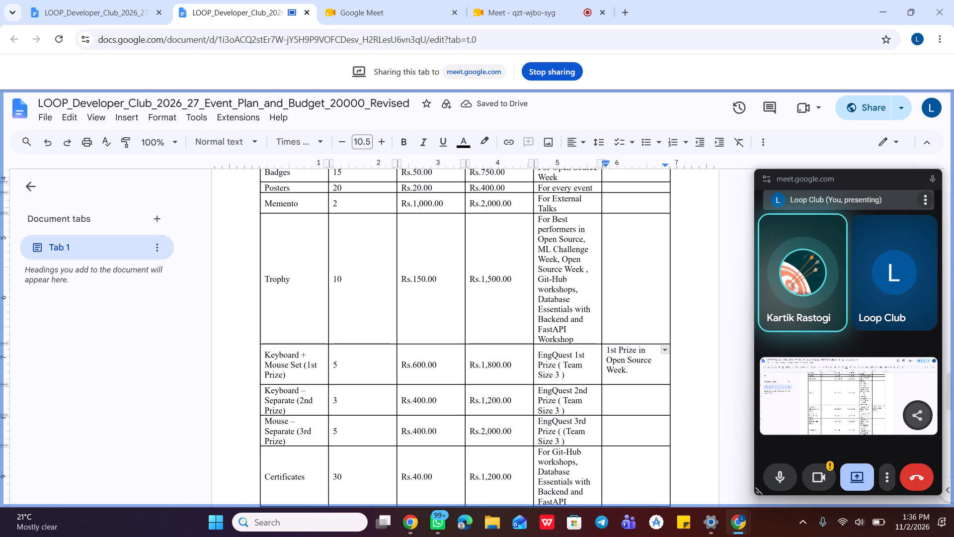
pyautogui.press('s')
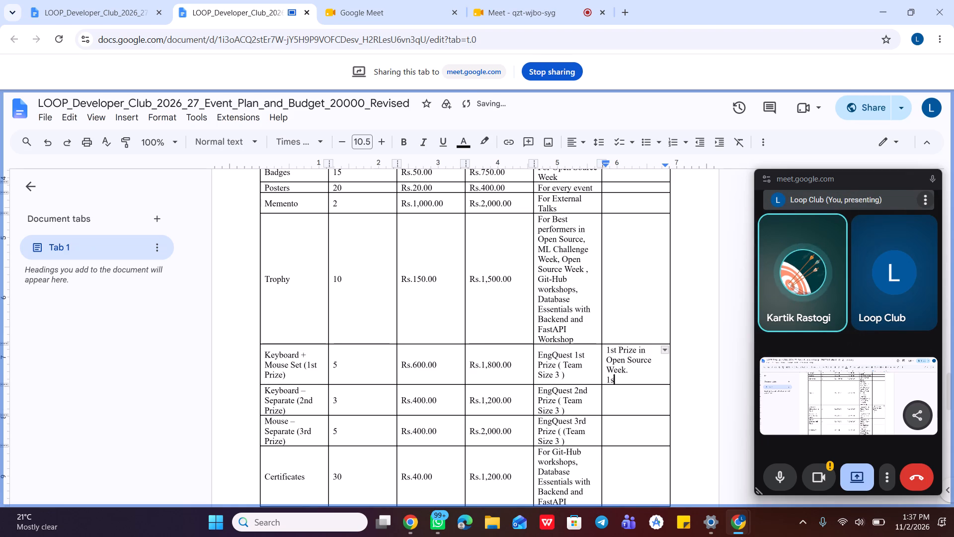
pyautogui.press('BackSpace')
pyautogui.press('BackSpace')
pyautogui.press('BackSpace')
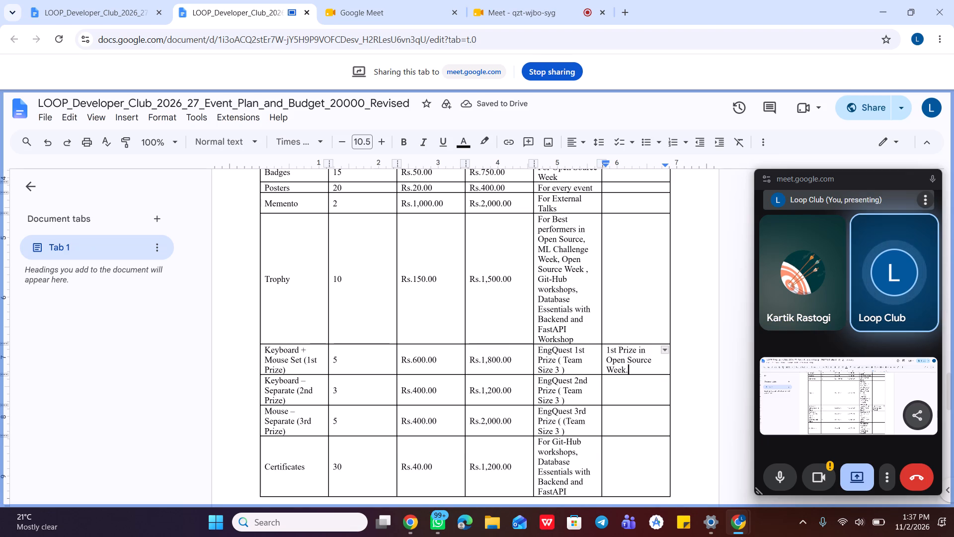
# Review the items table from the Banners row to the Certificates row, comparing quantities and Events entries with the Description column.
pyautogui.scroll(1, 395, 349)
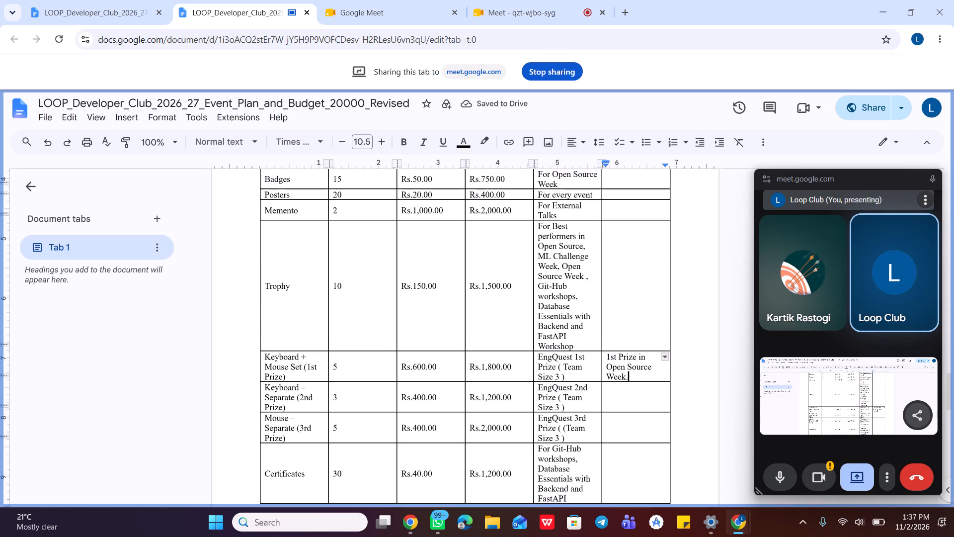
pyautogui.scroll(1, 395, 349)
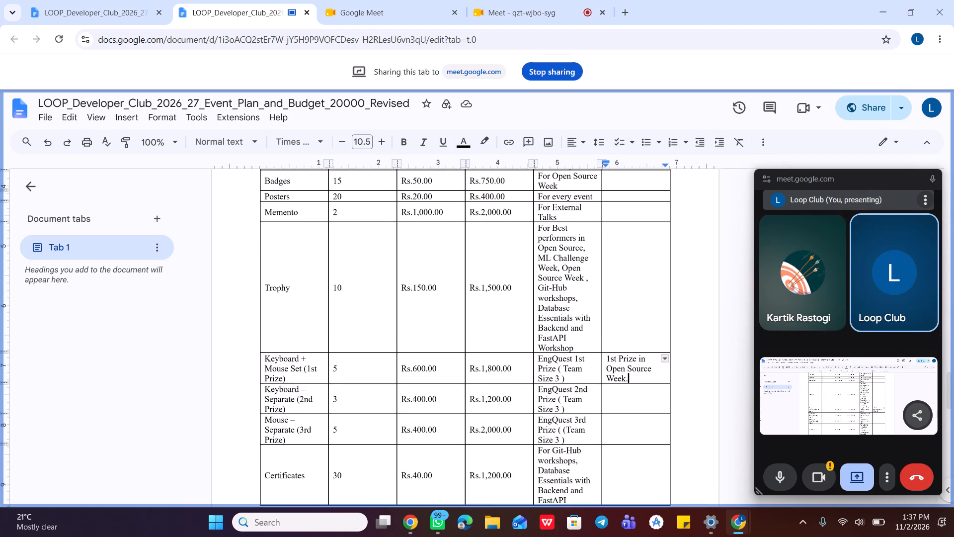
pyautogui.scroll(1, 395, 349)
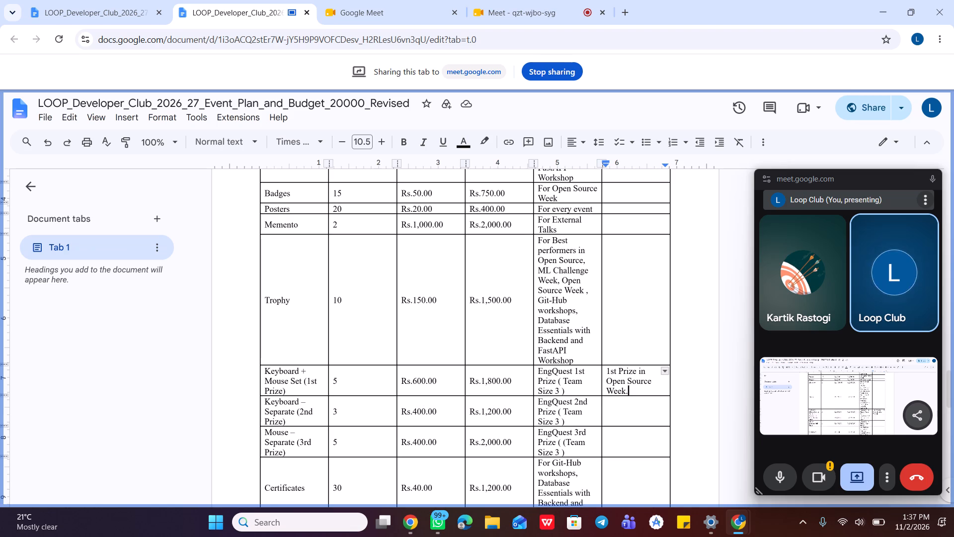
pyautogui.scroll(1, 395, 349)
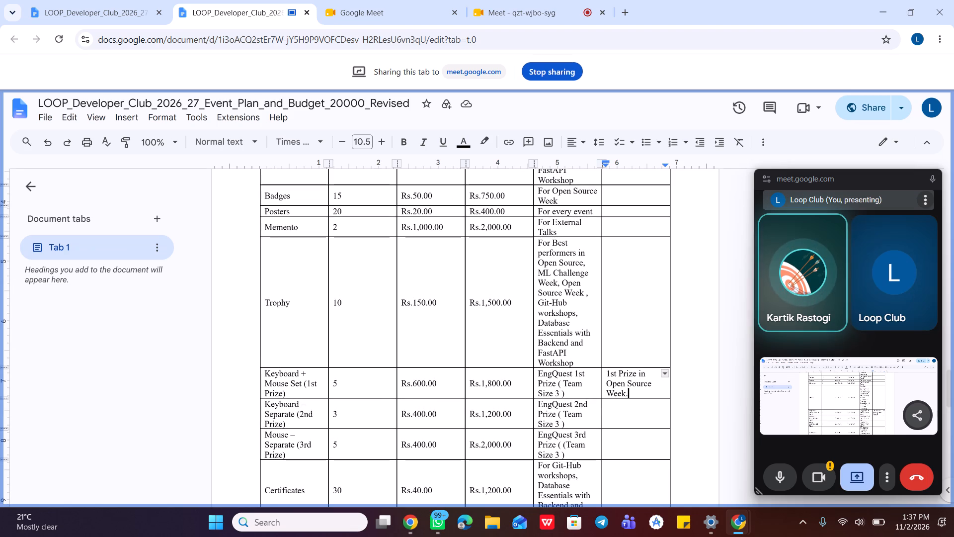
pyautogui.scroll(1, 395, 349)
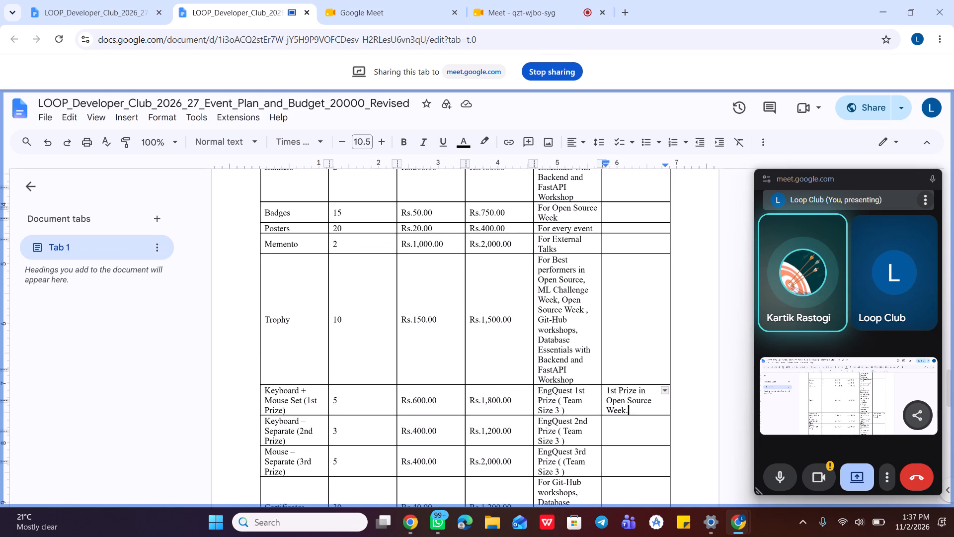
pyautogui.scroll(1, 395, 349)
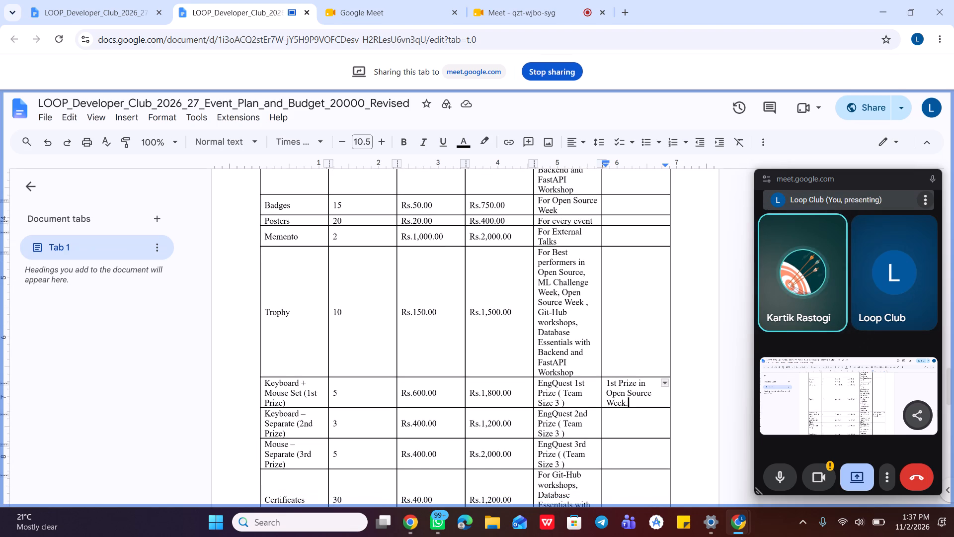
pyautogui.scroll(2, 395, 349)
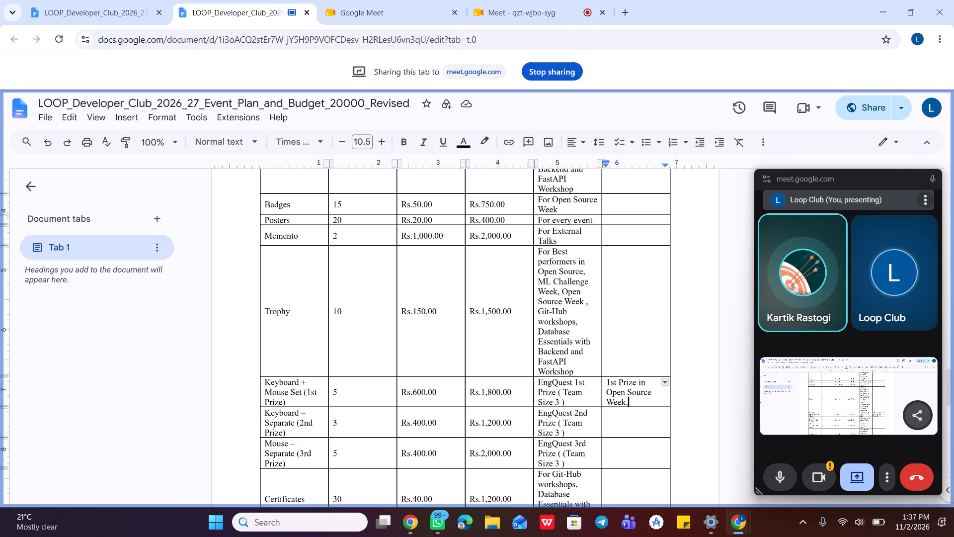
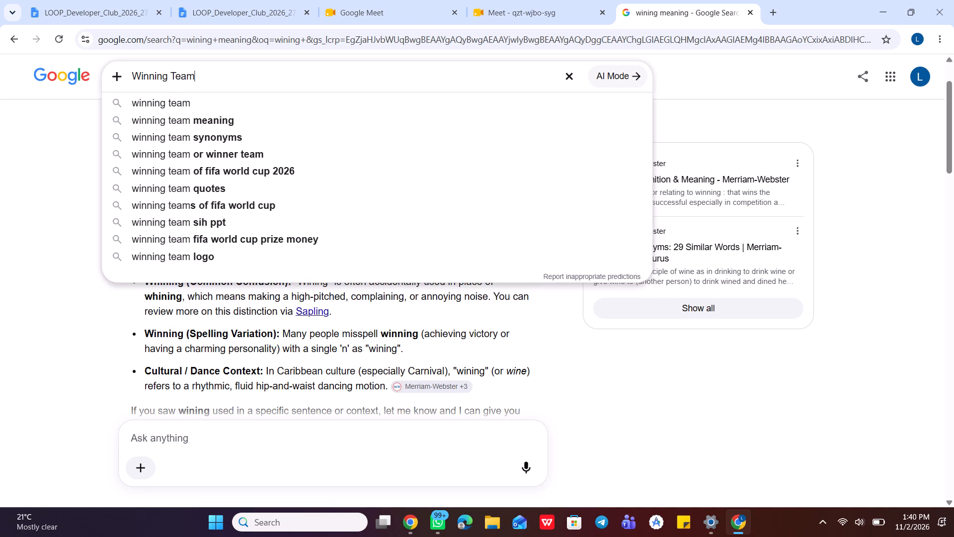
pyautogui.press('Return')
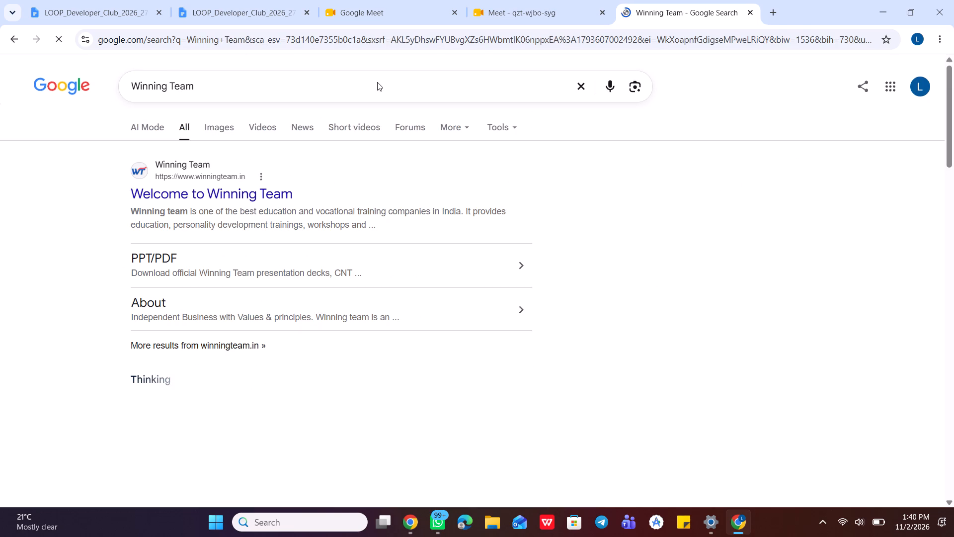
pyautogui.scroll(-3, 348, 228)
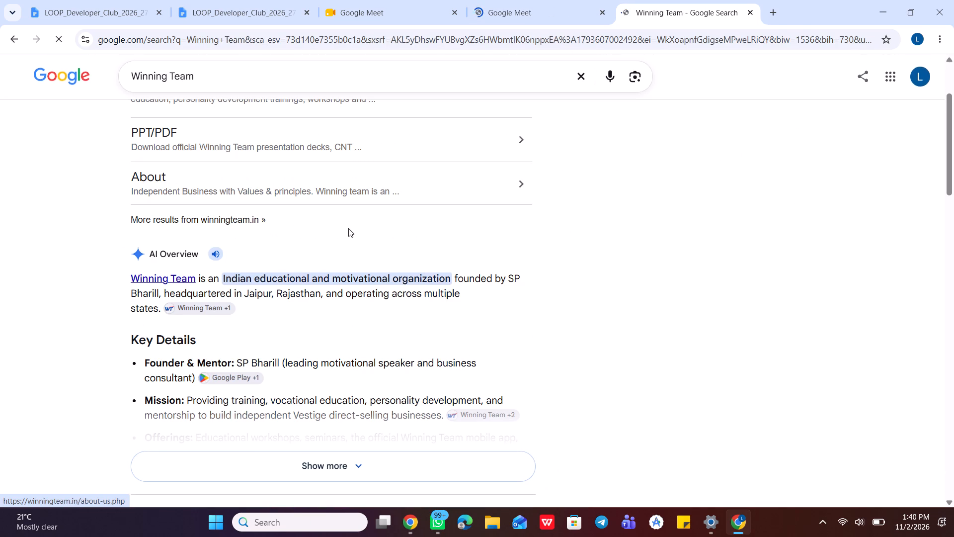
pyautogui.scroll(-3, 348, 228)
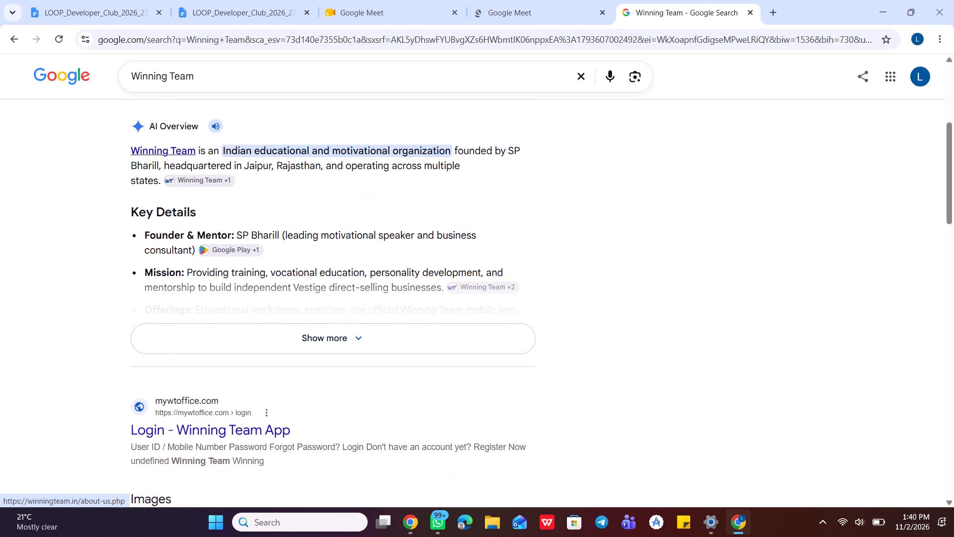
pyautogui.scroll(-6, 348, 228)
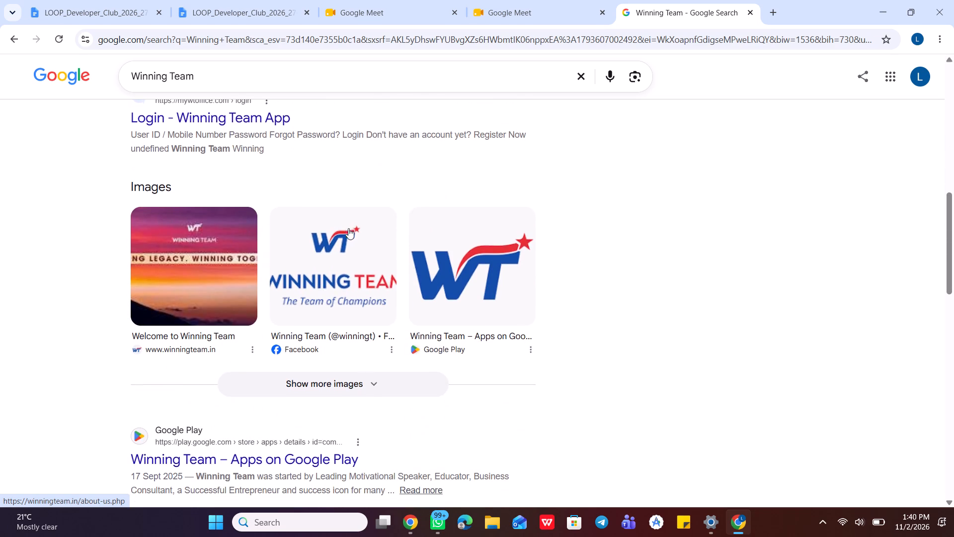
pyautogui.scroll(-5, 348, 228)
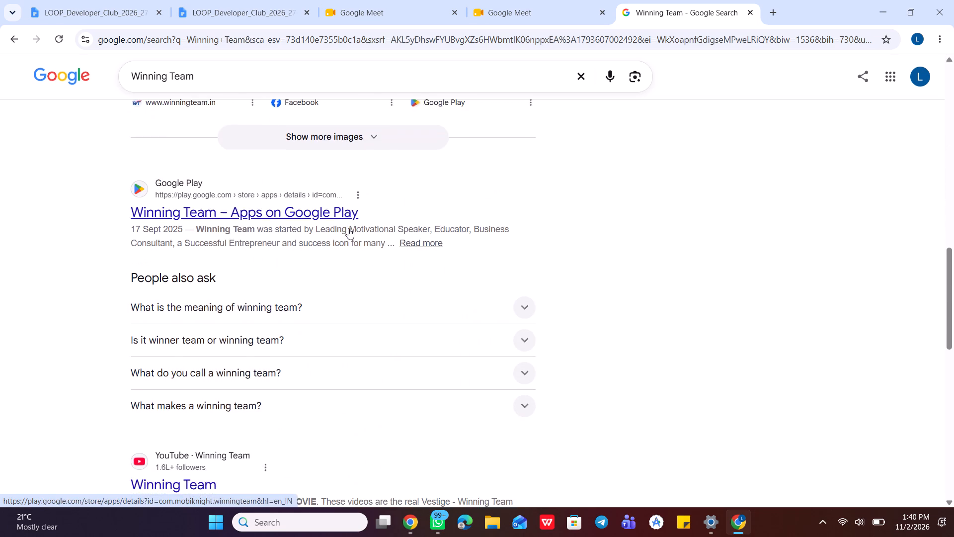
pyautogui.scroll(-2, 348, 228)
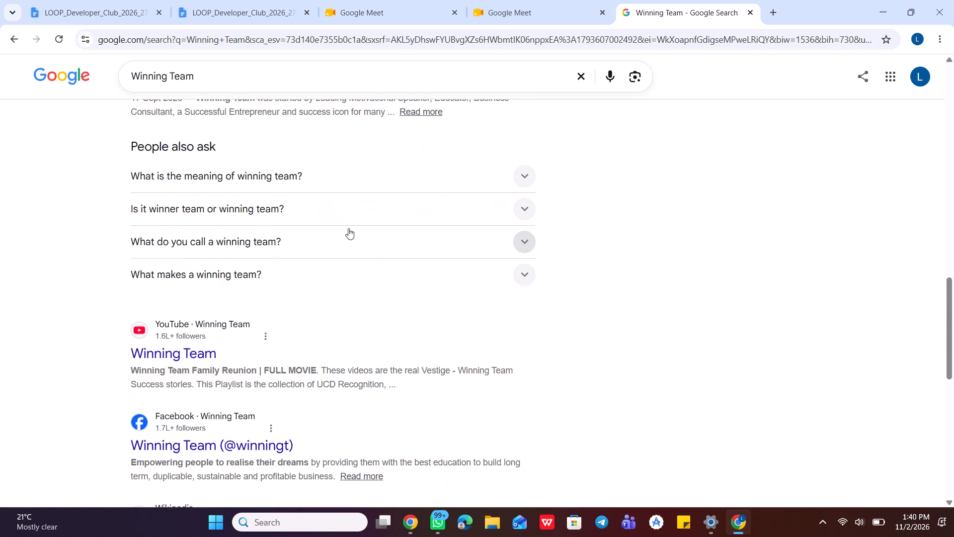
pyautogui.scroll(-1, 348, 228)
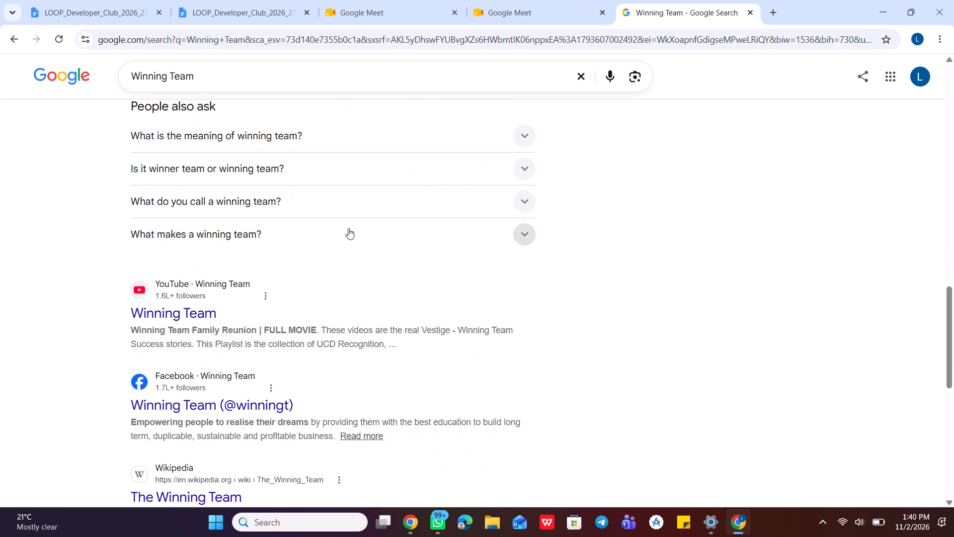
pyautogui.scroll(12, 348, 228)
# Search Google for "winning meaning".
pyautogui.click(269, 90)
pyautogui.press('BackSpace')
pyautogui.press('BackSpace')
pyautogui.press('BackSpace')
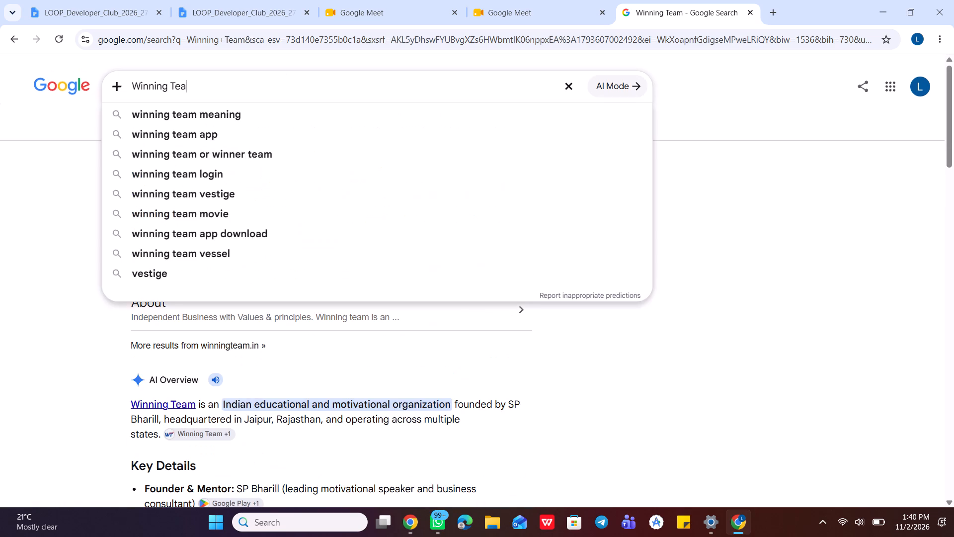
pyautogui.press('BackSpace')
pyautogui.write('mean')
pyautogui.press('Down')
pyautogui.press('Return')
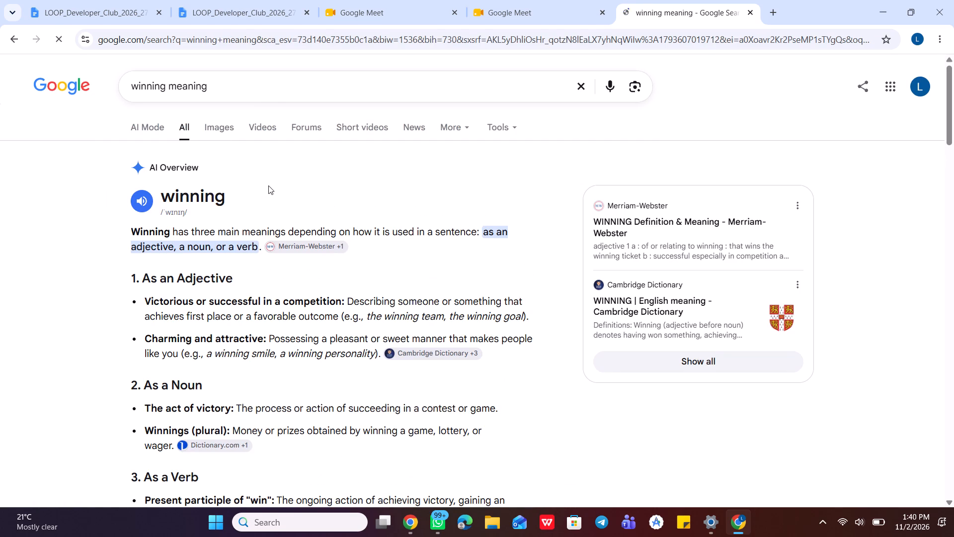
# Check the meaning of "winning" in the search results and copy the headword "winning".
pyautogui.scroll(-1, 268, 185)
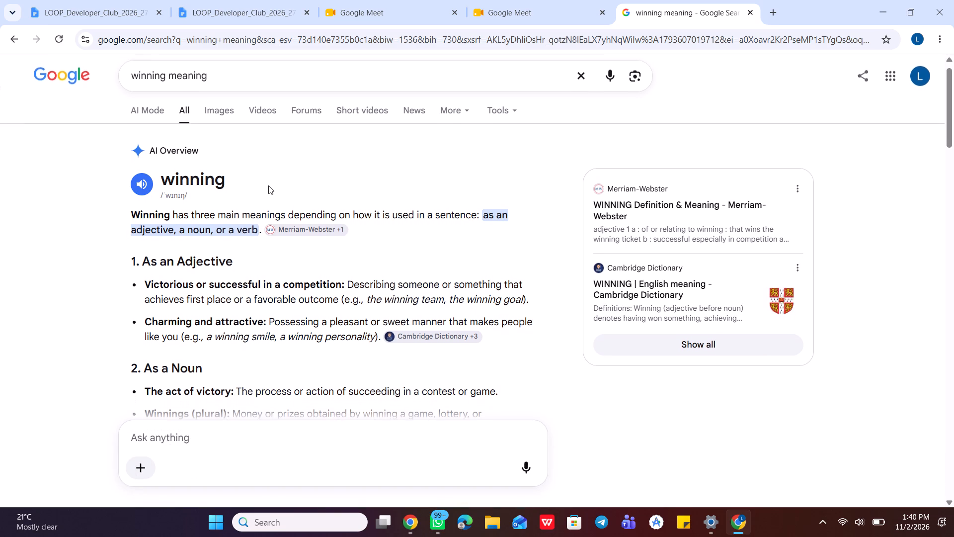
pyautogui.scroll(-1, 268, 185)
pyautogui.moveTo(237, 178); pyautogui.dragTo(169, 174)
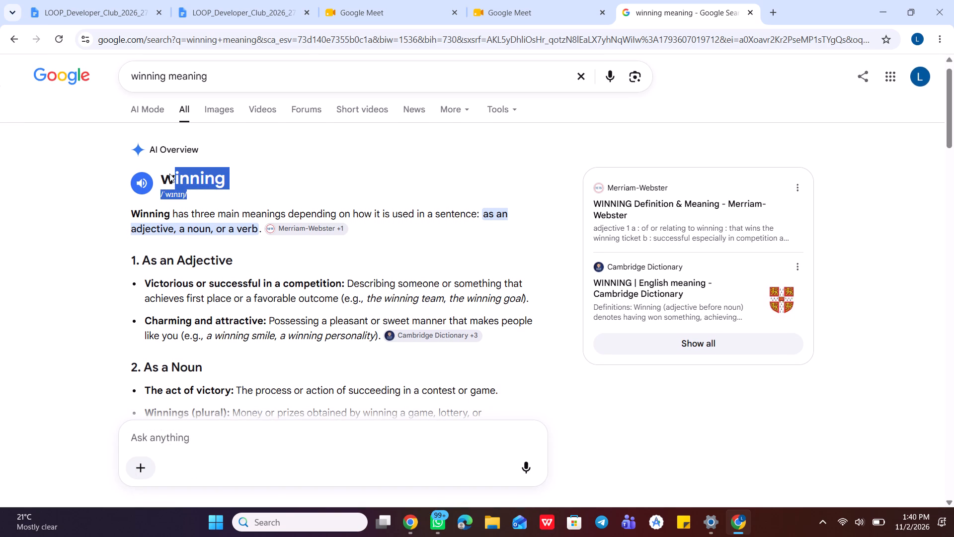
pyautogui.moveTo(169, 174); pyautogui.dragTo(163, 173)
pyautogui.hotkey('ctrl', 'c')
pyautogui.click(163, 173)
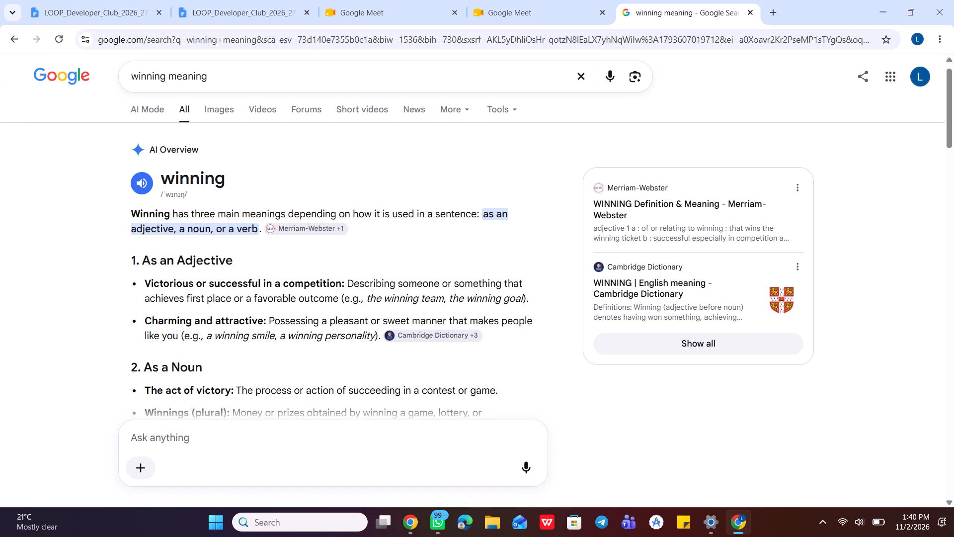
pyautogui.moveTo(163, 173); pyautogui.dragTo(221, 170)
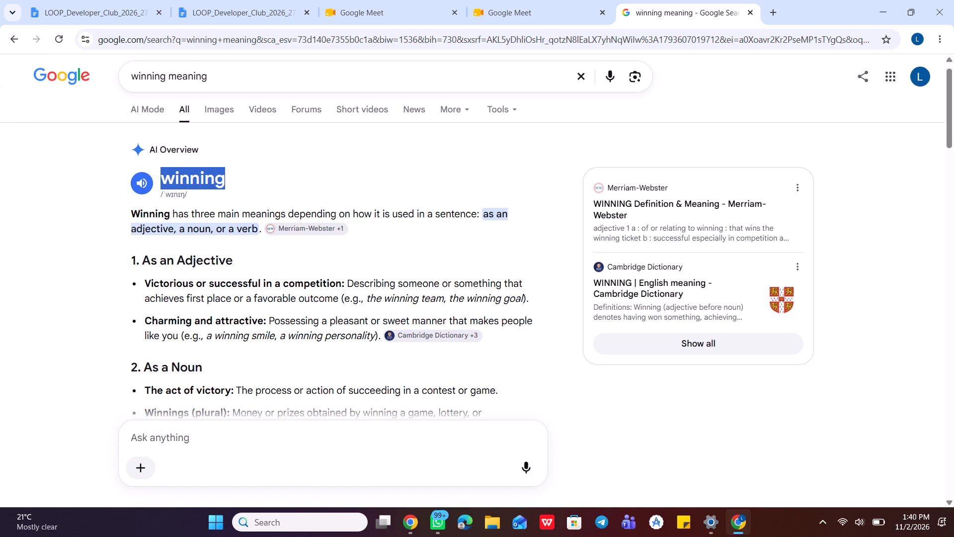
pyautogui.moveTo(221, 170); pyautogui.dragTo(223, 171)
pyautogui.hotkey('ctrl', 'c')
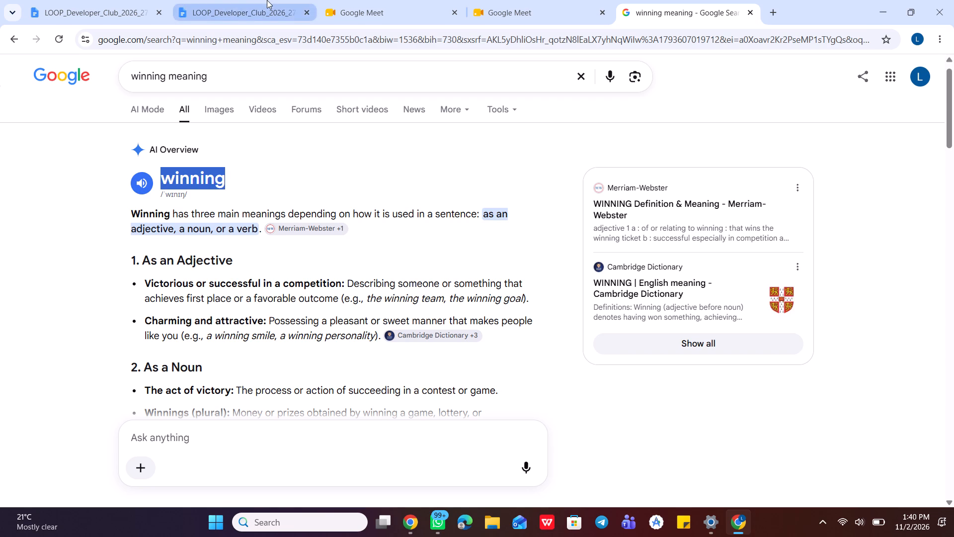
# In the revised event plan, replace the first word of the Wireless Headphones description with the copied "winning".
pyautogui.click(267, 0)
pyautogui.press('Up')
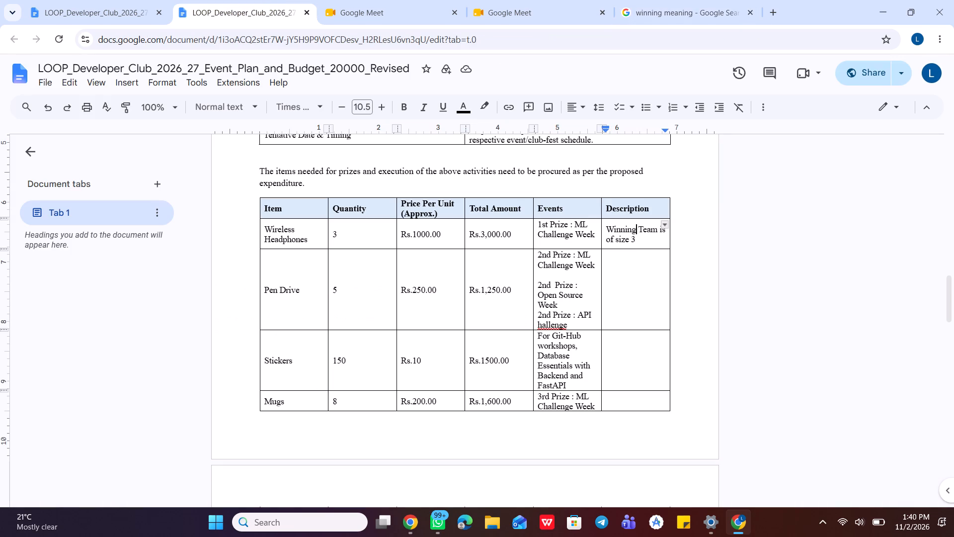
pyautogui.press('BackSpace')
pyautogui.press('BackSpace')
pyautogui.press('BackSpace')
pyautogui.press('BackSpace')
pyautogui.press('BackSpace')
pyautogui.press('BackSpace')
pyautogui.press('BackSpace')
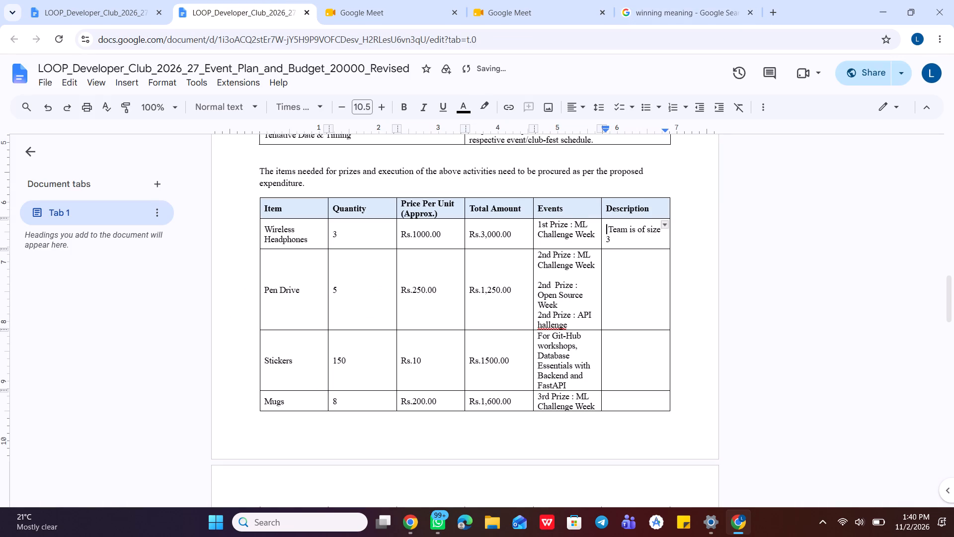
pyautogui.hotkey('ctrl', 'v')
# Capitalise the pasted word as "Winning" and remove the extra space before "Team" in the Wireless Headphones description.
pyautogui.press('Left')
pyautogui.press('Left')
pyautogui.press('Left')
pyautogui.press('Left')
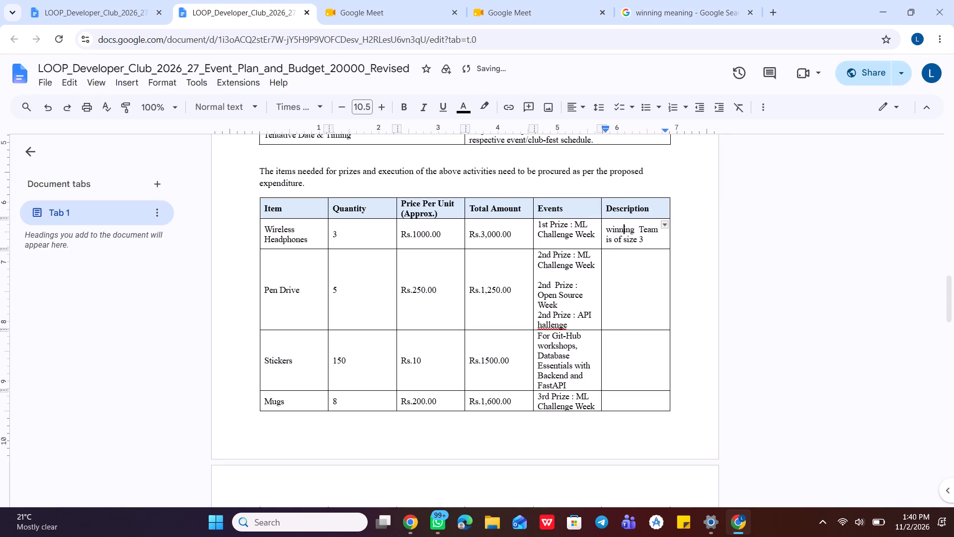
pyautogui.press('Left')
pyautogui.press('Left')
pyautogui.press('Left')
pyautogui.press('BackSpace')
pyautogui.click(643, 233)
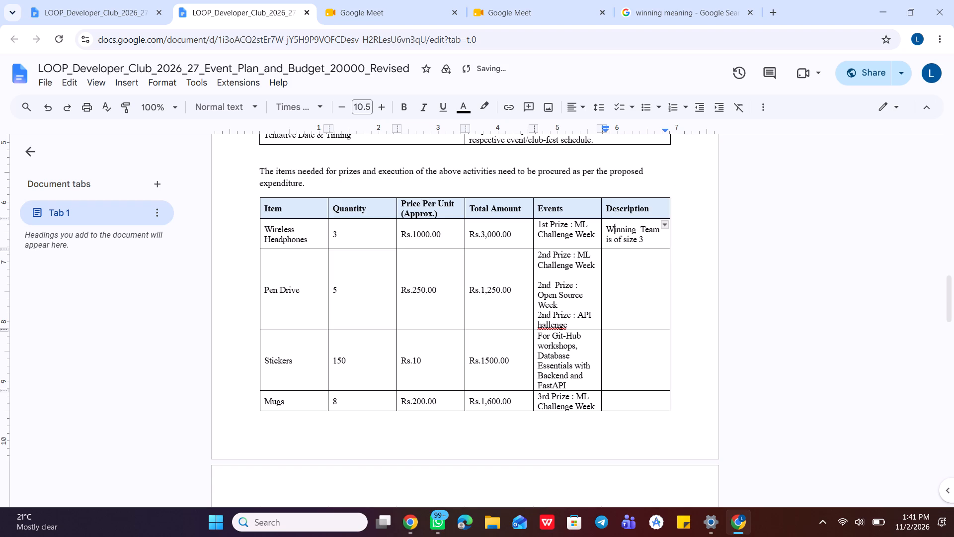
pyautogui.press('Left')
pyautogui.press('BackSpace')
# Extend the Wireless Headphones description after "size 3" with ". Hence 3 Quantities.".
pyautogui.press('Right')
pyautogui.press('Down')
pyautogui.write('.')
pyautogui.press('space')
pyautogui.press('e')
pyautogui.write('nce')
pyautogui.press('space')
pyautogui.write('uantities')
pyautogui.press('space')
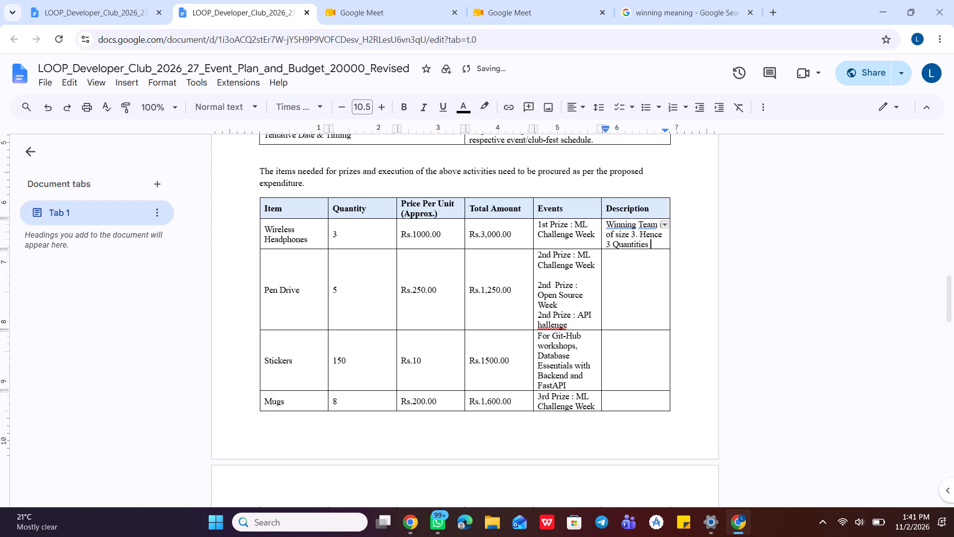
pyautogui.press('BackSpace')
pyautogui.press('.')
# Begin the Pen Drive row's description with "ML challenge".
pyautogui.click(611, 276)
pyautogui.press('BackSpace')
# Enter "ML challenge Week : 3 pendrives" in the Description cell of the Pen Drive row in the items table.
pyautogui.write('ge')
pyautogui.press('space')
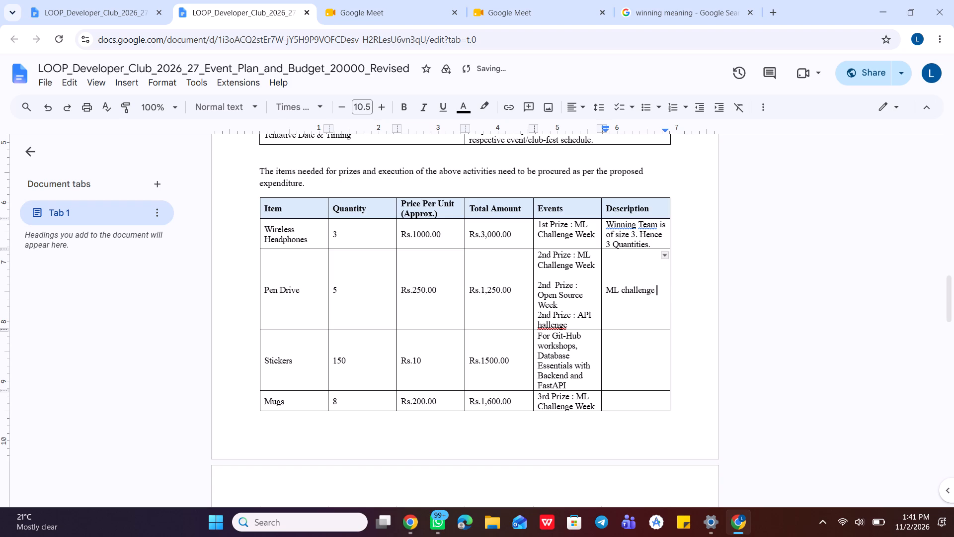
pyautogui.press('w')
pyautogui.write('eek')
pyautogui.press('space')
pyautogui.hotkey('shift', '(')
pyautogui.press('BackSpace')
pyautogui.write(':')
pyautogui.press('space')
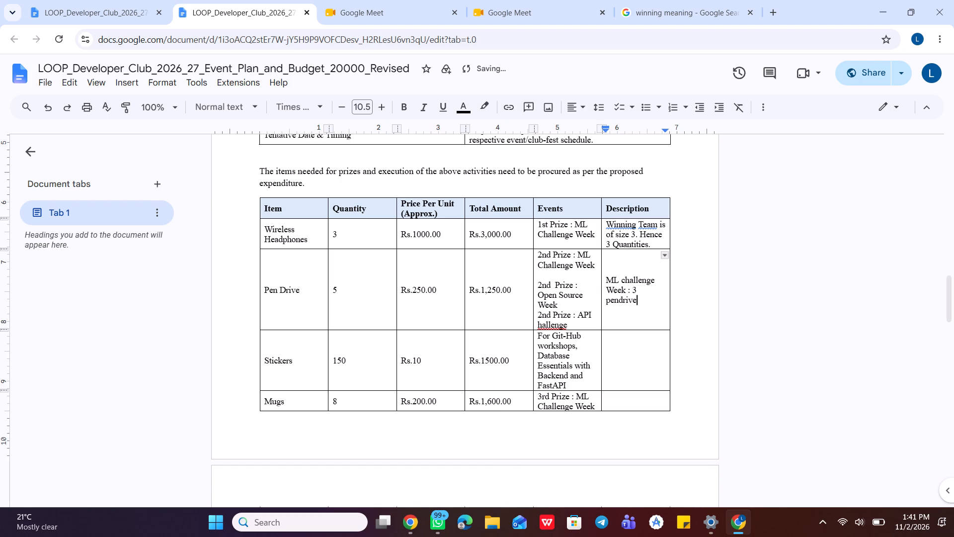
# Correct "pendrives" to "Pen Drives" in the ML challenge Week line of the Pen Drive row's Description.
pyautogui.press('Left')
pyautogui.press('Left')
pyautogui.press('Left')
pyautogui.press('Left')
pyautogui.press('Left')
pyautogui.press('Left')
pyautogui.press('Left')
pyautogui.press('Left')
pyautogui.press('BackSpace')
pyautogui.press('Right')
pyautogui.press('Right')
pyautogui.press('Right')
pyautogui.press('BackSpace')
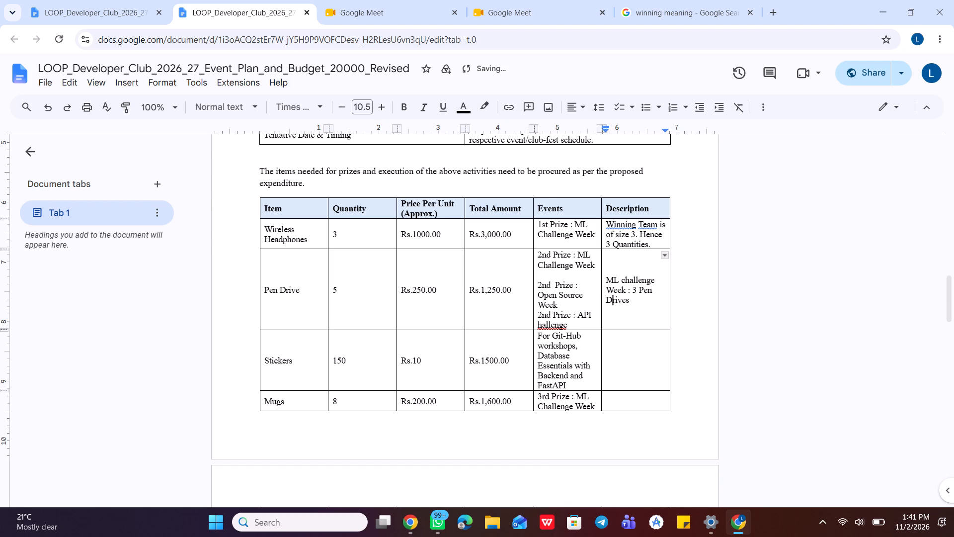
# Add the line "Open Source Week : 1 pendrive" below the ML challenge Week line in the Pen Drive row's Description.
pyautogui.click(635, 304)
pyautogui.hotkey('shift', 'Return')
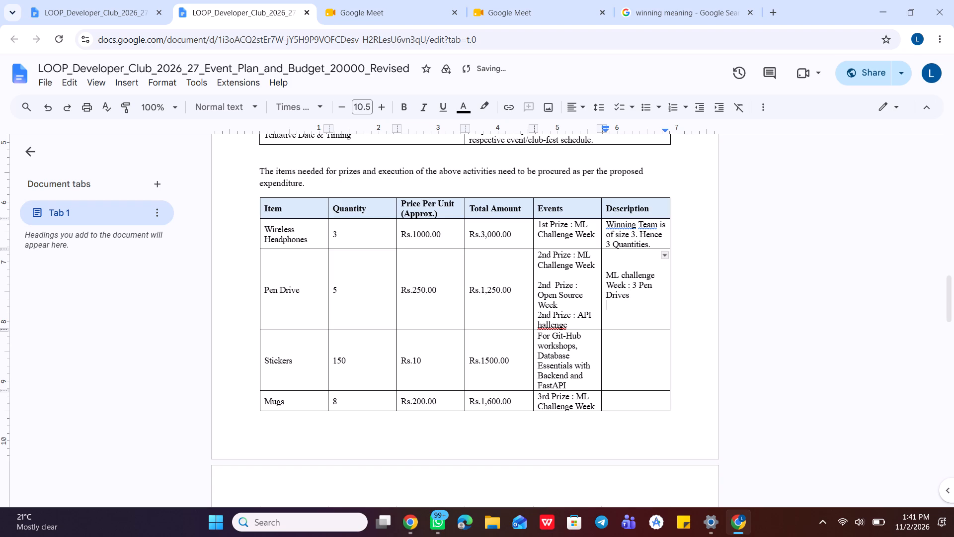
pyautogui.hotkey('shift', 'Return')
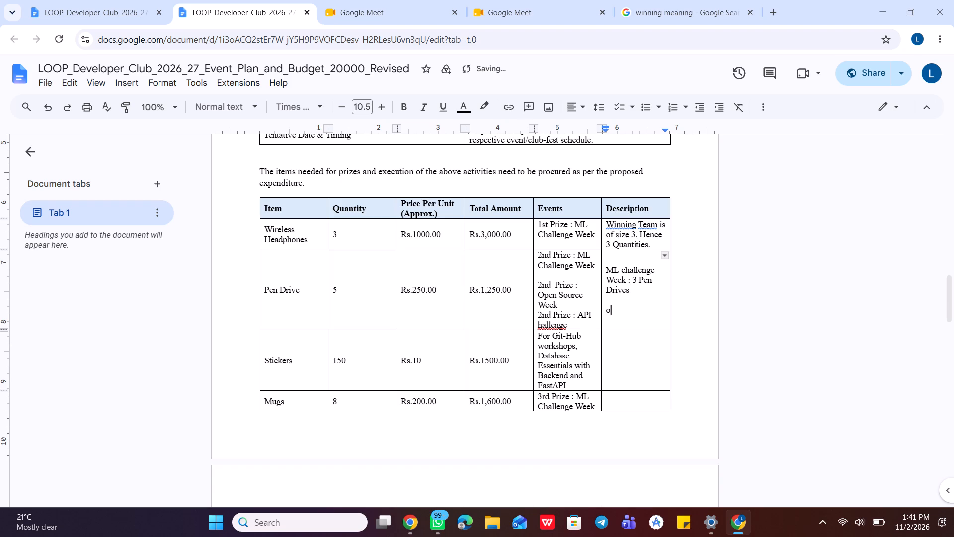
pyautogui.press('BackSpace')
pyautogui.press('BackSpace')
pyautogui.press('BackSpace')
pyautogui.press('Return')
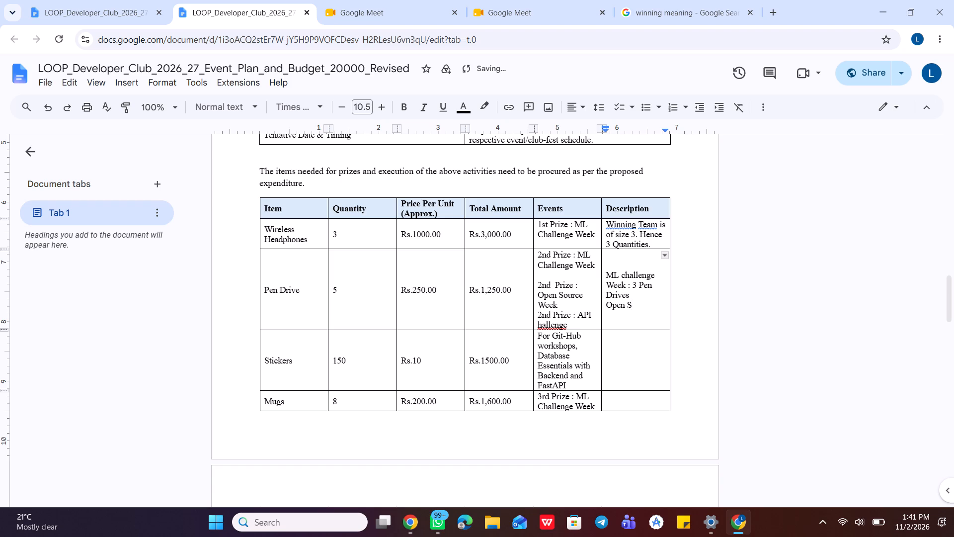
pyautogui.press('p')
pyautogui.press('BackSpace')
pyautogui.write('eek')
pyautogui.press('space')
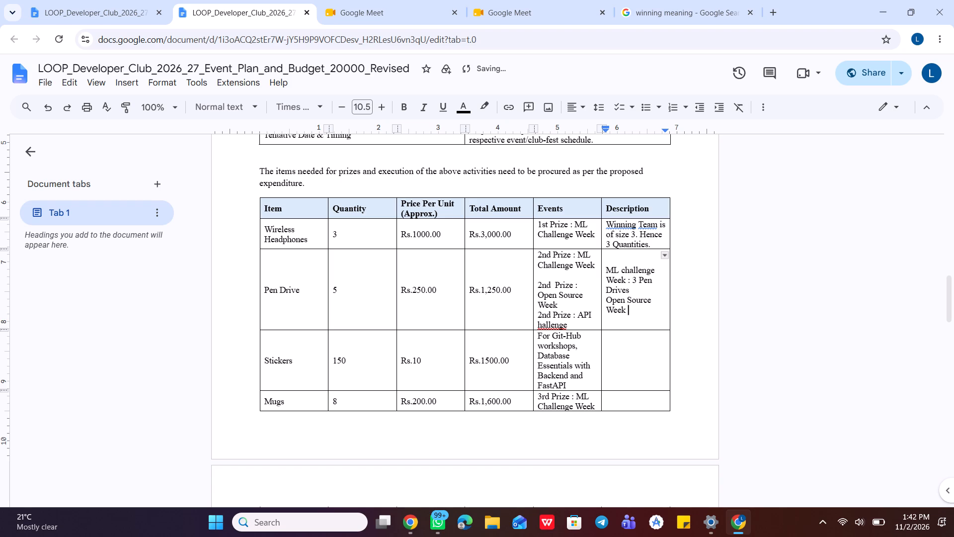
pyautogui.write(':')
pyautogui.press('space')
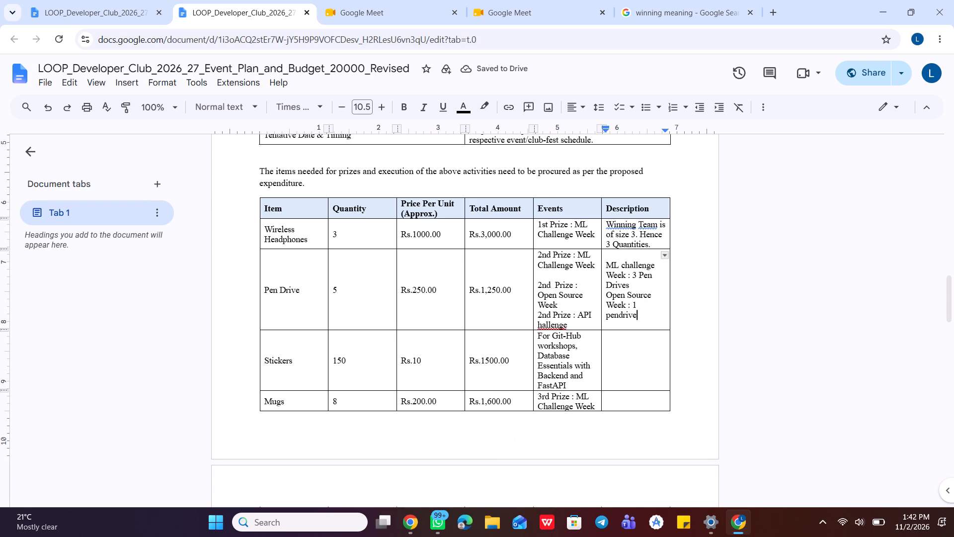
# Correct "pendrive" to "Pen Drive" in the Open Source Week line of the Pen Drive row's Description.
pyautogui.press('Left')
pyautogui.press('Left')
pyautogui.press('Left')
pyautogui.press('Left')
pyautogui.press('Left')
pyautogui.press('Left')
pyautogui.press('Left')
pyautogui.press('BackSpace')
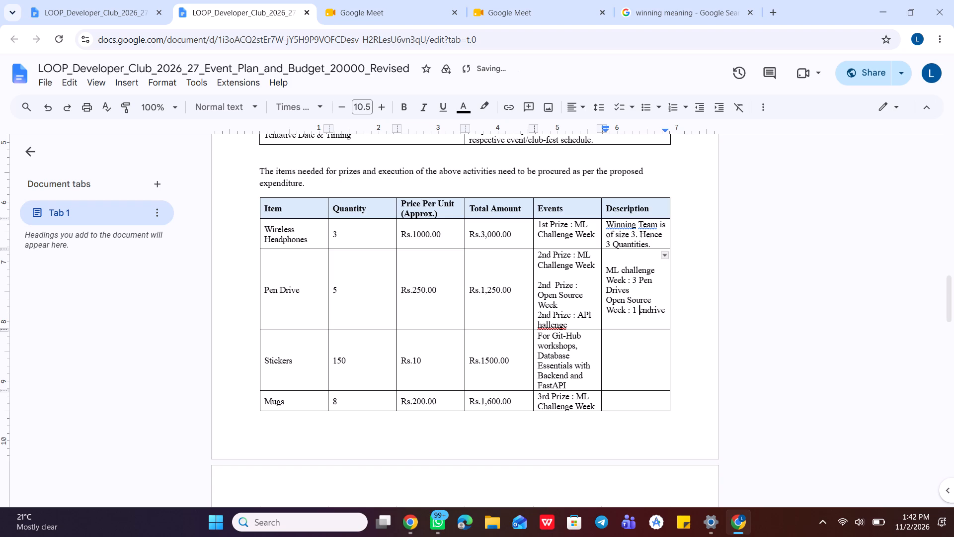
pyautogui.press('Right')
pyautogui.press('Right')
pyautogui.press('BackSpace')
pyautogui.press('space')
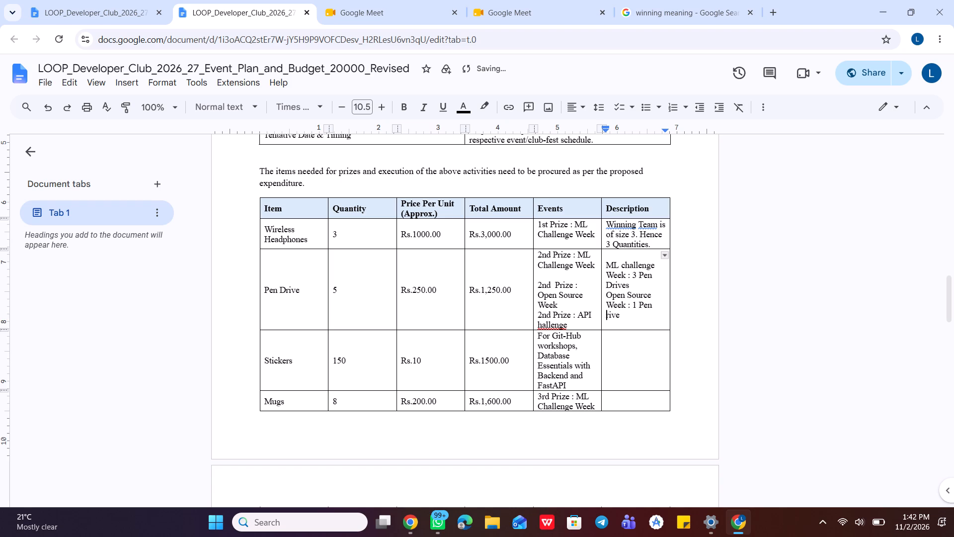
pyautogui.press('Right')
pyautogui.press('Right')
pyautogui.press('Right')
pyautogui.press('Right')
pyautogui.press('Right')
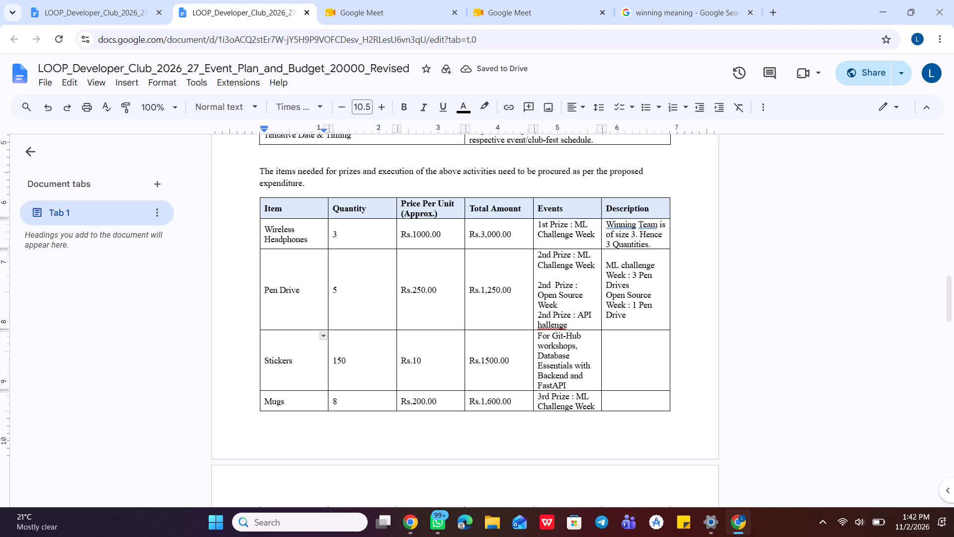
# Add the line "API Challenge : 3 Pendrive ( As team size is 3 )" at the end of the Pen Drive row's Description.
pyautogui.click(643, 322)
pyautogui.hotkey('shift', 'Return')
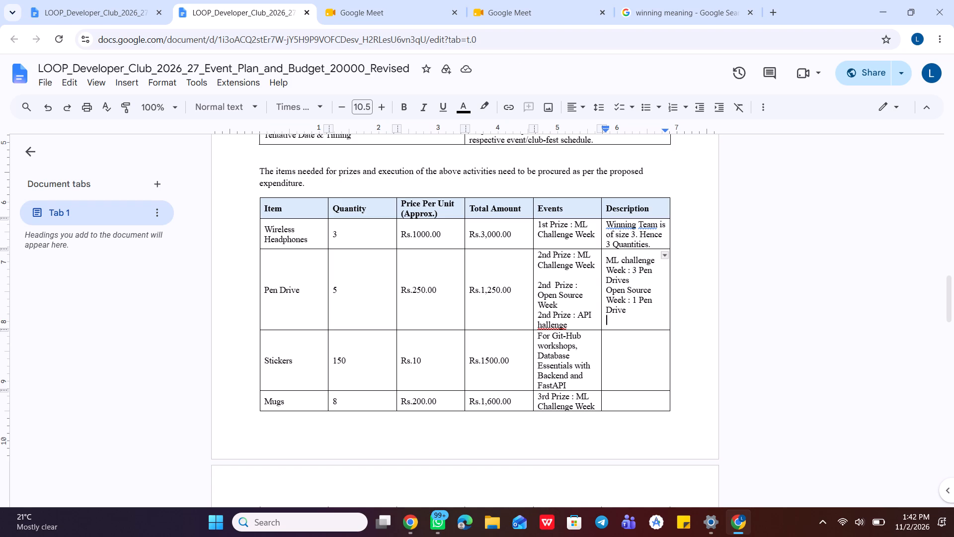
pyautogui.write('API')
pyautogui.press('space')
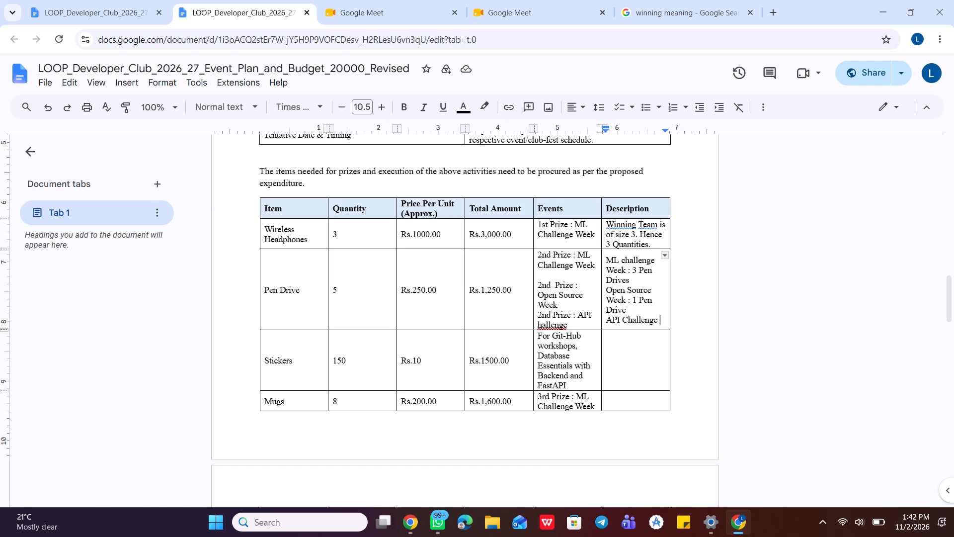
pyautogui.press('3')
pyautogui.press('BackSpace')
pyautogui.press('BackSpace')
pyautogui.press('BackSpace')
pyautogui.write(':')
pyautogui.press('space')
pyautogui.press('3')
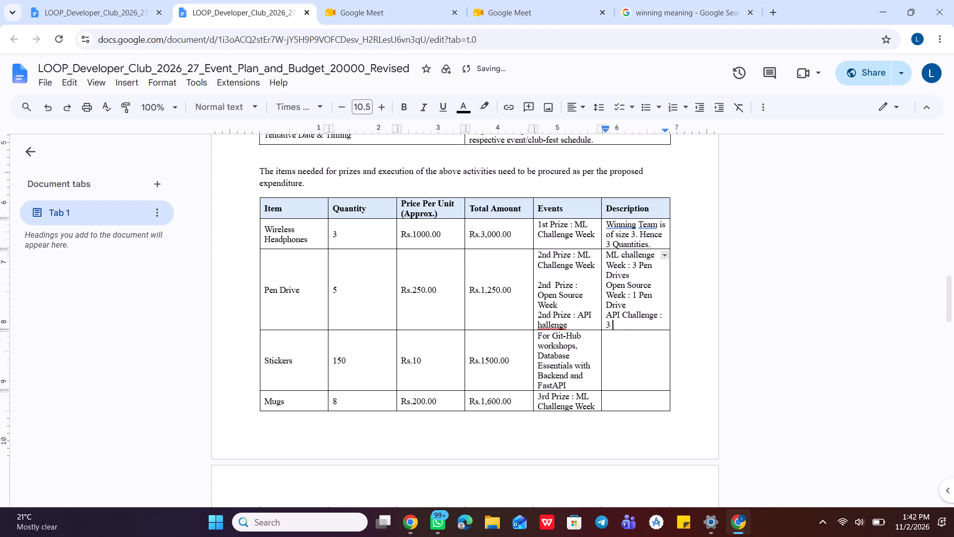
pyautogui.write('endrive')
pyautogui.press('space')
pyautogui.write('m size is')
pyautogui.press('space')
pyautogui.write('3 )')
# Append "( As team size is 3 )" to the ML challenge Week entry in the Pen Drive row's Description.
pyautogui.press('Up')
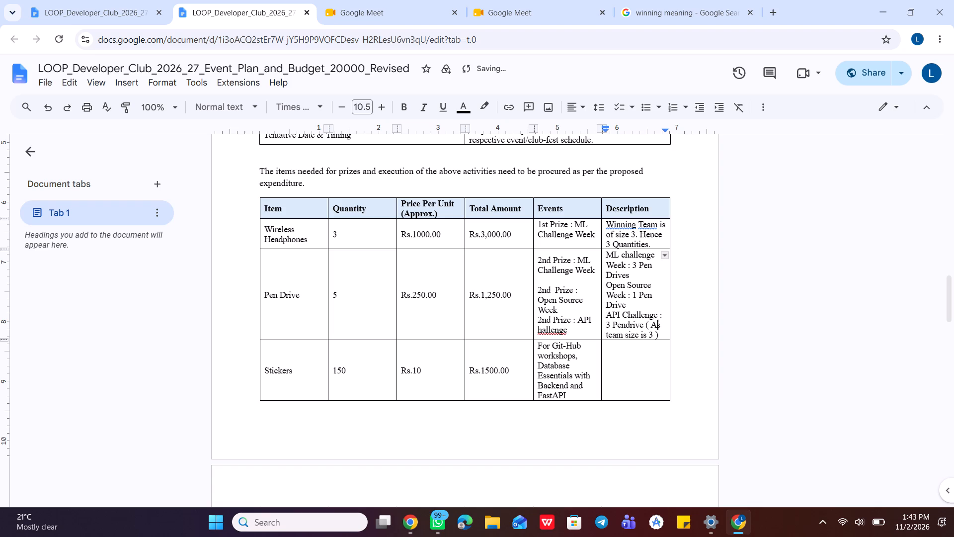
pyautogui.press('Up')
pyautogui.press('Up')
pyautogui.press('Up')
pyautogui.press('Up')
pyautogui.press('Up')
pyautogui.press('space')
pyautogui.write('(')
pyautogui.press('space')
pyautogui.press('a')
pyautogui.write('s team')
pyautogui.press('space')
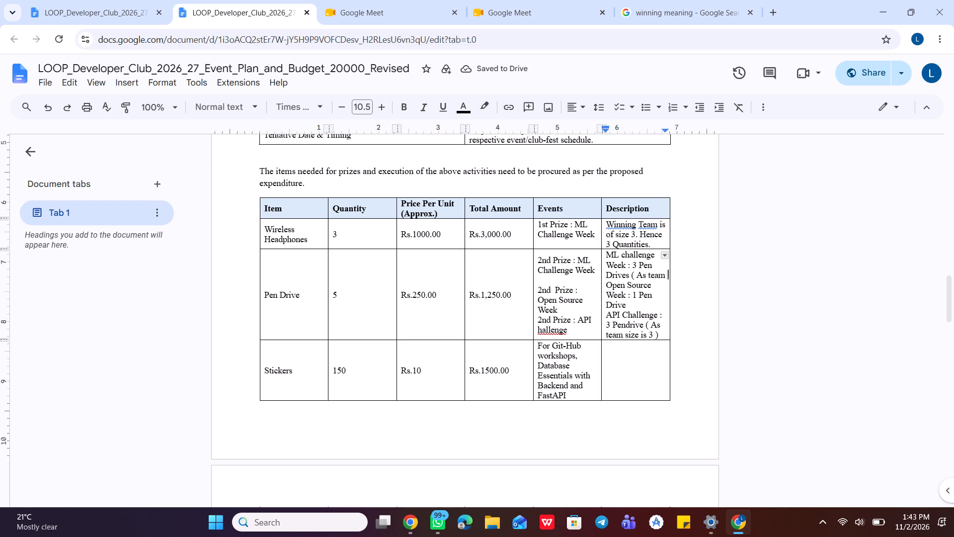
pyautogui.write('size')
pyautogui.press('space')
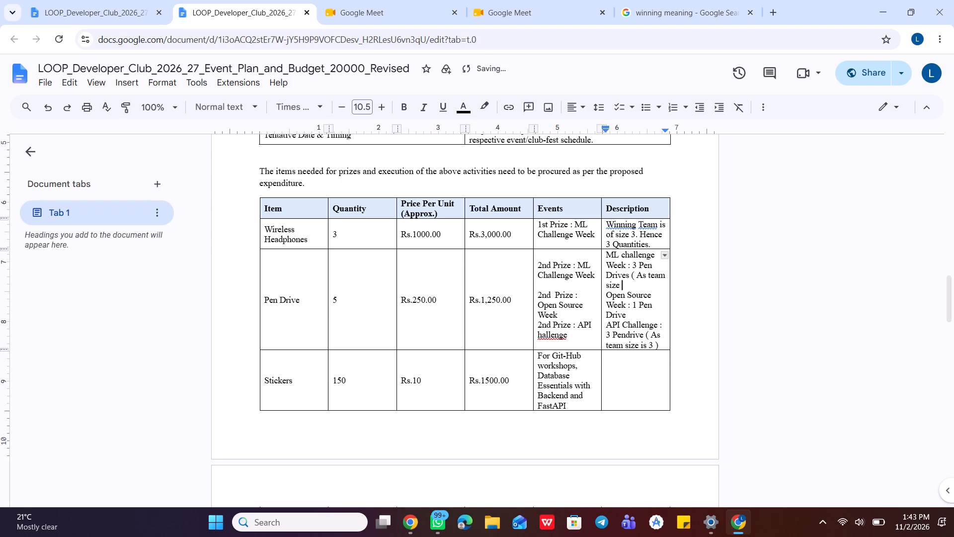
pyautogui.write('is')
pyautogui.press('space')
pyautogui.press('3')
pyautogui.press('space')
pyautogui.write(')')
# Separate the three event entries in the Pen Drive row's Description with blank lines.
pyautogui.hotkey('shift', 'Return')
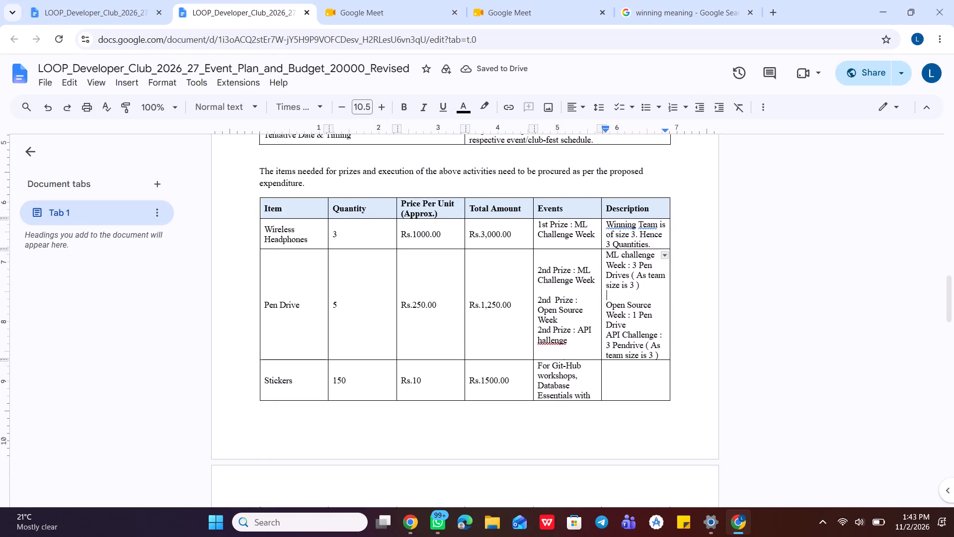
pyautogui.click(647, 326)
pyautogui.hotkey('shift', 'Return')
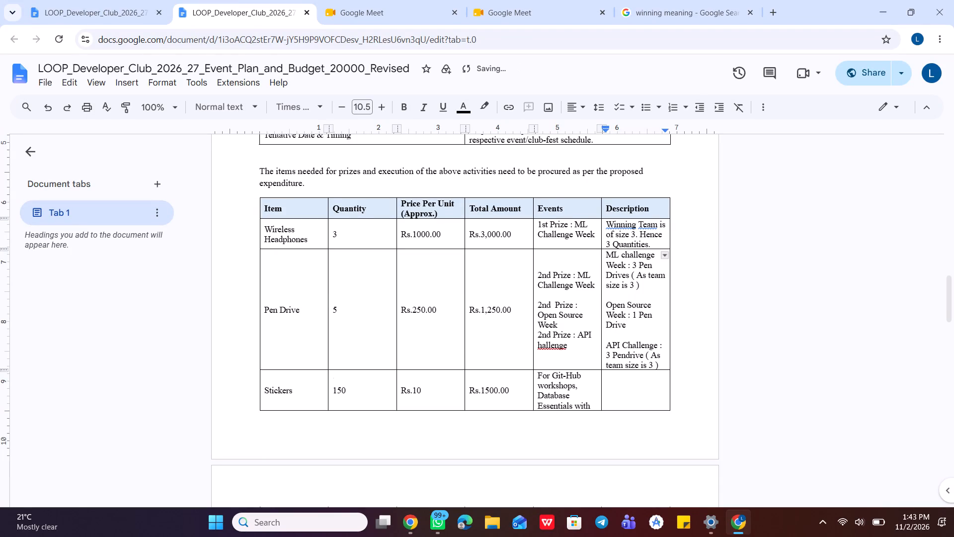
# Correct the misspelled "hallenge" to "Challenge" in the Pen Drive row's Events cell.
pyautogui.click(559, 358)
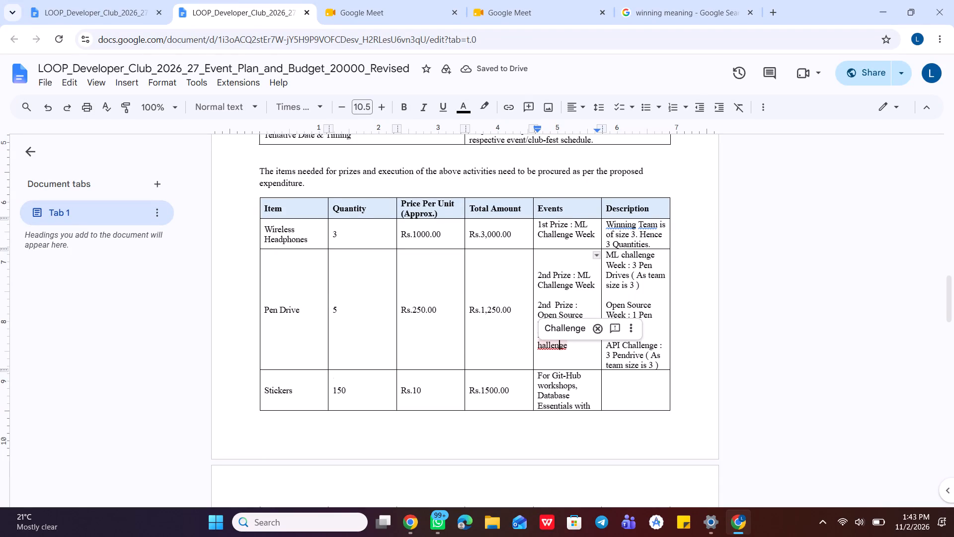
pyautogui.click(562, 331)
# Set the Pen Drive row's Quantity to 6.
pyautogui.scroll(-2, 657, 353)
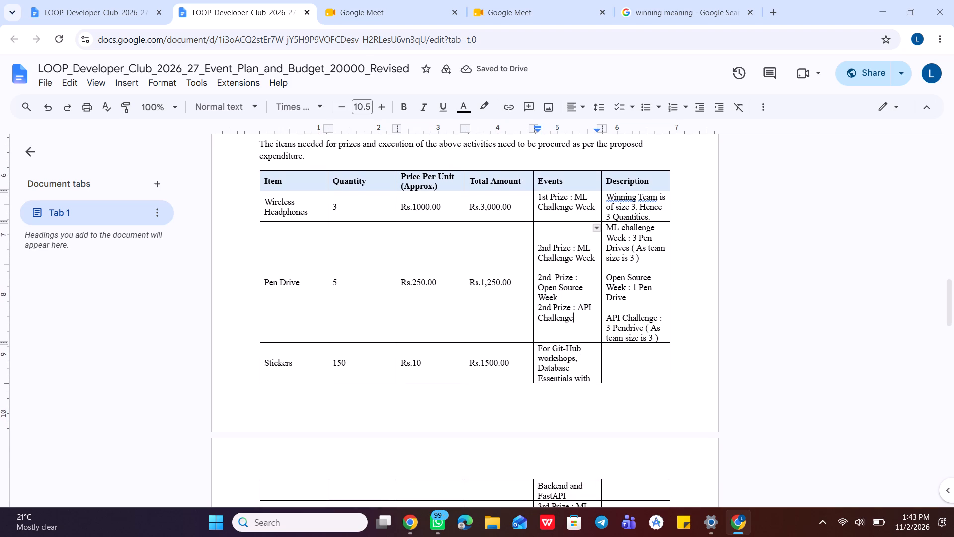
pyautogui.click(351, 229)
pyautogui.press('BackSpace')
pyautogui.press('6')
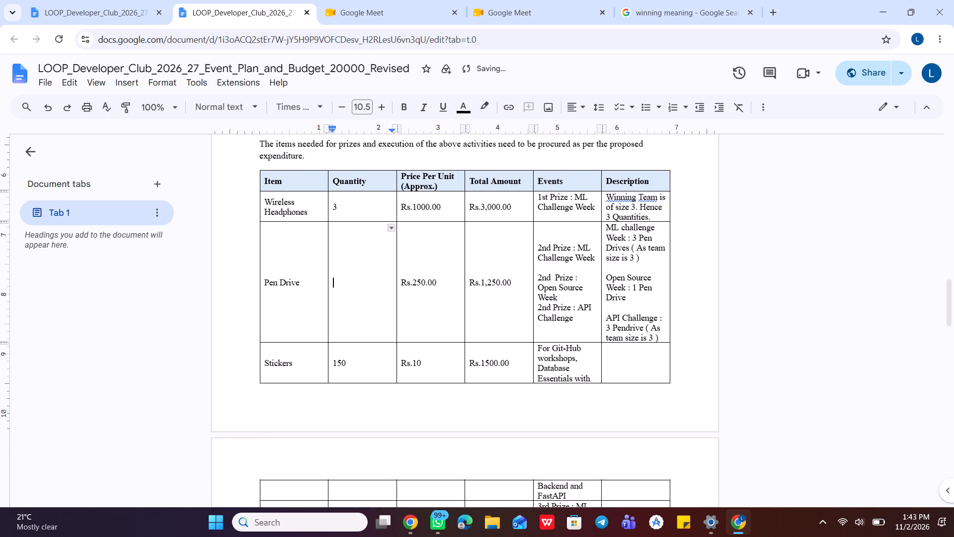
# Switch to Calculator and multiply 6 by 250 for the Pen Drive row's total.
pyautogui.press('Right')
pyautogui.press('Right')
pyautogui.press('Right')
pyautogui.press('Right')
pyautogui.press('Right')
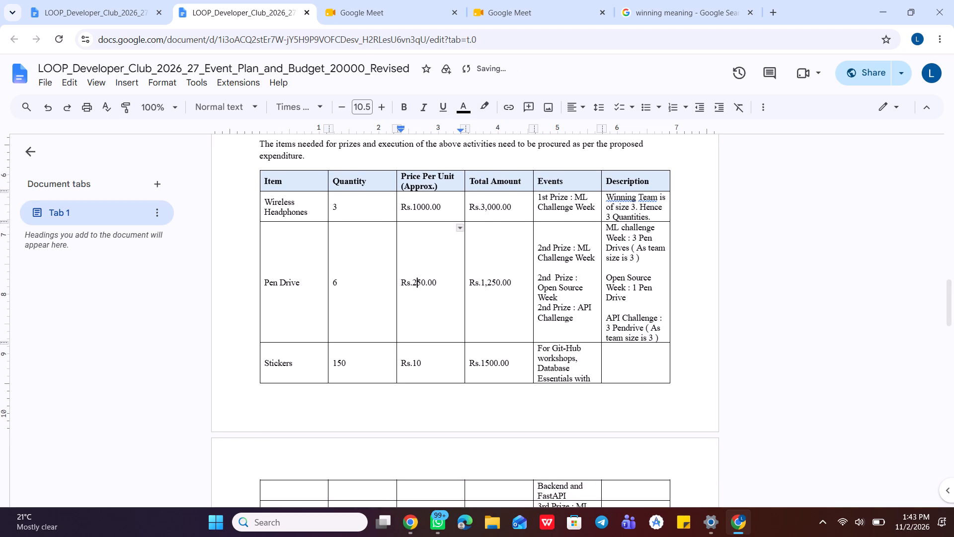
pyautogui.press('Right')
pyautogui.press('Right')
pyautogui.press('Right')
pyautogui.press('Right')
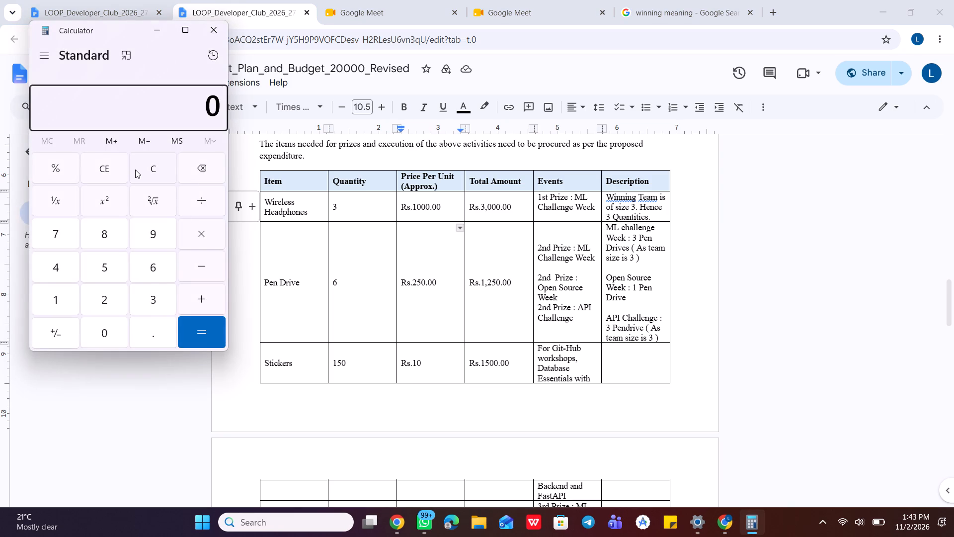
pyautogui.press('6')
pyautogui.hotkey('shift', '*')
pyautogui.write('250')
pyautogui.press('Return')
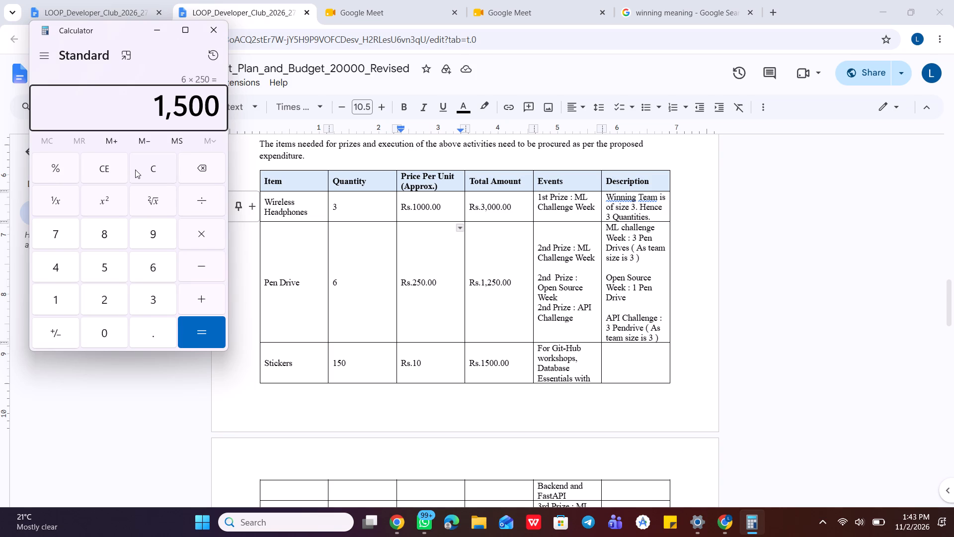
# Back in the document, set the Pen Drive row's Total Amount to Rs.1,500.00.
pyautogui.click(492, 283)
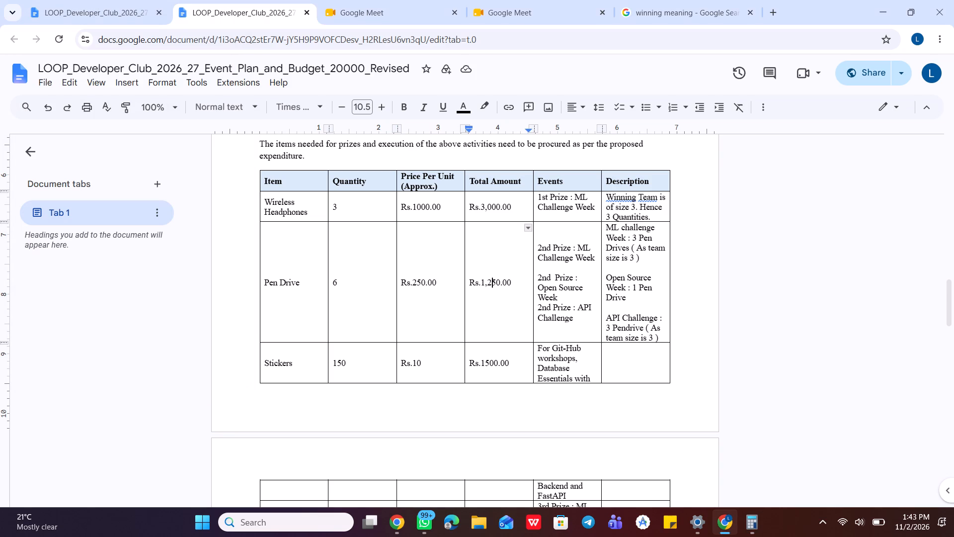
pyautogui.press('BackSpace')
pyautogui.press('Right')
pyautogui.press('0')
pyautogui.click(721, 314)
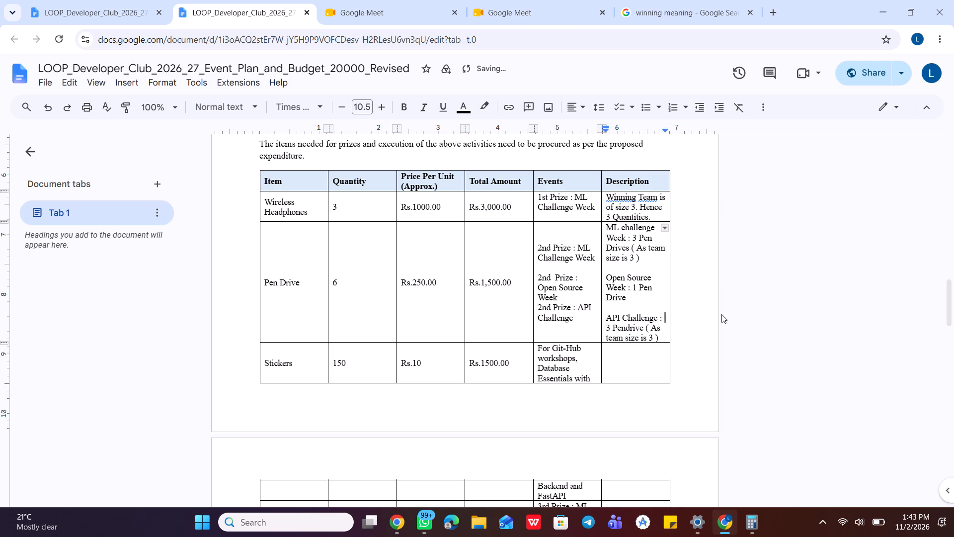
# Review the items table from the Stickers row down to the keyboard prize rows, checking Events against the Description cells.
pyautogui.click(627, 357)
pyautogui.scroll(-2, 627, 357)
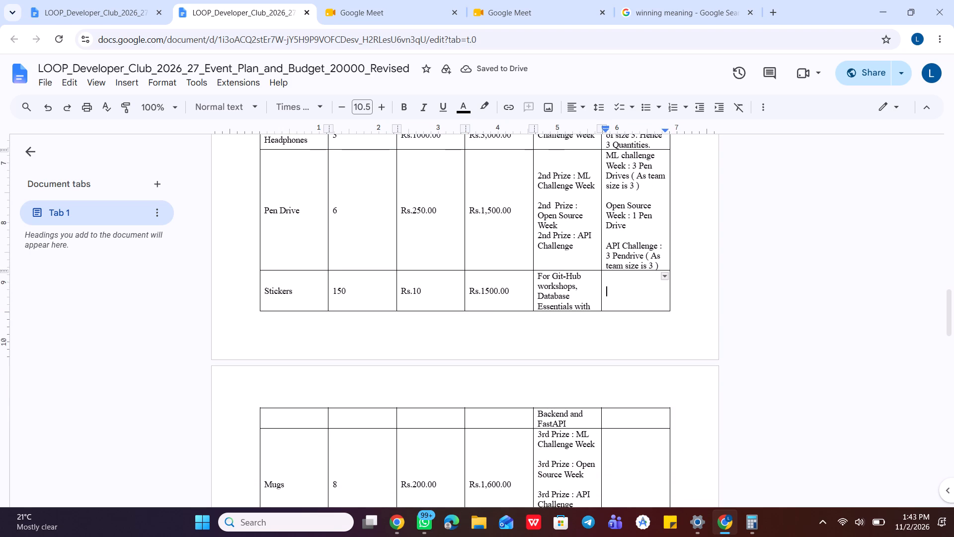
pyautogui.scroll(-2, 627, 357)
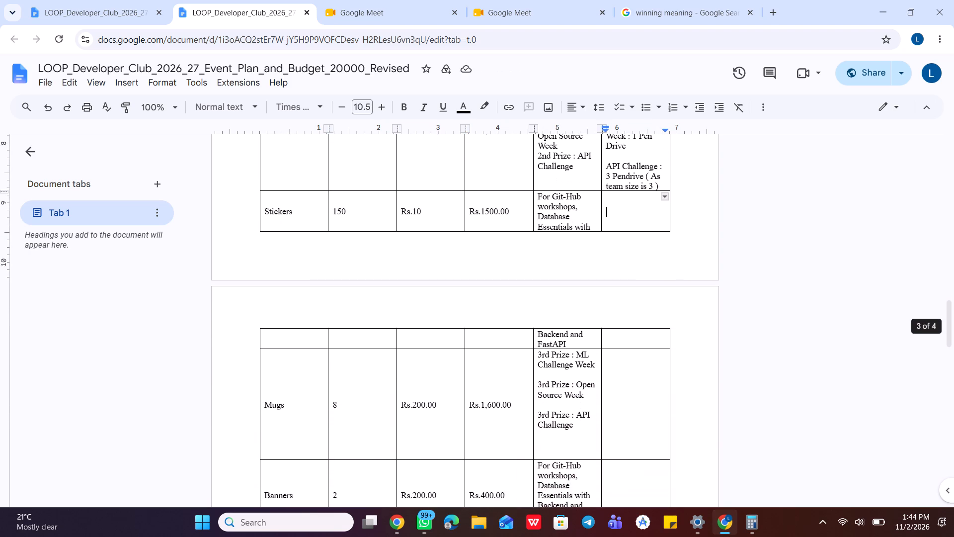
pyautogui.scroll(-2, 627, 357)
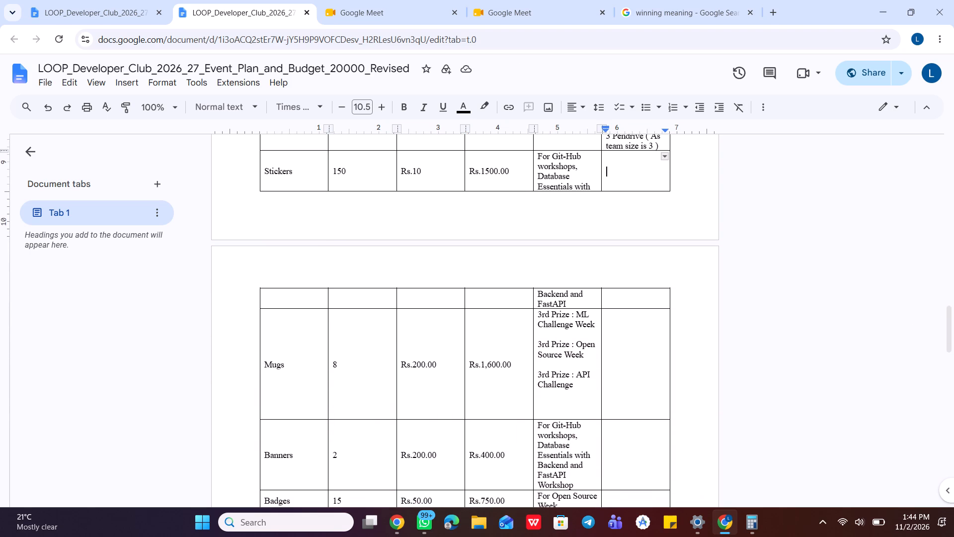
pyautogui.scroll(-2, 627, 357)
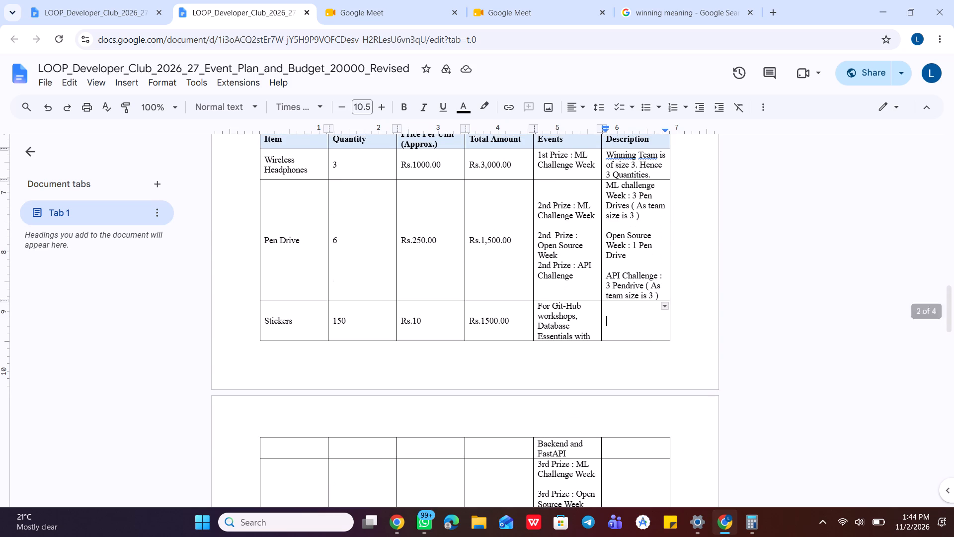
pyautogui.scroll(-2, 627, 357)
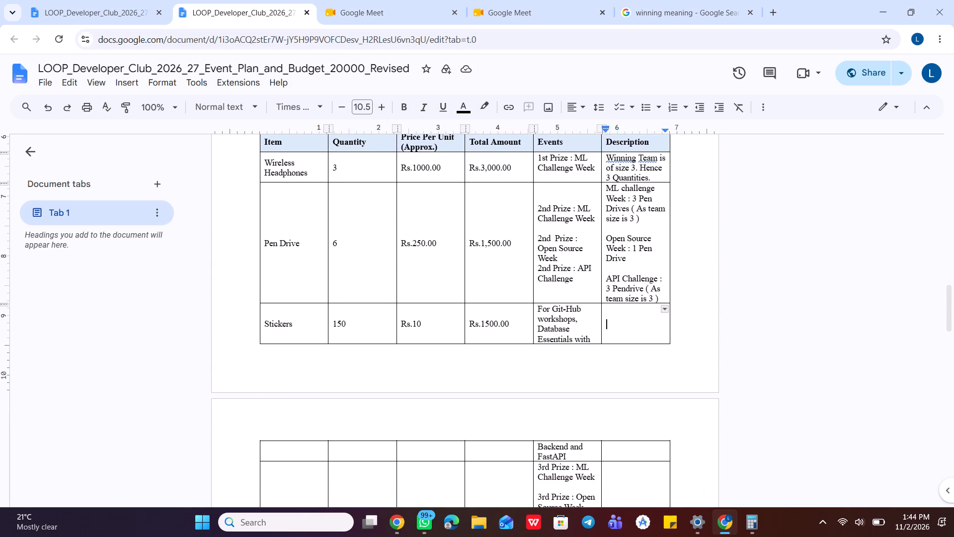
pyautogui.scroll(-1, 627, 357)
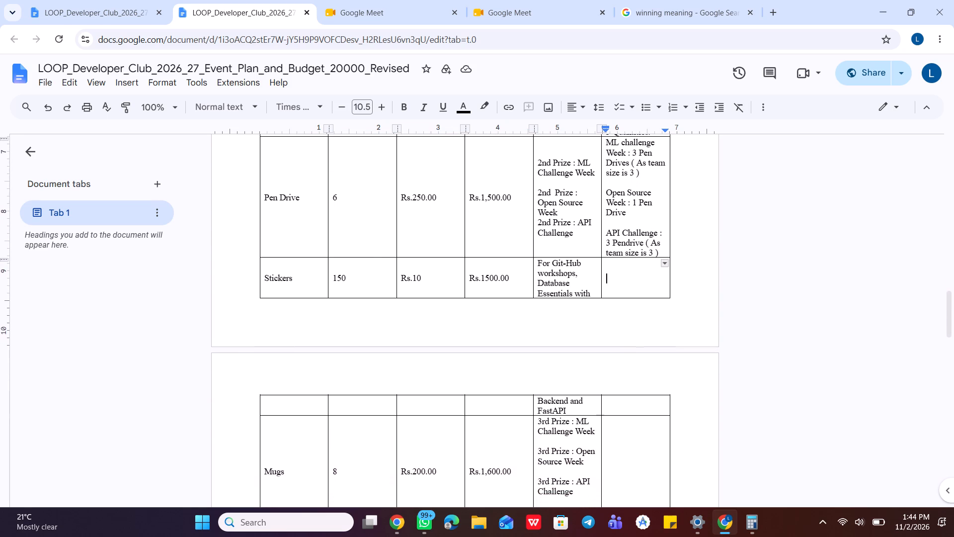
pyautogui.scroll(-3, 627, 357)
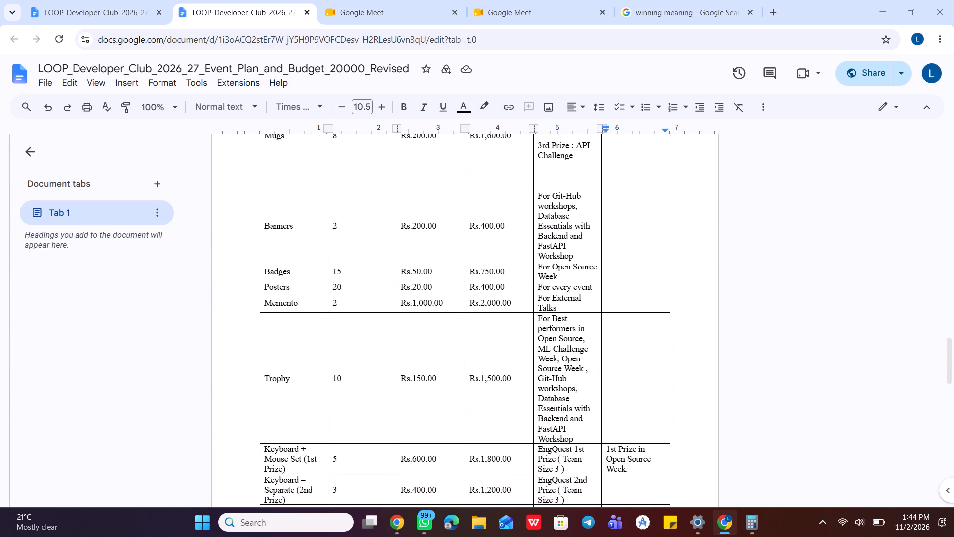
# Add "API Challenge 1st Prize ( Team Size 3 )" below the EngQuest entry in the Mouse – Separate row's Events cell, leaving a blank line between.
pyautogui.scroll(-3, 627, 357)
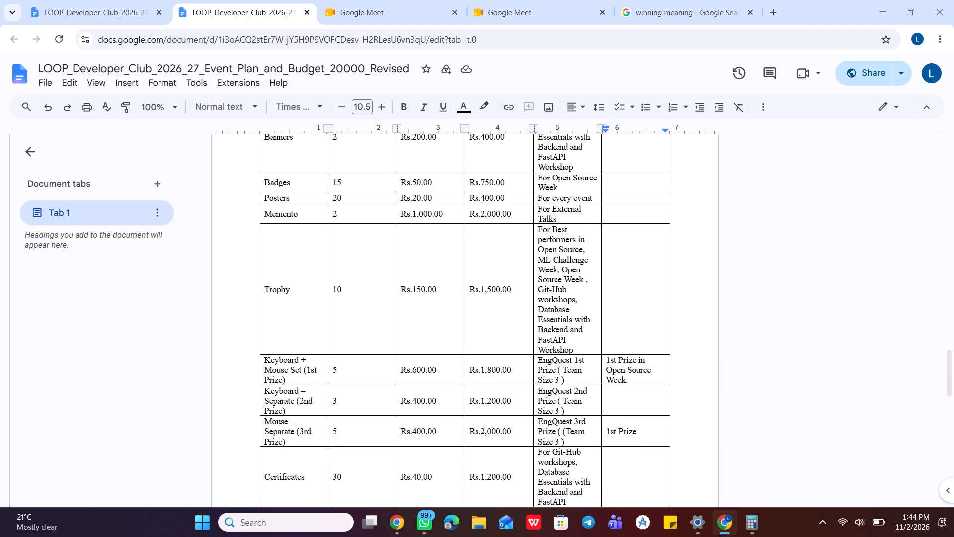
pyautogui.click(578, 435)
pyautogui.click(575, 440)
pyautogui.hotkey('shift', 'Return')
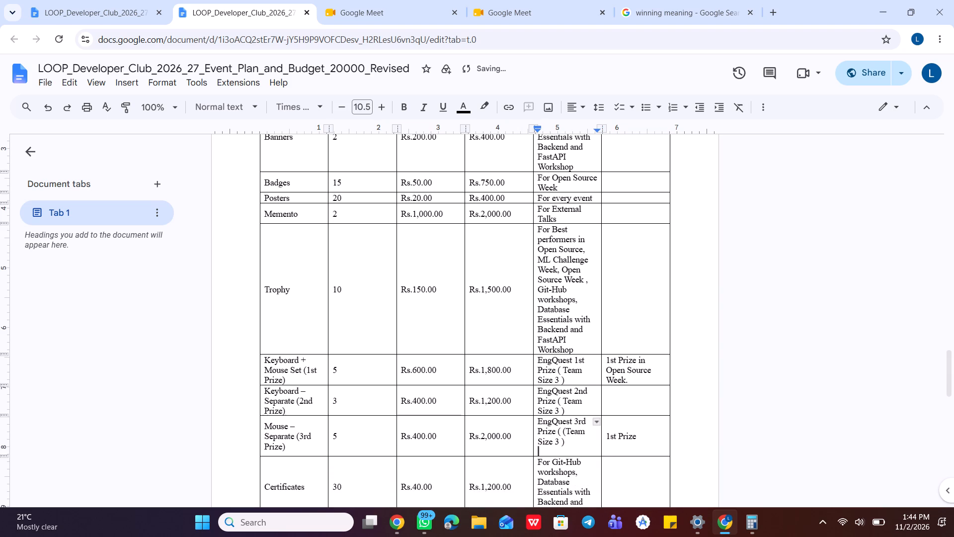
pyautogui.hotkey('shift', 'Return')
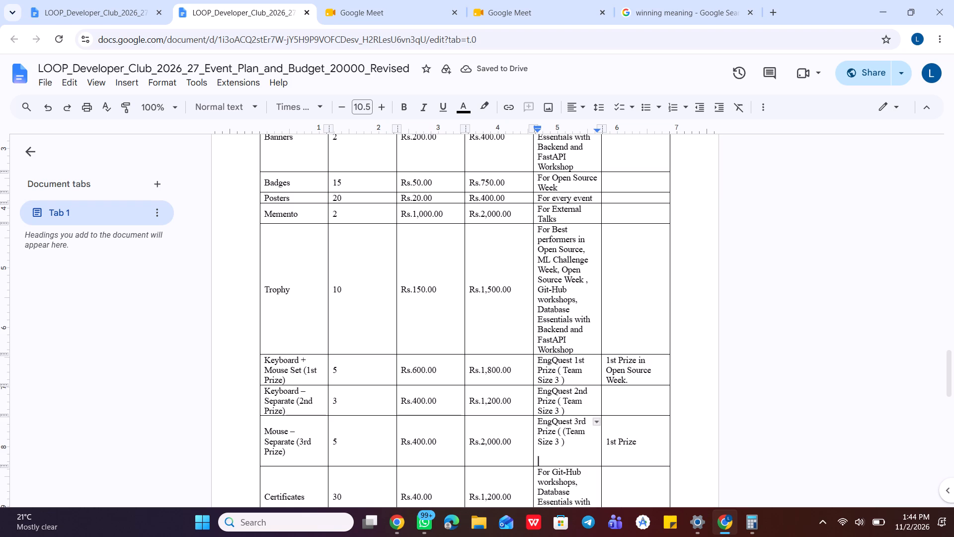
pyautogui.write('API CH')
pyautogui.press('BackSpace')
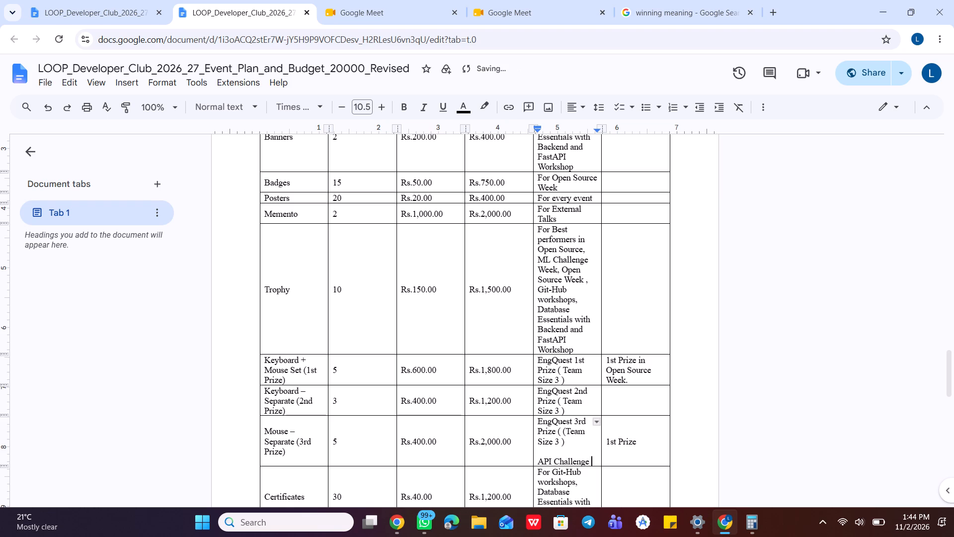
pyautogui.write('st')
pyautogui.press('space')
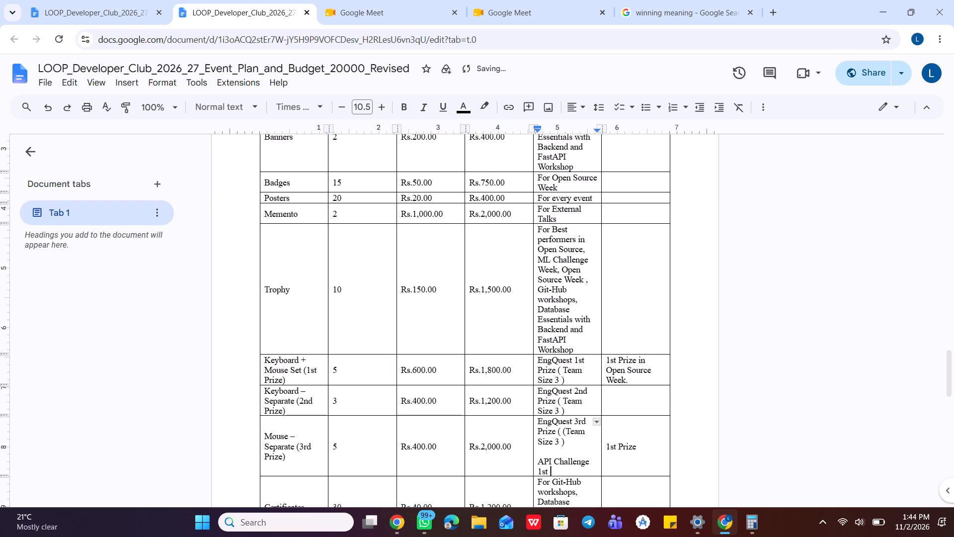
pyautogui.write('ri')
pyautogui.write('ze')
pyautogui.press('space')
pyautogui.write('(')
pyautogui.press('space')
pyautogui.write('em')
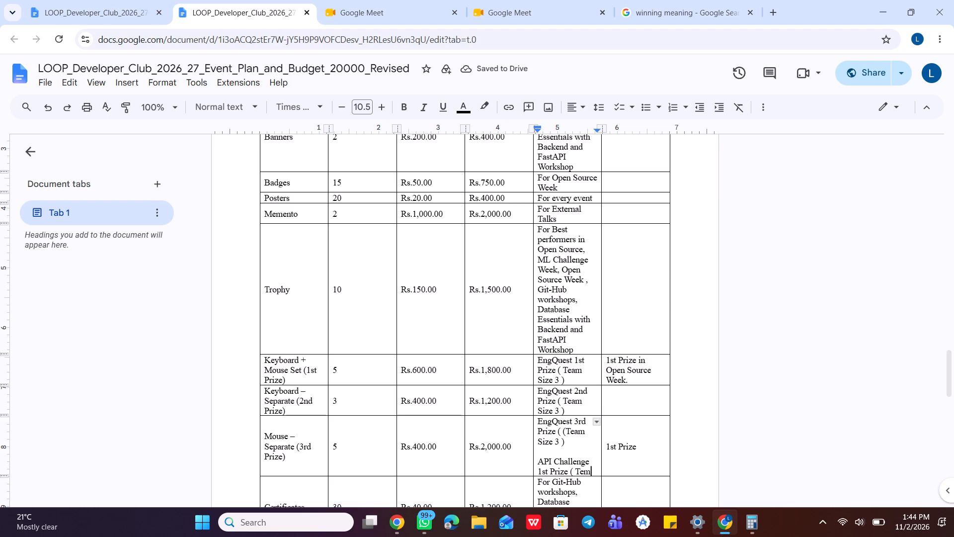
pyautogui.press('BackSpace')
pyautogui.write('am')
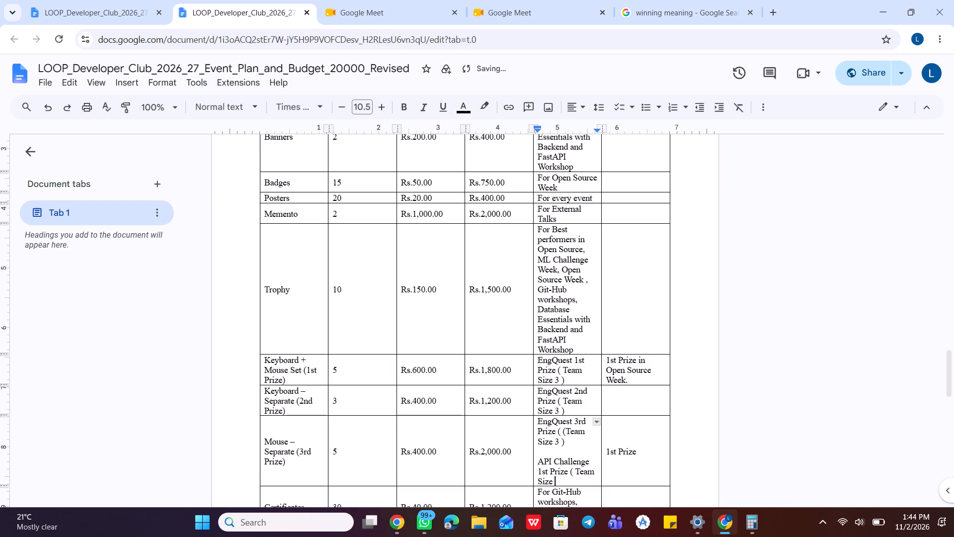
pyautogui.write('3 )')
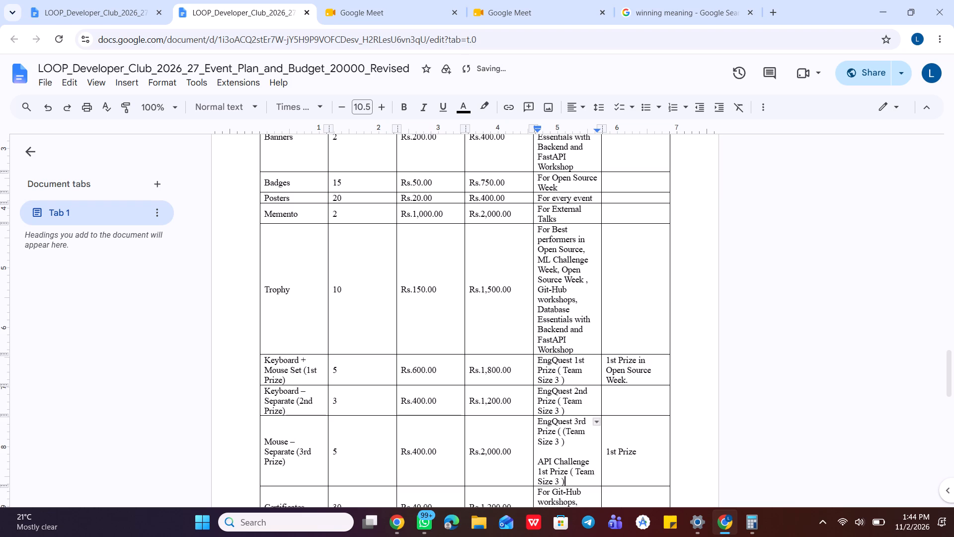
# Remove the extra opening parenthesis from the EngQuest 3rd Prize entry in the Mouse – Separate row.
pyautogui.click(560, 446)
pyautogui.press('Right')
pyautogui.press('Up')
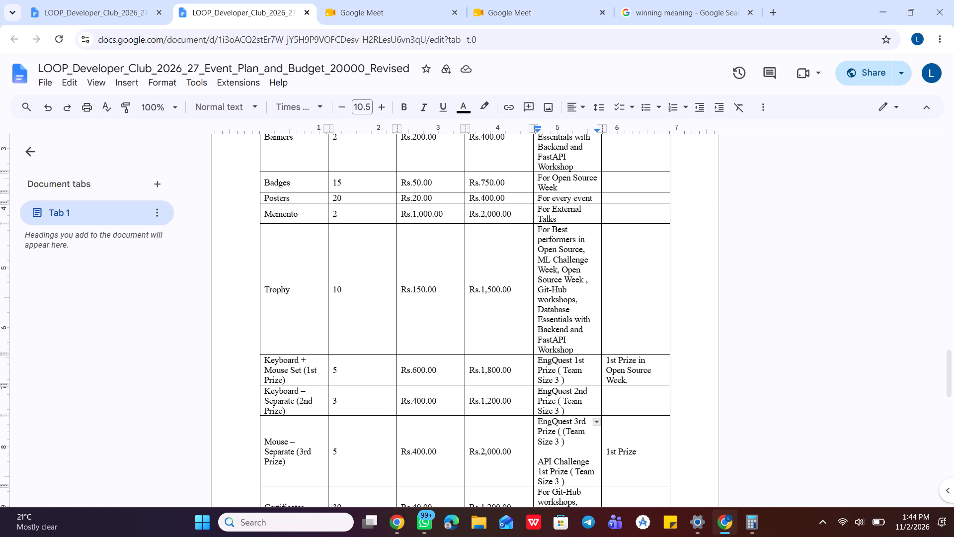
pyautogui.press('Left')
pyautogui.press('Right')
pyautogui.press('BackSpace')
pyautogui.press('BackSpace')
pyautogui.press('space')
# Clear the "1st Prize" text from the Mouse – Separate row's Description cell.
pyautogui.click(633, 467)
pyautogui.press('Right')
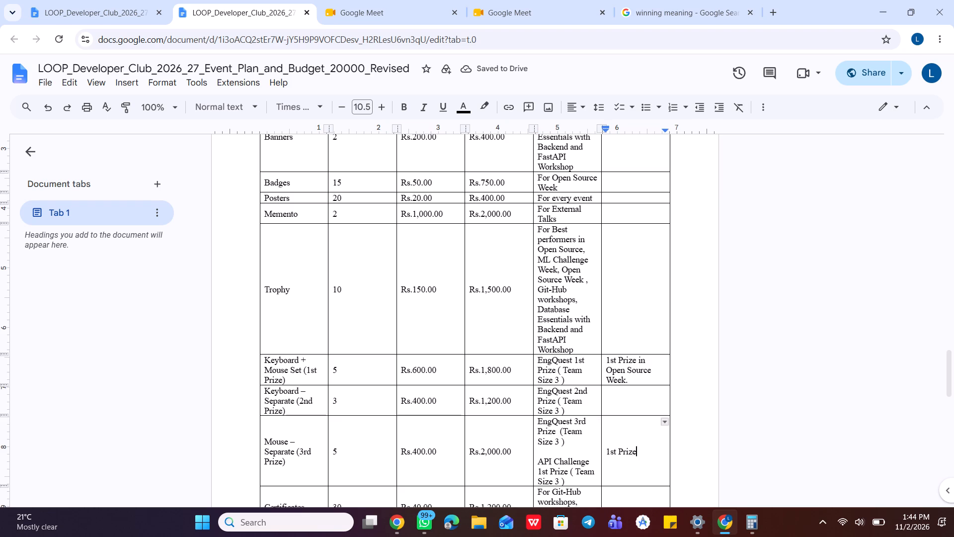
pyautogui.press('BackSpace')
pyautogui.press('BackSpace')
pyautogui.press('BackSpace')
pyautogui.press('BackSpace')
pyautogui.press('BackSpace')
pyautogui.press('BackSpace')
pyautogui.press('BackSpace')
pyautogui.press('BackSpace')
pyautogui.press('BackSpace')
pyautogui.press('BackSpace')
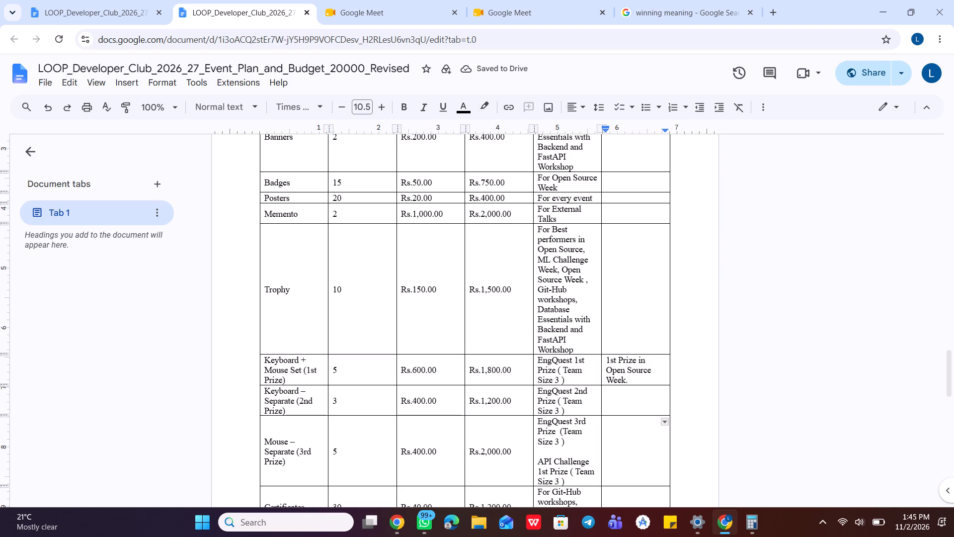
# Add "Open Source Week 1st Prize" below the EngQuest entry in the Keyboard + Mouse Set row's Events cell, leaving a blank line between.
pyautogui.click(591, 374)
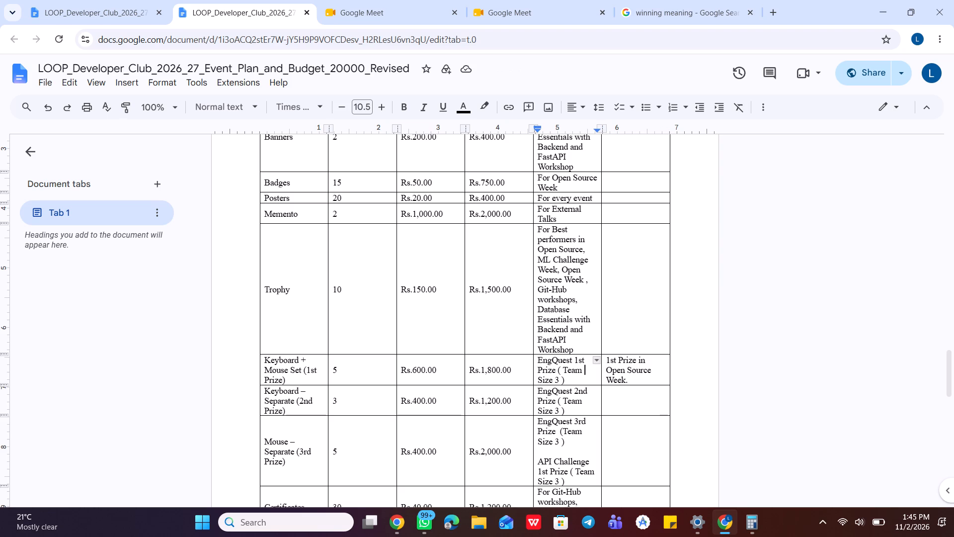
pyautogui.press('Down')
pyautogui.hotkey('shift', 'Return')
pyautogui.hotkey('shift', 'Return')
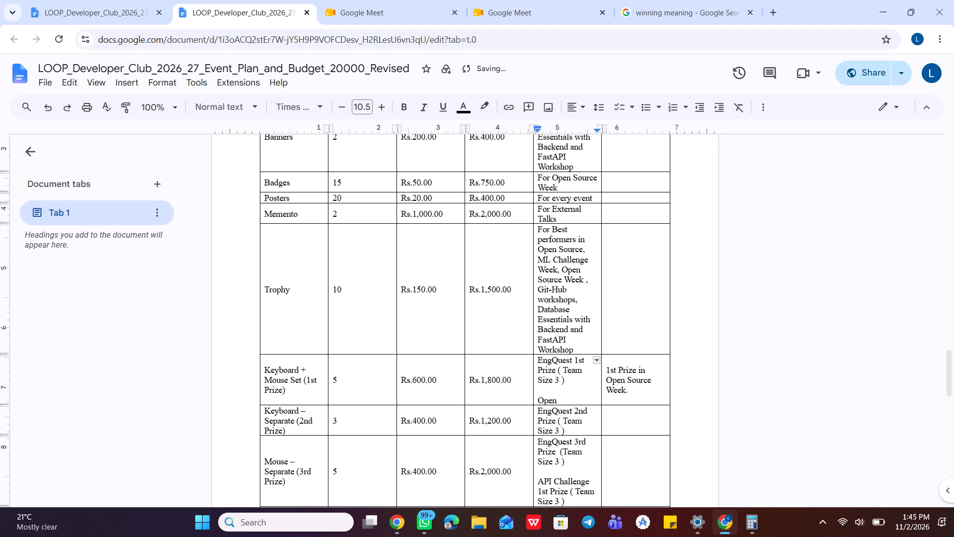
pyautogui.write('ource')
pyautogui.press('space')
pyautogui.write('eek')
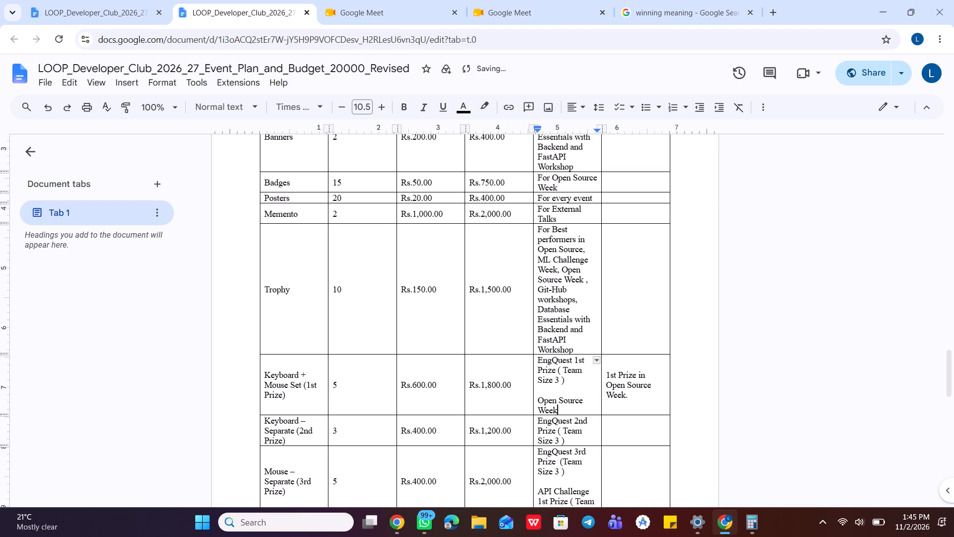
pyautogui.press('space')
pyautogui.write('st')
pyautogui.press('space')
pyautogui.write('ri')
pyautogui.write('ze')
pyautogui.press('space')
# Clear the text about Open Source Week from the Keyboard + Mouse Set row's Description cell.
pyautogui.click(635, 395)
pyautogui.press('BackSpace')
pyautogui.press('BackSpace')
pyautogui.press('BackSpace')
pyautogui.press('BackSpace')
pyautogui.press('BackSpace')
pyautogui.press('BackSpace')
pyautogui.press('BackSpace')
pyautogui.press('BackSpace')
pyautogui.press('BackSpace')
pyautogui.press('BackSpace')
pyautogui.press('BackSpace')
pyautogui.press('BackSpace')
pyautogui.press('BackSpace')
pyautogui.press('BackSpace')
pyautogui.press('BackSpace')
pyautogui.press('BackSpace')
pyautogui.press('BackSpace')
pyautogui.press('BackSpace')
pyautogui.press('BackSpace')
pyautogui.press('BackSpace')
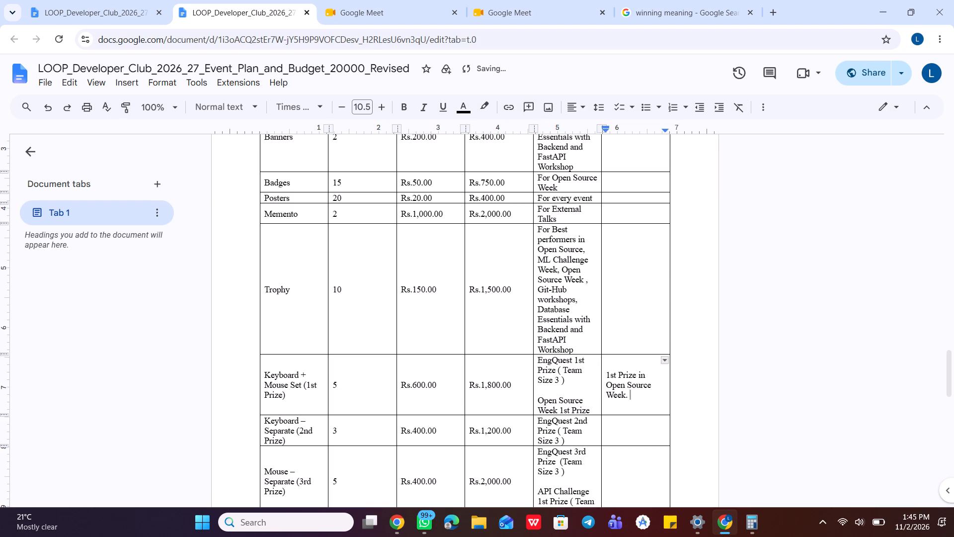
pyautogui.press('BackSpace')
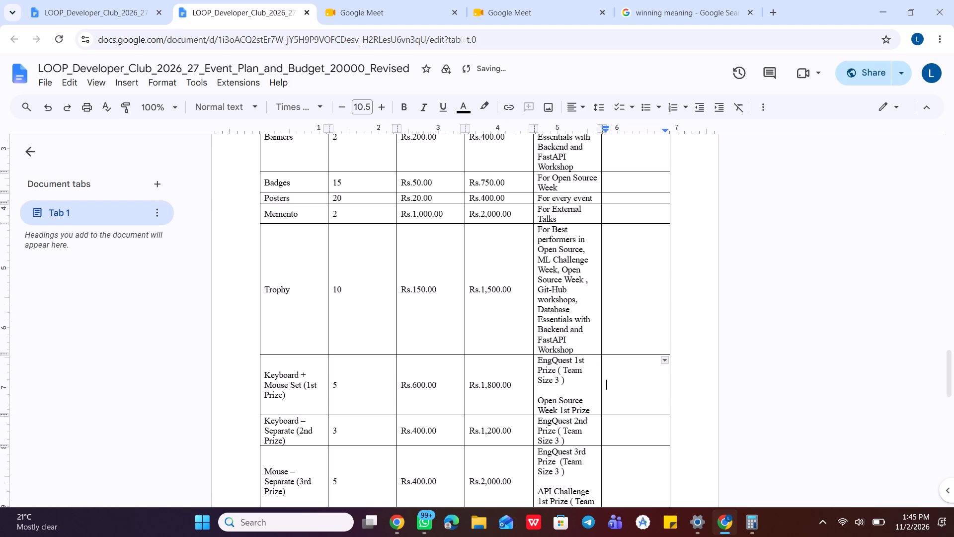
pyautogui.press('BackSpace')
pyautogui.write('ng')
pyautogui.press('w')
pyautogui.press('BackSpace')
pyautogui.press('n')
pyautogui.press('BackSpace')
pyautogui.press('BackSpace')
pyautogui.press('BackSpace')
pyautogui.press('BackSpace')
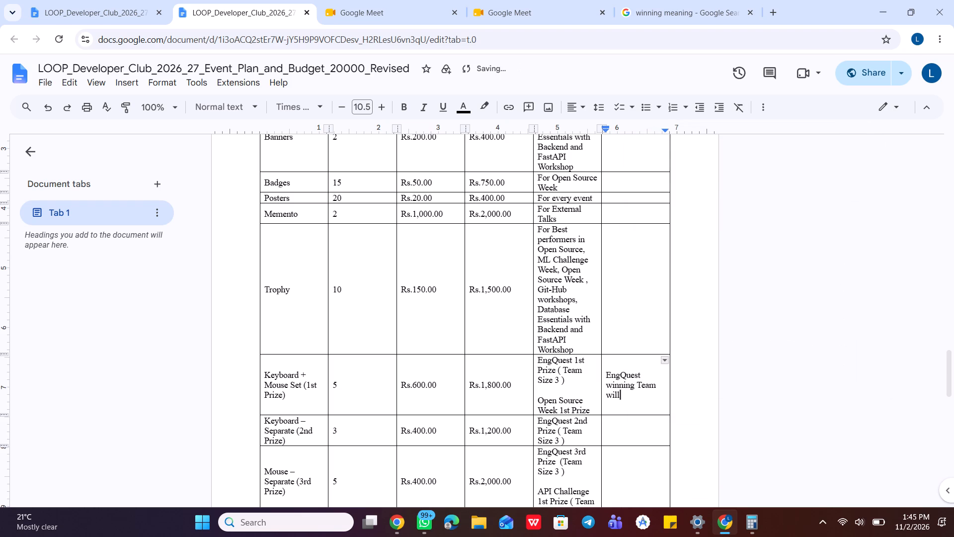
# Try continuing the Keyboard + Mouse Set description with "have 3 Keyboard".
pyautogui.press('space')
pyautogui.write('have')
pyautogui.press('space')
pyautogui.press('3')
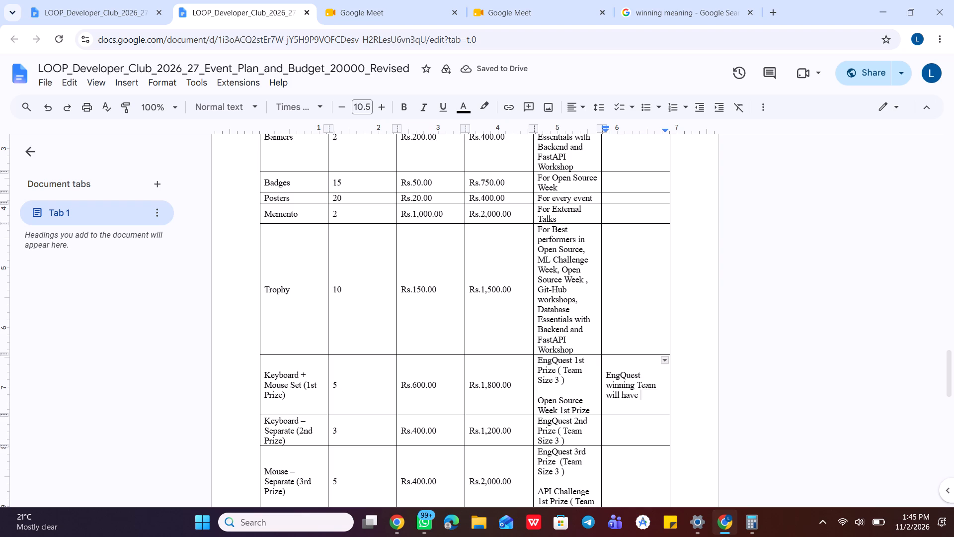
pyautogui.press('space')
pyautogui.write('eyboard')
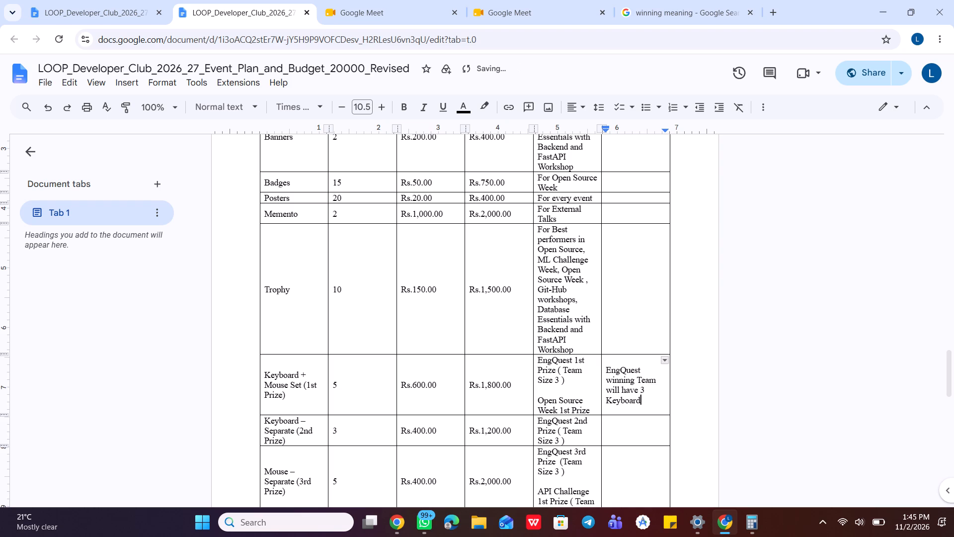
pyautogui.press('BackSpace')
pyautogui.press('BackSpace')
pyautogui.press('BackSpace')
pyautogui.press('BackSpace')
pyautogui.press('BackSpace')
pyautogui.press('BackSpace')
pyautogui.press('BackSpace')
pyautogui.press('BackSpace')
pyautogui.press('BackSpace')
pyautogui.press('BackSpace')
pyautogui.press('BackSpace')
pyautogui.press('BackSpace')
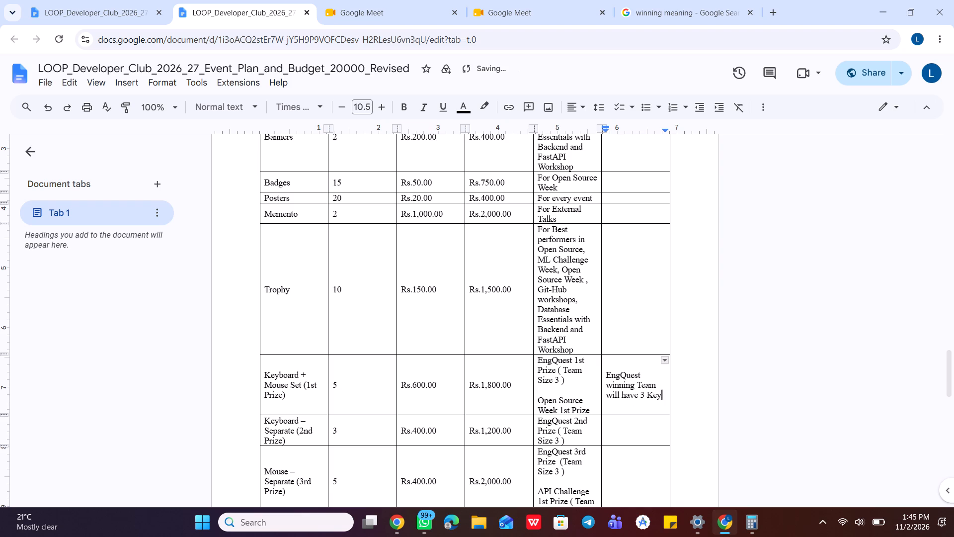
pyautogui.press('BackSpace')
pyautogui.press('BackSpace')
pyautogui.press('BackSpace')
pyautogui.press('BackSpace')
# Replace "will" with "size is 3." so the Keyboard + Mouse Set description reads "EngQuest winning Team size is 3.".
pyautogui.press('BackSpace')
pyautogui.press('BackSpace')
pyautogui.press('BackSpace')
pyautogui.press('BackSpace')
pyautogui.write('is')
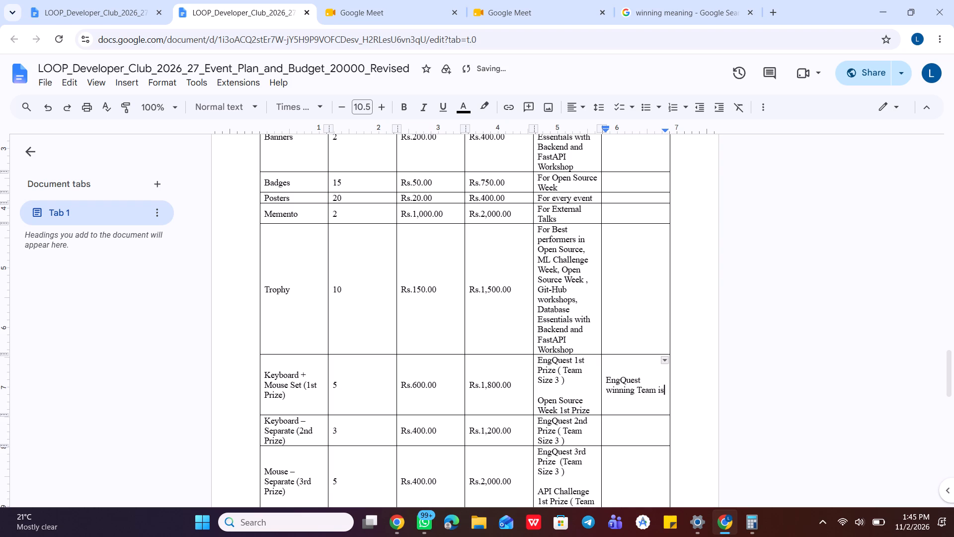
pyautogui.press('BackSpace')
pyautogui.press('BackSpace')
pyautogui.write('size is')
pyautogui.press('space')
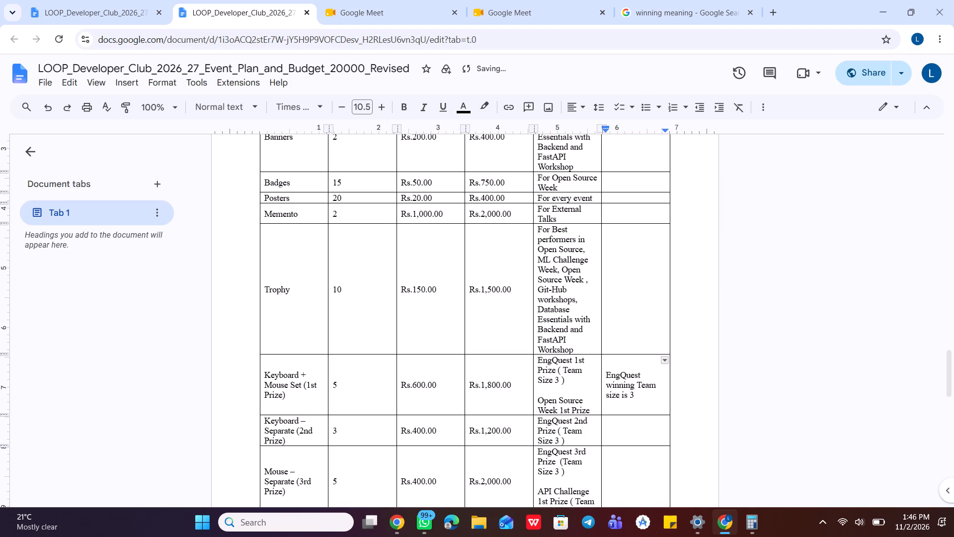
pyautogui.press('BackSpace')
pyautogui.press('3')
pyautogui.write('.')
pyautogui.press('space')
pyautogui.press('BackSpace')
# Add "Open Source Week 1st Prize" below the EngQuest sentence in the same Description cell, leaving a blank line between.
pyautogui.hotkey('shift', 'Return')
pyautogui.hotkey('shift', 'Return')
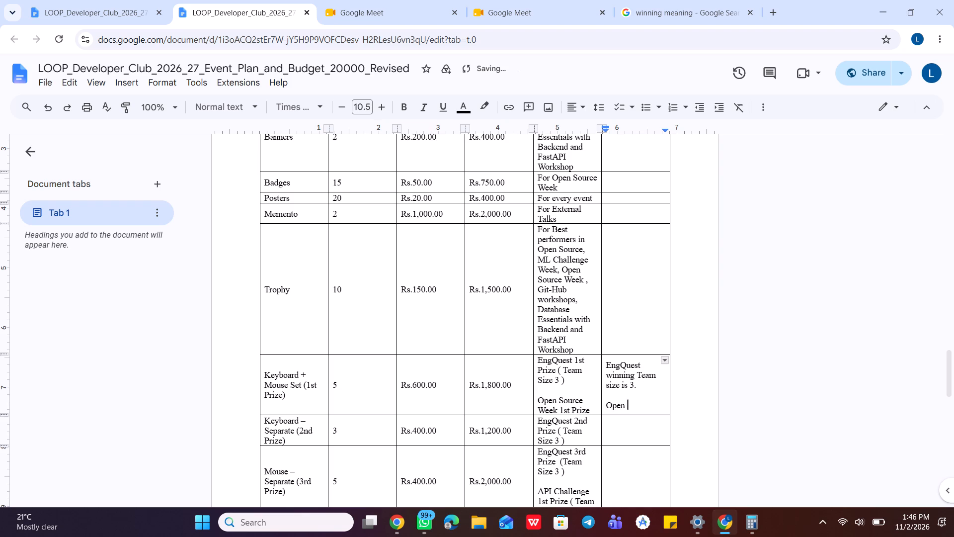
pyautogui.press('o')
pyautogui.write('urce')
pyautogui.press('space')
pyautogui.write('eek')
pyautogui.press('space')
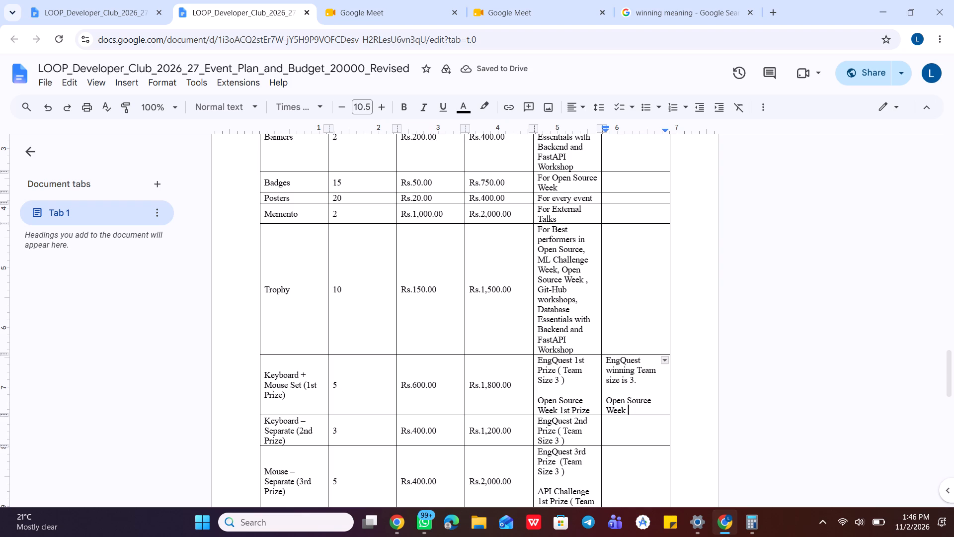
pyautogui.write('1st')
pyautogui.press('space')
pyautogui.write('rize')
pyautogui.press('space')
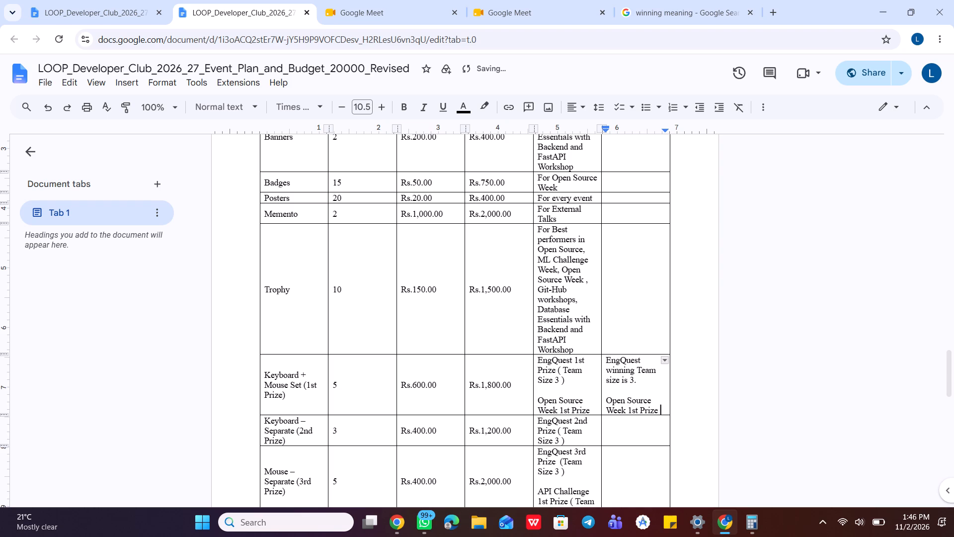
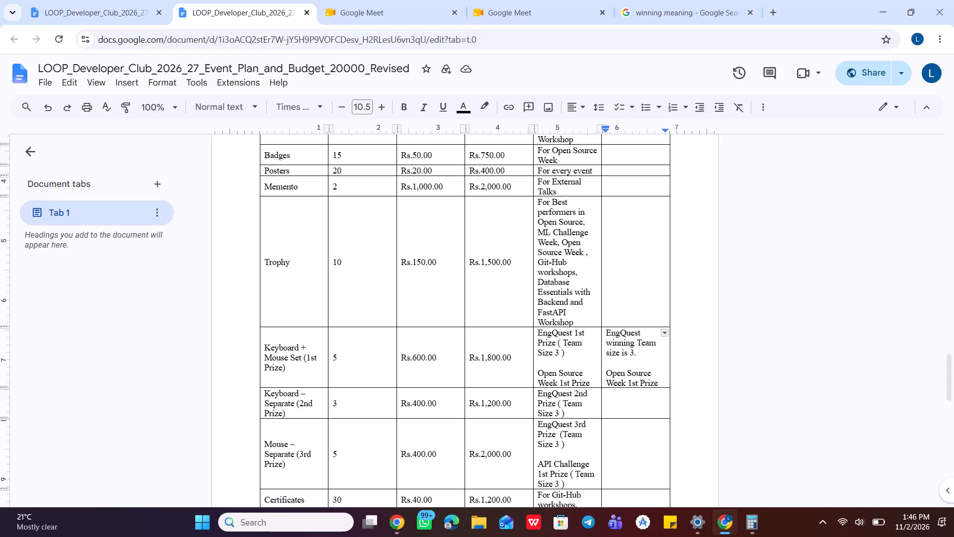
# Remove "1st Prize" from the Open Source Week line in the Keyboard + Mouse Set row's Description cell.
pyautogui.click(587, 374)
pyautogui.press('Down')
pyautogui.press('Right')
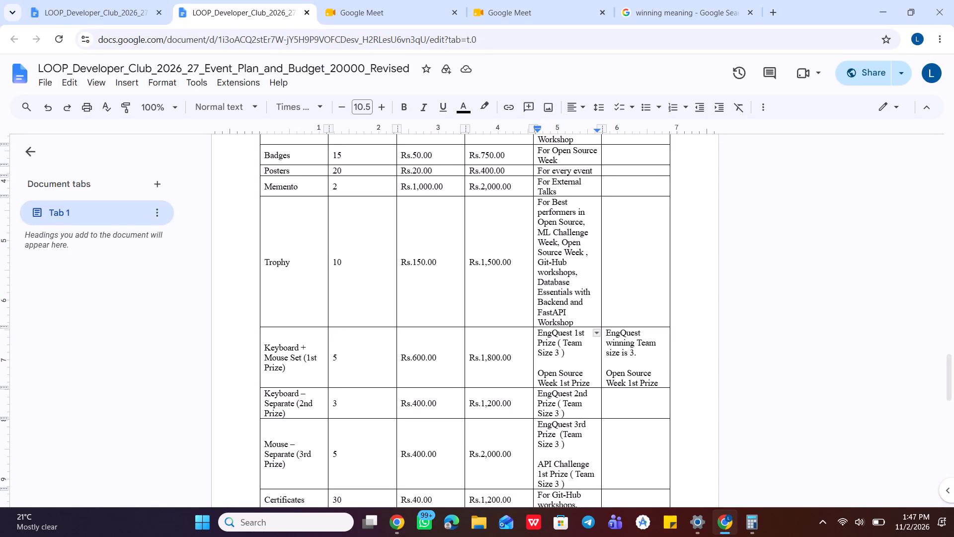
pyautogui.click(694, 389)
pyautogui.press('Up')
pyautogui.press('Right')
pyautogui.press('Right')
pyautogui.press('Right')
pyautogui.press('Right')
pyautogui.press('Right')
pyautogui.press('Right')
pyautogui.press('Right')
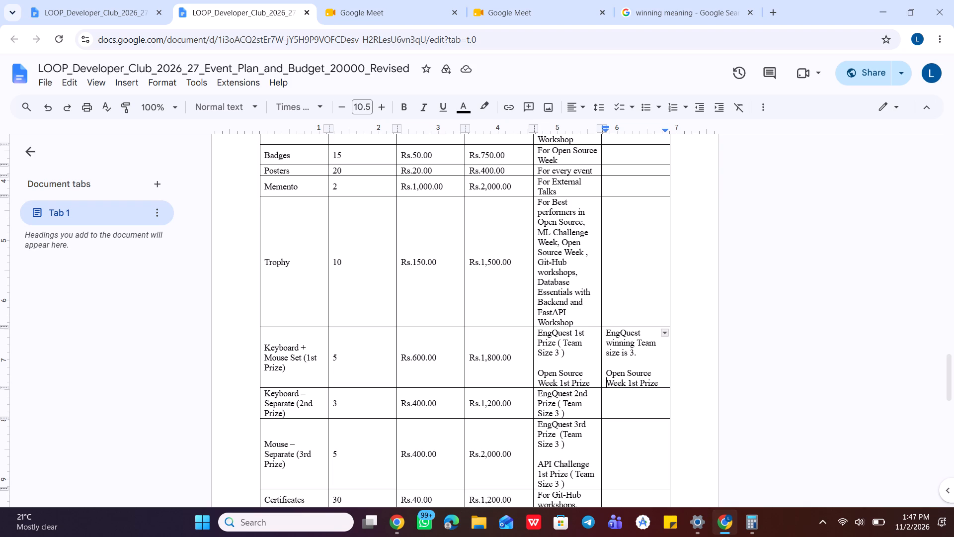
pyautogui.press('Right')
pyautogui.press('Right')
pyautogui.press('Right')
pyautogui.press('Right')
pyautogui.press('Right')
pyautogui.press('Right')
pyautogui.press('Right')
pyautogui.press('BackSpace')
pyautogui.press('BackSpace')
pyautogui.press('BackSpace')
pyautogui.press('BackSpace')
pyautogui.press('BackSpace')
pyautogui.press('BackSpace')
pyautogui.press('BackSpace')
pyautogui.press('BackSpace')
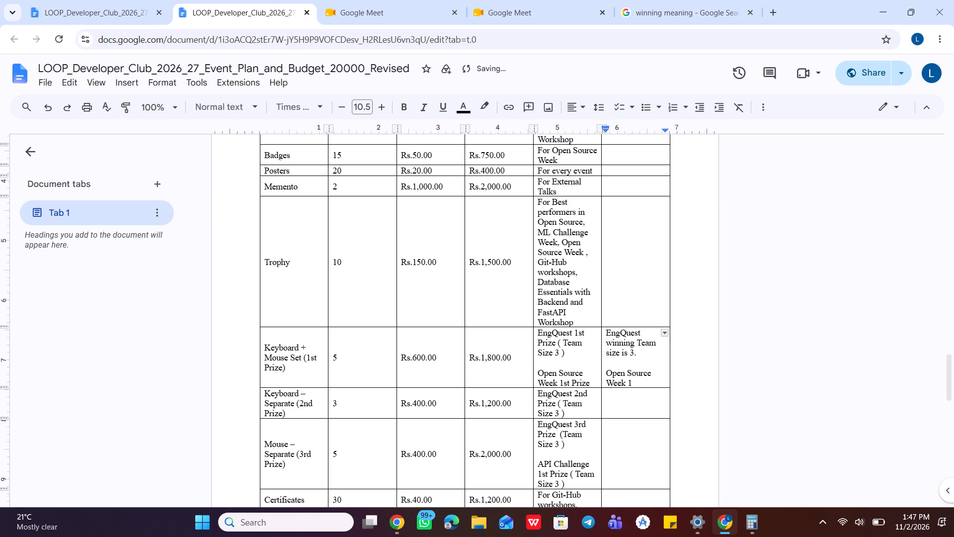
pyautogui.press('BackSpace')
# Continue the line so it reads "Open Source Week is Individual Competition hence need only 1".
pyautogui.write('di')
pyautogui.press('c')
pyautogui.press('BackSpace')
pyautogui.write('vidual')
pyautogui.press('space')
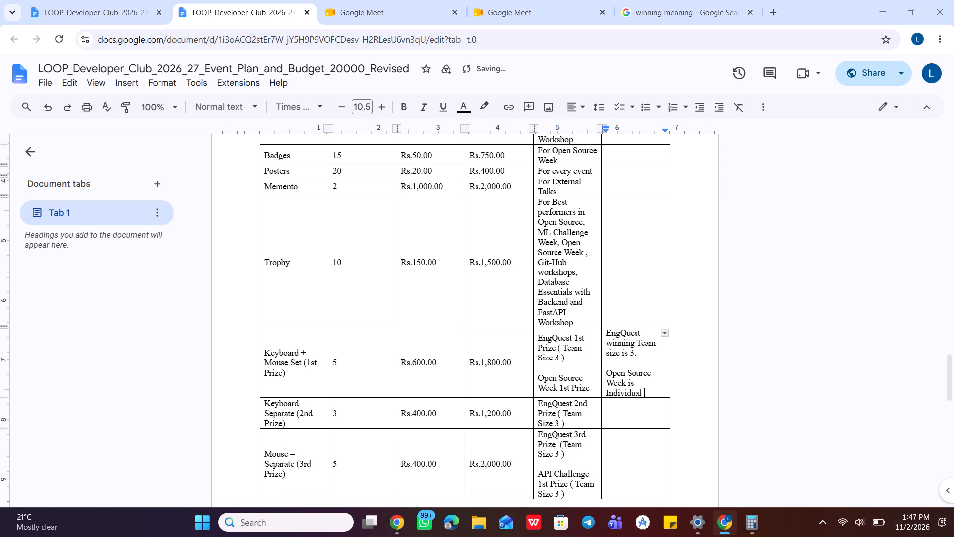
pyautogui.write('ompetiti')
pyautogui.write('on henx')
pyautogui.press('BackSpace')
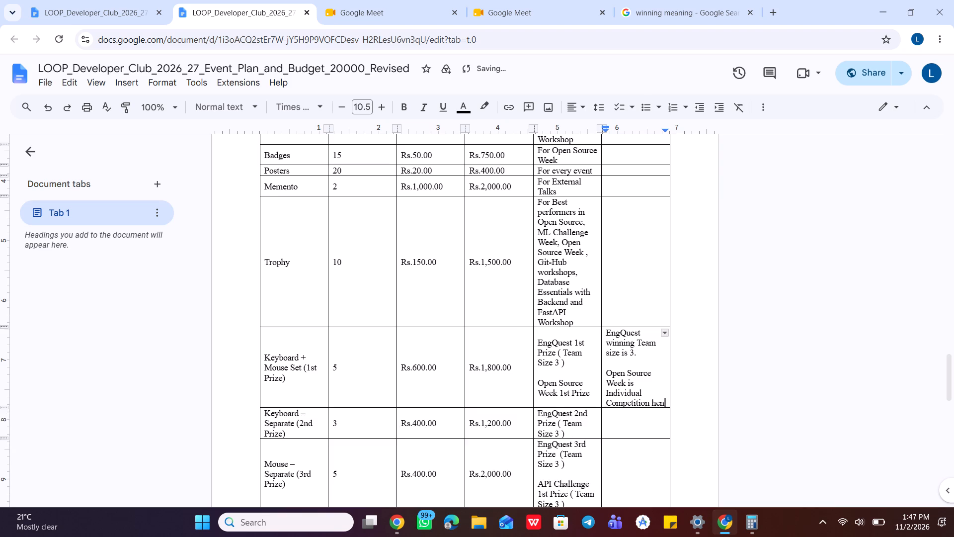
pyautogui.press('c')
pyautogui.write('e need only 1')
pyautogui.press('space')
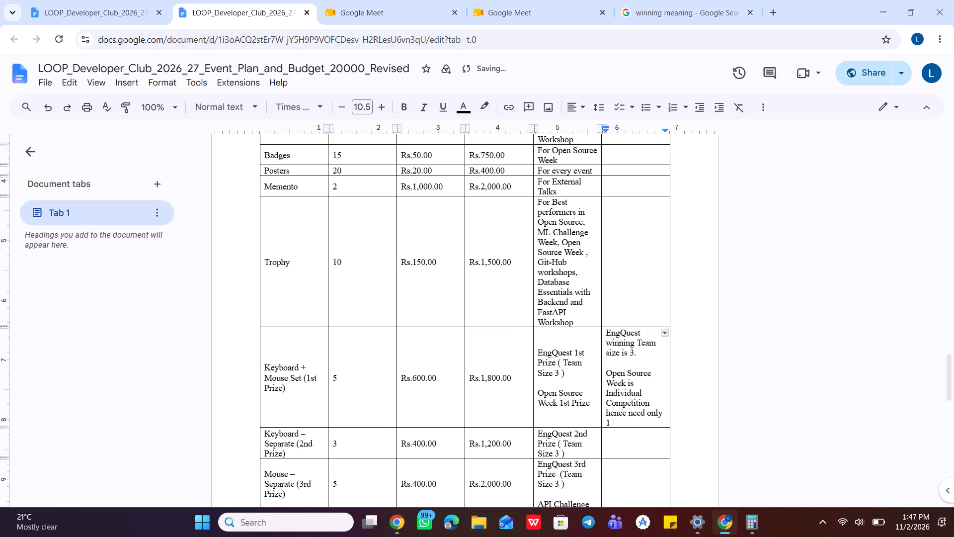
# Copy the item name "Keyboard + Mouse Set (1st Prize)" to the end of the Open Source Week sentence.
pyautogui.click(287, 397)
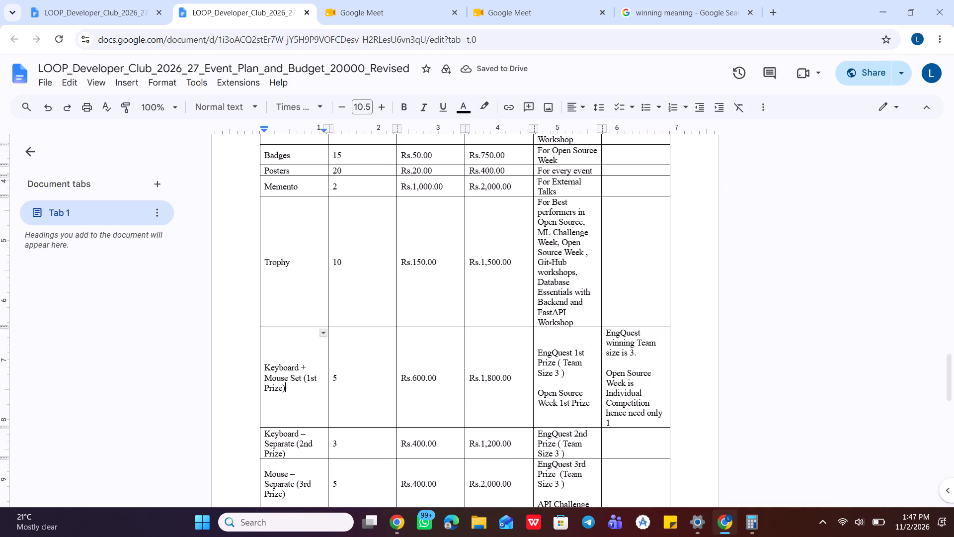
pyautogui.hotkey('shift', 'Up')
pyautogui.hotkey('shift', 'Up')
pyautogui.hotkey('shift', 'Left')
pyautogui.hotkey('shift', 'Left')
pyautogui.hotkey('shift', 'Left')
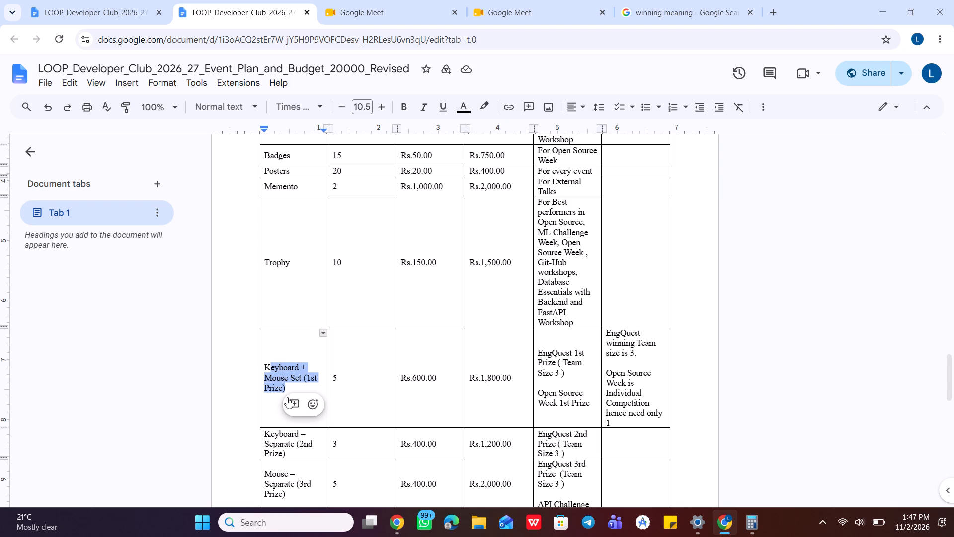
pyautogui.hotkey('shift', 'Left')
pyautogui.hotkey('ctrl', 'c')
pyautogui.click(619, 416)
pyautogui.click(619, 423)
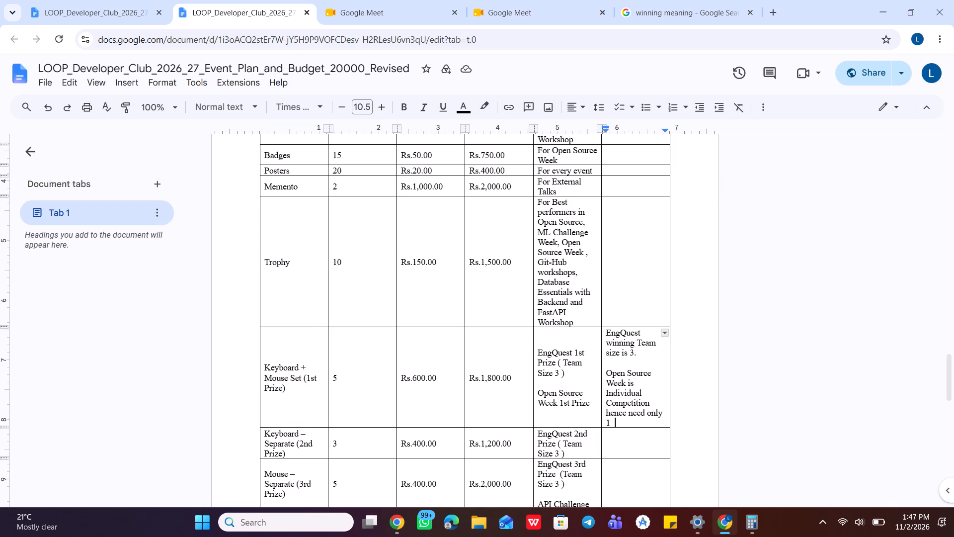
pyautogui.hotkey('ctrl', 'v')
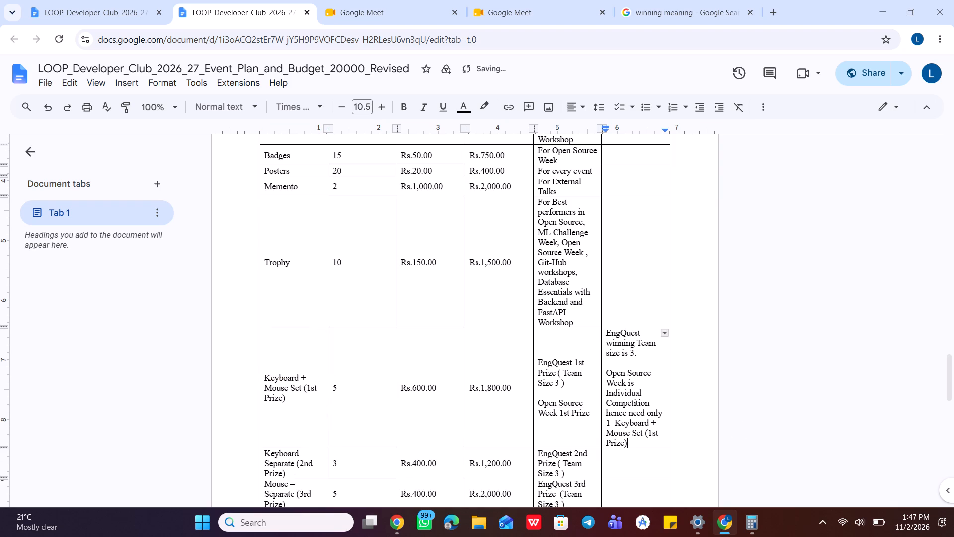
# Delete "(1st Prize)" from the pasted item name, leaving "Keyboard + Mouse Set".
pyautogui.press('BackSpace')
pyautogui.press('BackSpace')
pyautogui.press('BackSpace')
pyautogui.press('BackSpace')
pyautogui.press('BackSpace')
pyautogui.press('BackSpace')
pyautogui.press('BackSpace')
pyautogui.press('BackSpace')
pyautogui.press('BackSpace')
pyautogui.press('BackSpace')
pyautogui.press('BackSpace')
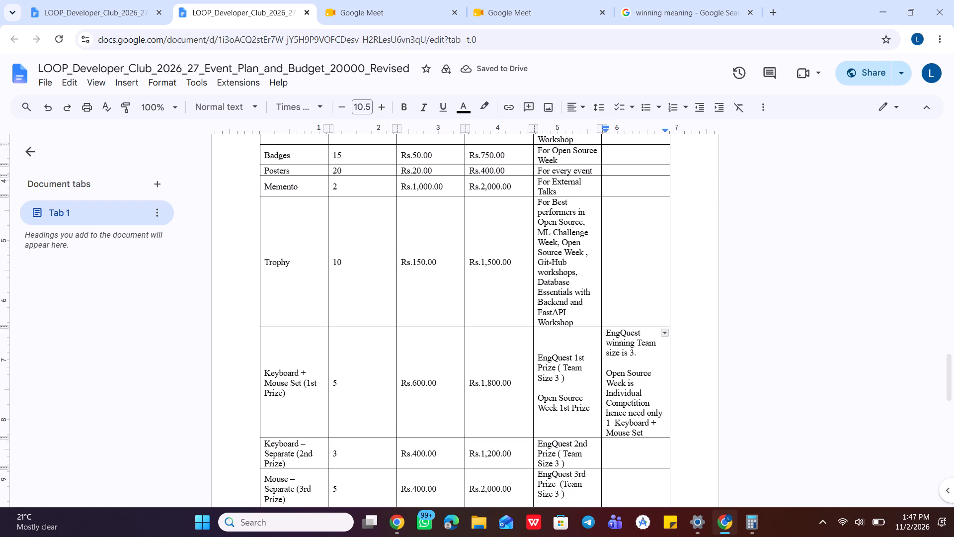
# Copy "hence need only 1 Keyboard + Mouse Set" and paste it after "EngQuest winning Team size is 3." in the same cell.
pyautogui.hotkey('shift', 'Up')
pyautogui.hotkey('shift', 'Up')
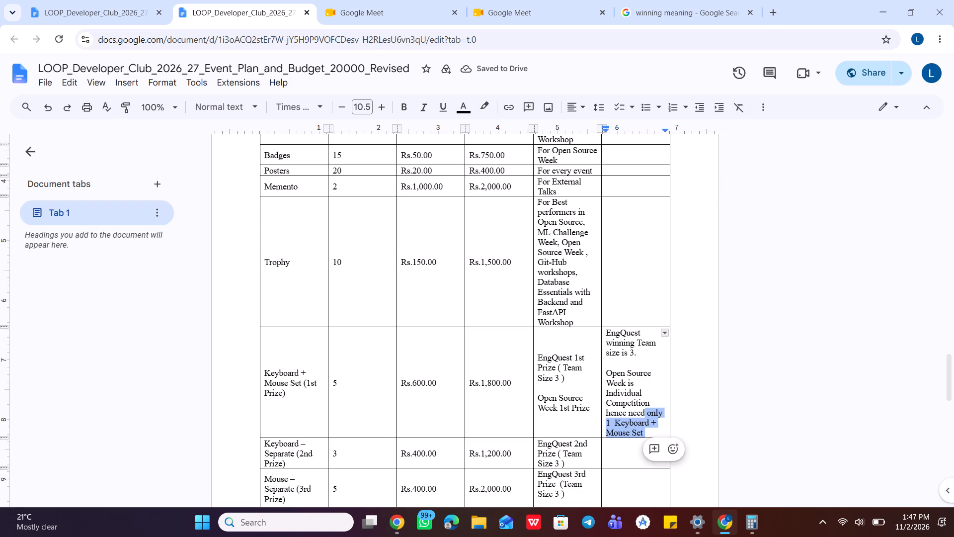
pyautogui.hotkey('shift', 'Left')
pyautogui.hotkey('shift', 'Left')
pyautogui.hotkey('shift', 'Left')
pyautogui.hotkey('shift', 'Left')
pyautogui.hotkey('shift', 'Left')
pyautogui.hotkey('shift', 'Left')
pyautogui.hotkey('shift', 'Left')
pyautogui.hotkey('shift', 'Left')
pyautogui.hotkey('shift', 'Left')
pyautogui.hotkey('shift', 'Left')
pyautogui.hotkey('shift', 'Left')
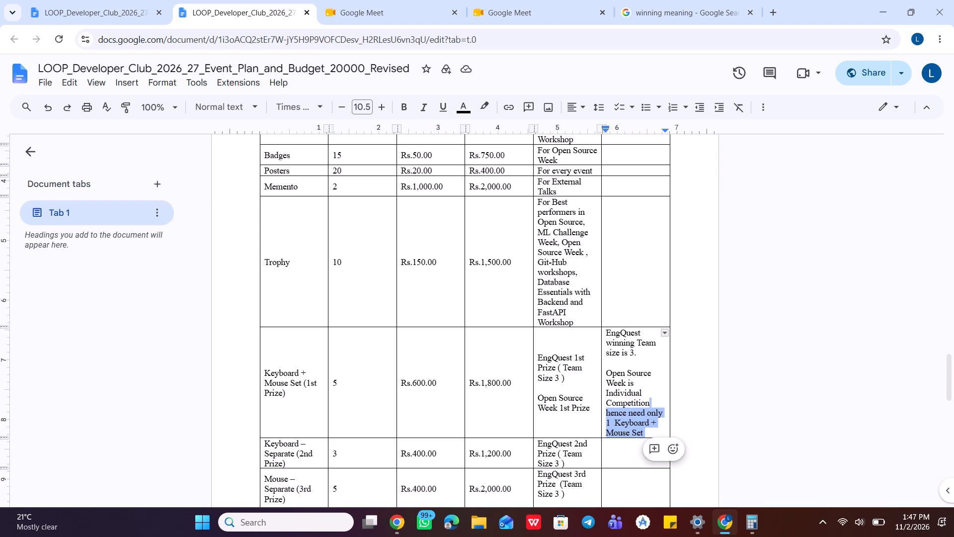
pyautogui.hotkey('ctrl', 'c')
pyautogui.click(651, 341)
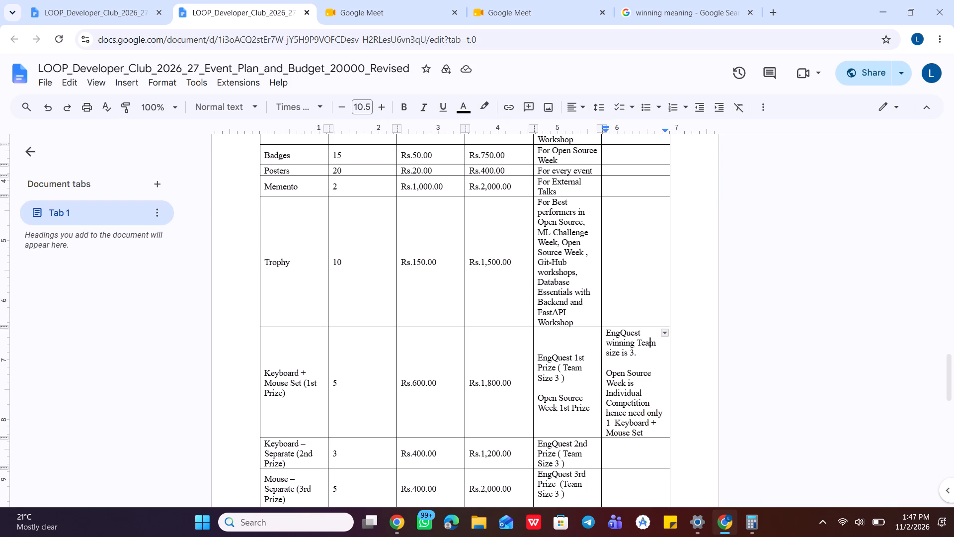
pyautogui.click(638, 355)
pyautogui.hotkey('ctrl', 'v')
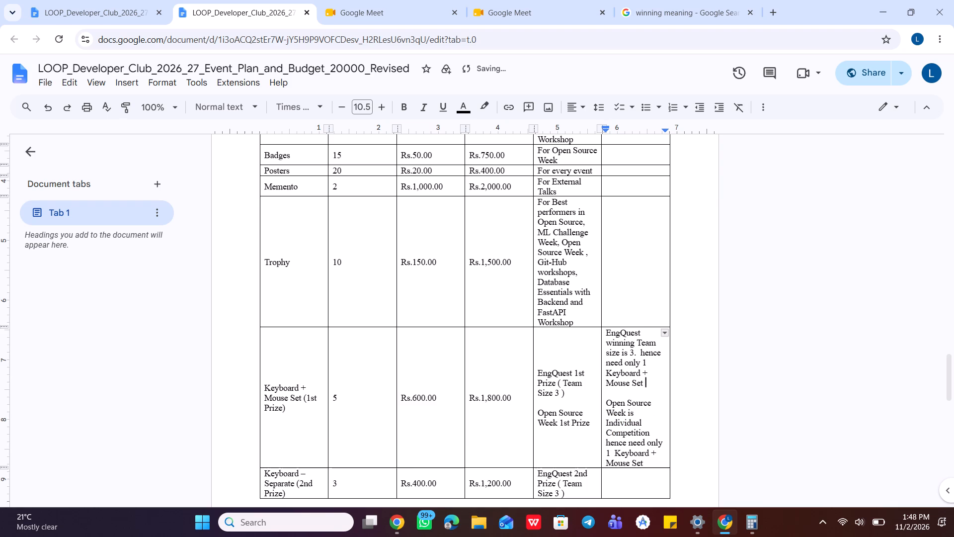
# Change the number of sets in the EngQuest sentence to 3, so it reads "hence need only 3 Keyboard + Mouse Set".
pyautogui.press('Down')
pyautogui.press('Right')
pyautogui.press('Up')
pyautogui.press('Up')
pyautogui.press('Up')
pyautogui.press('Right')
pyautogui.press('Up')
pyautogui.press('Right')
pyautogui.press('Right')
pyautogui.press('Right')
pyautogui.press('Right')
pyautogui.press('Right')
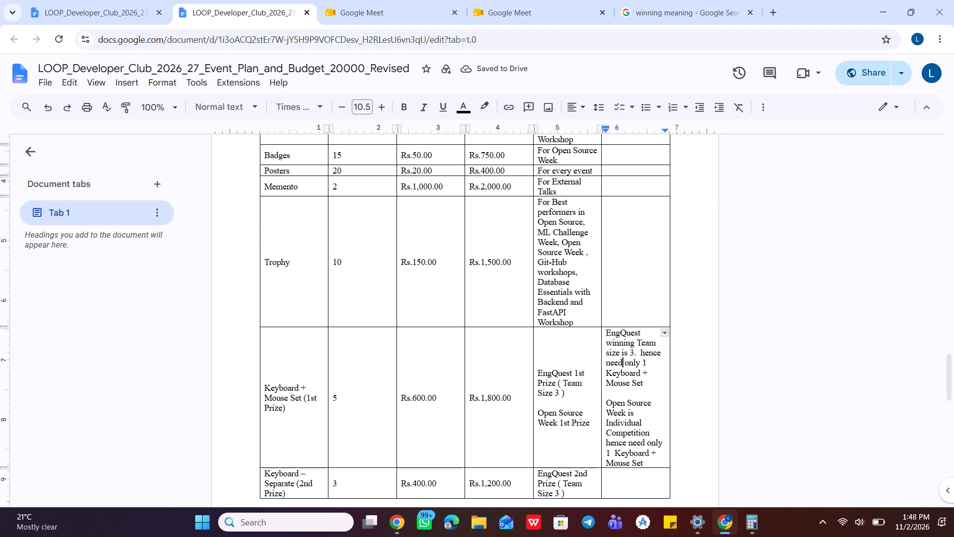
pyautogui.press('Right')
pyautogui.press('Right')
pyautogui.press('Right')
pyautogui.press('Right')
pyautogui.press('BackSpace')
pyautogui.press('3')
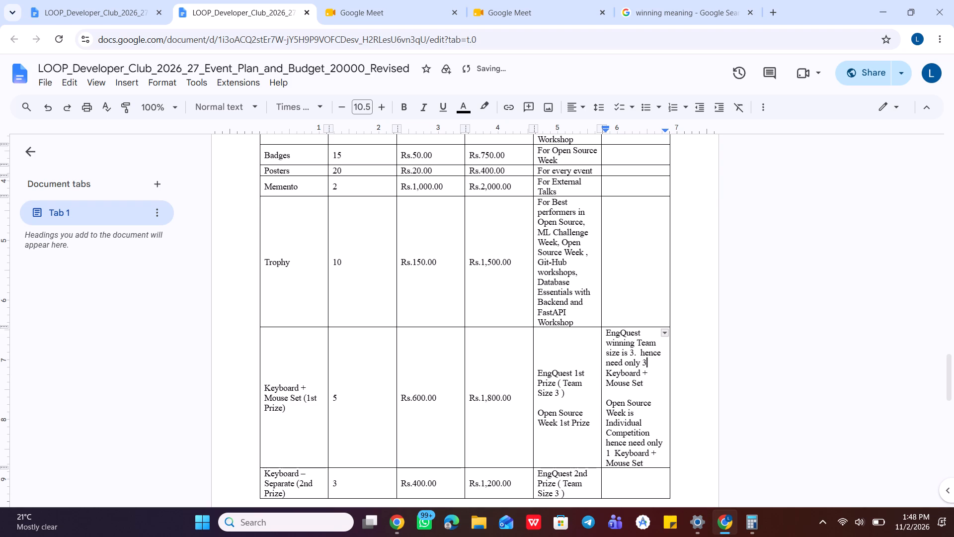
# Set the Keyboard + Mouse Set (1st Prize) row's quantity to 4.
pyautogui.scroll(-1, 636, 397)
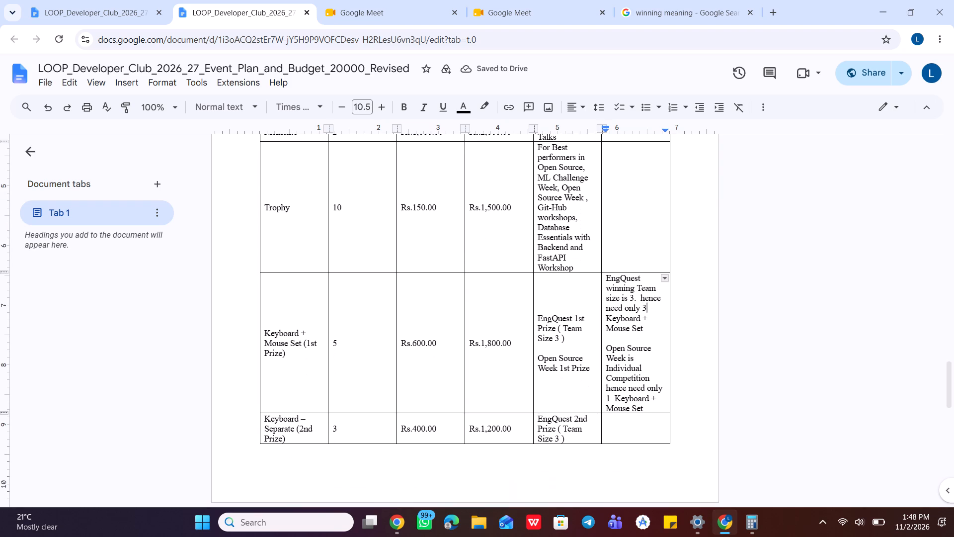
pyautogui.click(577, 362)
pyautogui.click(388, 335)
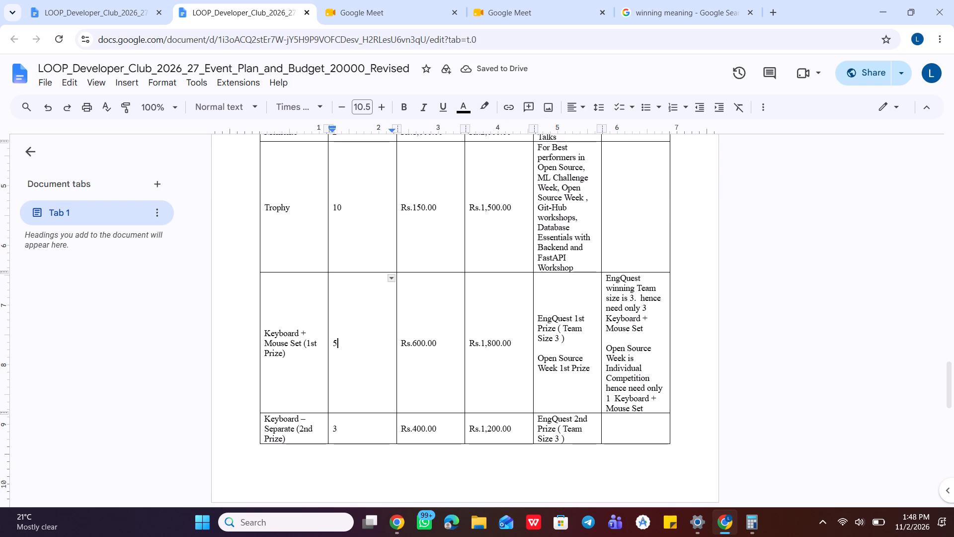
pyautogui.press('BackSpace')
pyautogui.press('4')
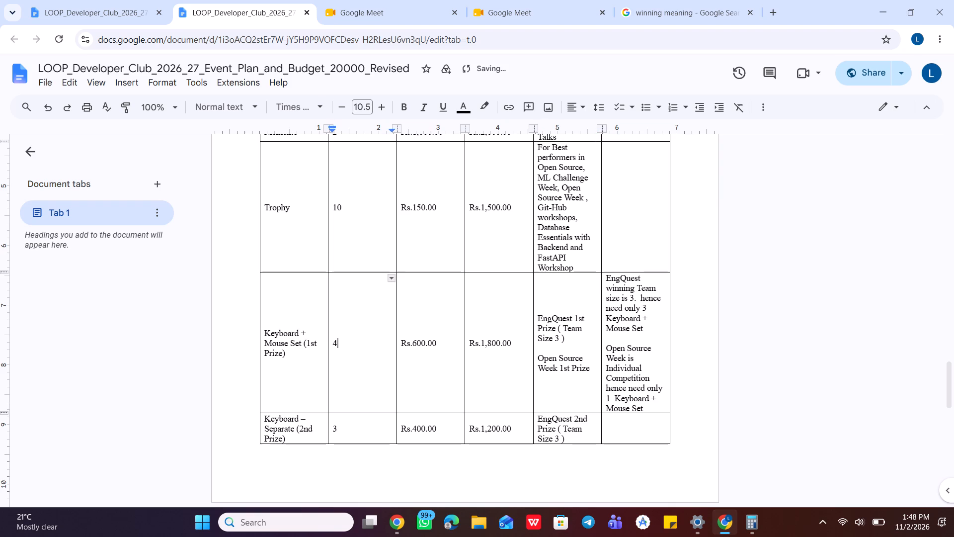
# Change the Keyboard + Mouse Set row's total amount to Rs 2,400.00.
pyautogui.click(496, 341)
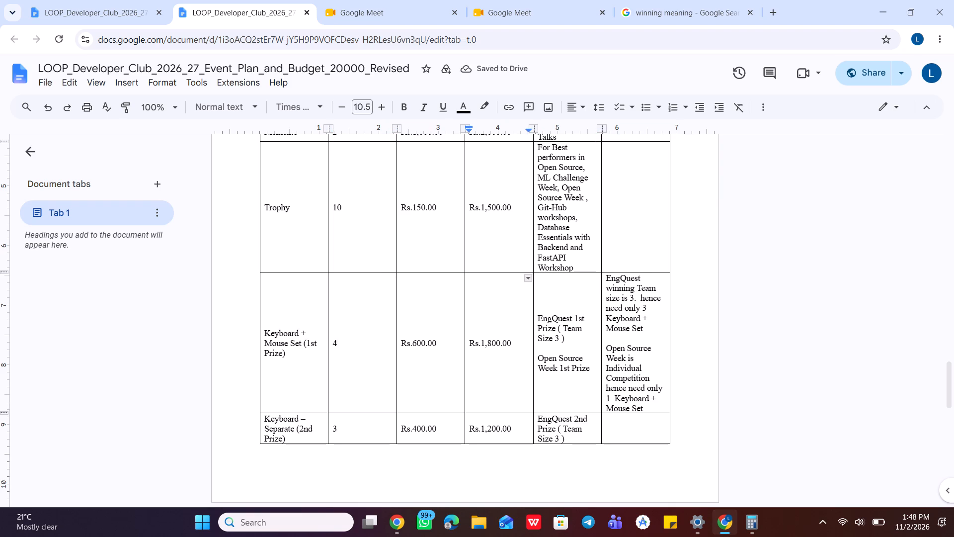
pyautogui.click(491, 340)
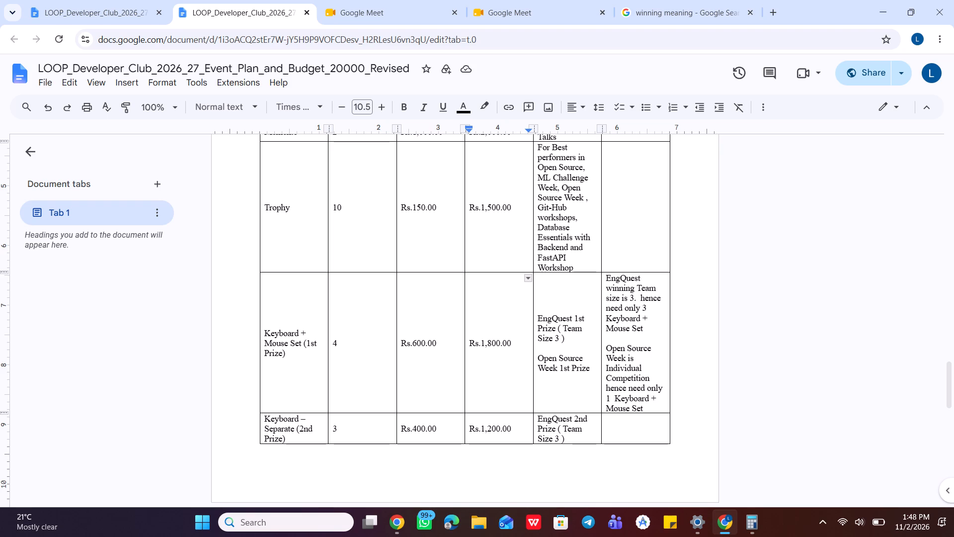
pyautogui.click(498, 341)
pyautogui.press('Left')
pyautogui.press('BackSpace')
pyautogui.press('4')
pyautogui.press('Left')
pyautogui.press('Left')
pyautogui.press('Left')
pyautogui.press('BackSpace')
pyautogui.press('Right')
pyautogui.press('BackSpace')
pyautogui.press('space')
pyautogui.write('2')
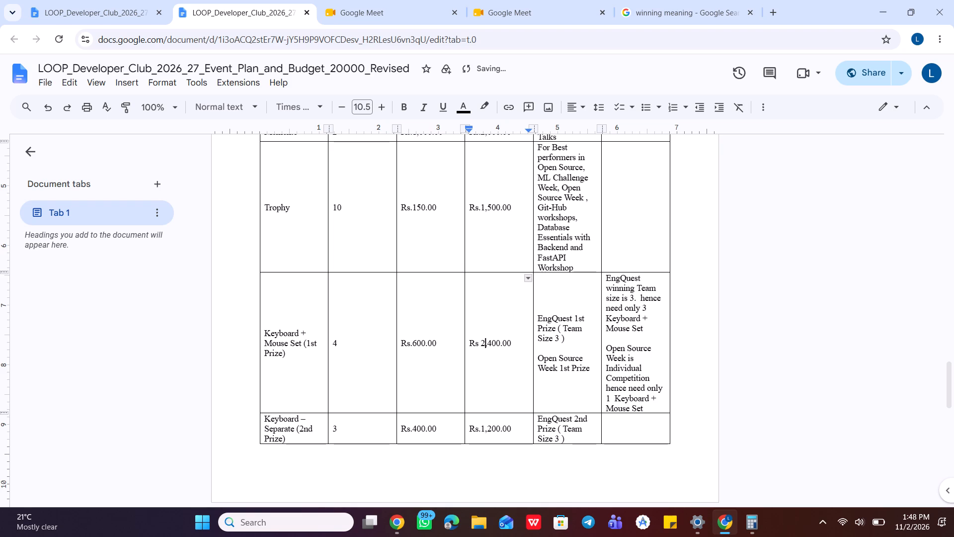
# Review the items budget table's rows from Mugs through Keyboard – Separate, checking their quantities, amounts and event entries.
pyautogui.click(506, 357)
pyautogui.click(537, 382)
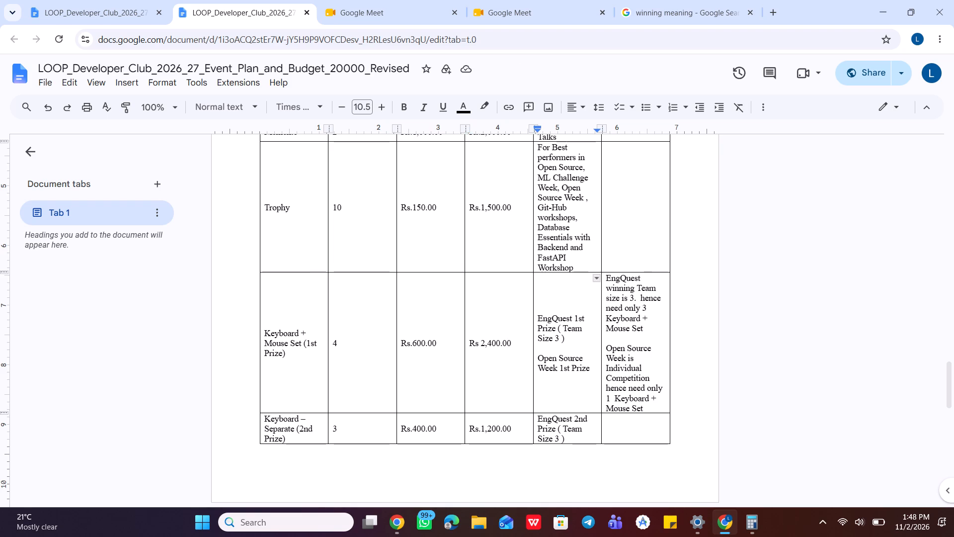
pyautogui.scroll(-1, 537, 382)
pyautogui.scroll(2, 537, 382)
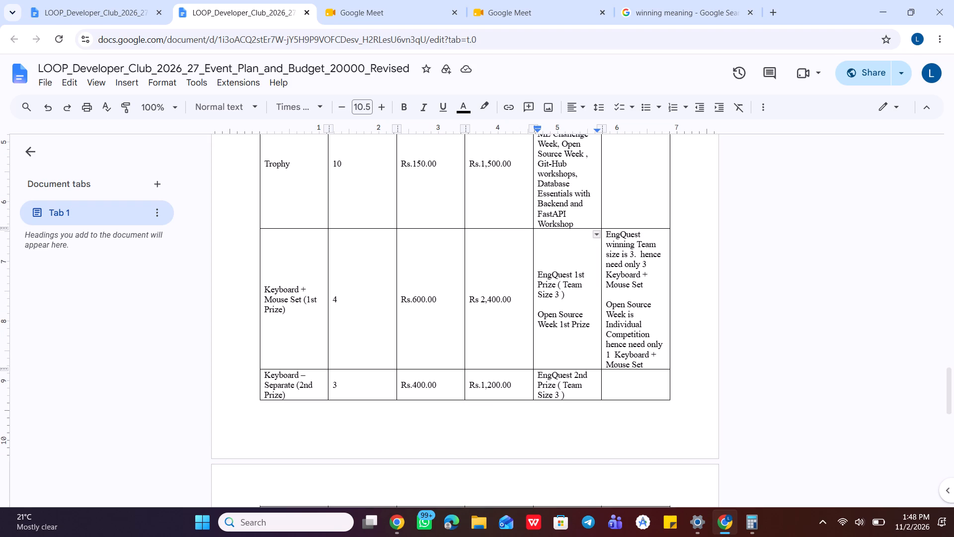
pyautogui.scroll(2, 537, 382)
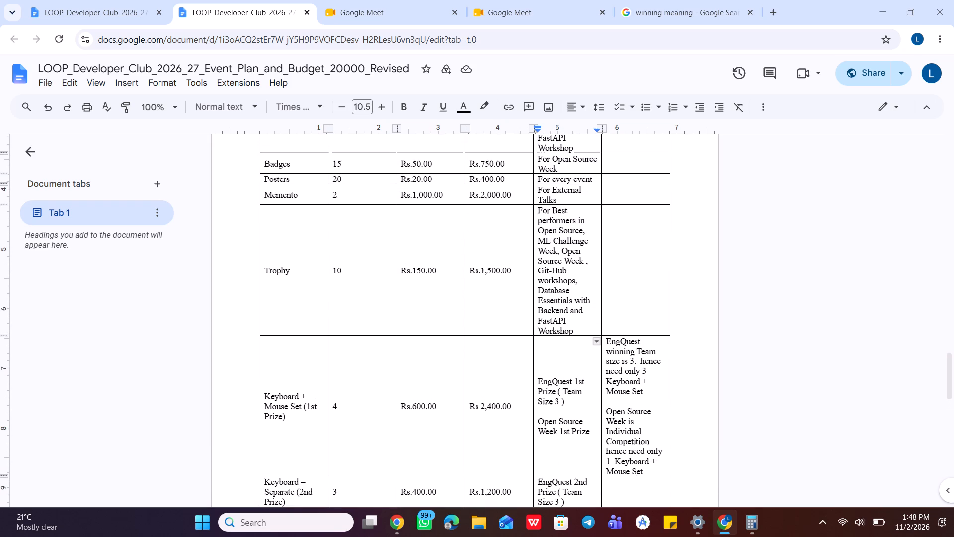
pyautogui.scroll(1, 537, 382)
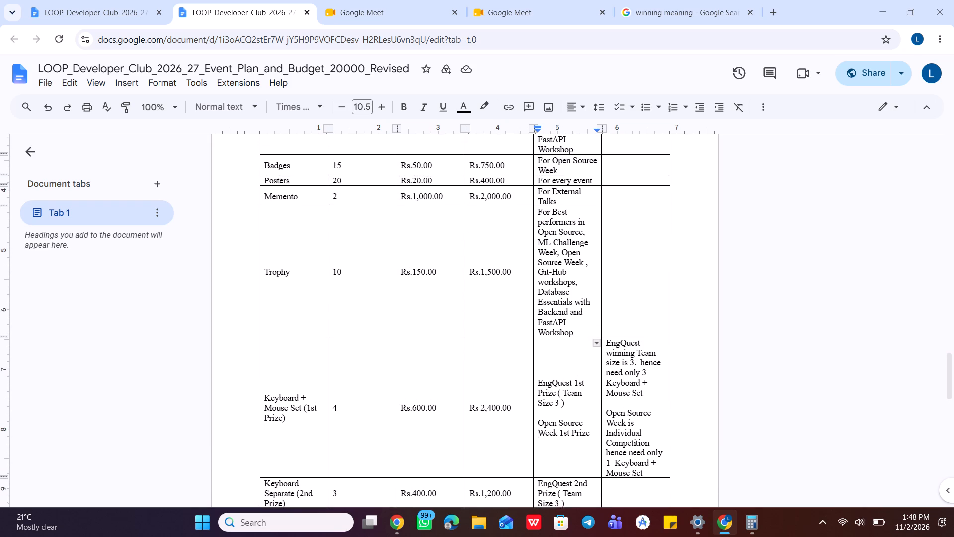
pyautogui.scroll(5, 537, 382)
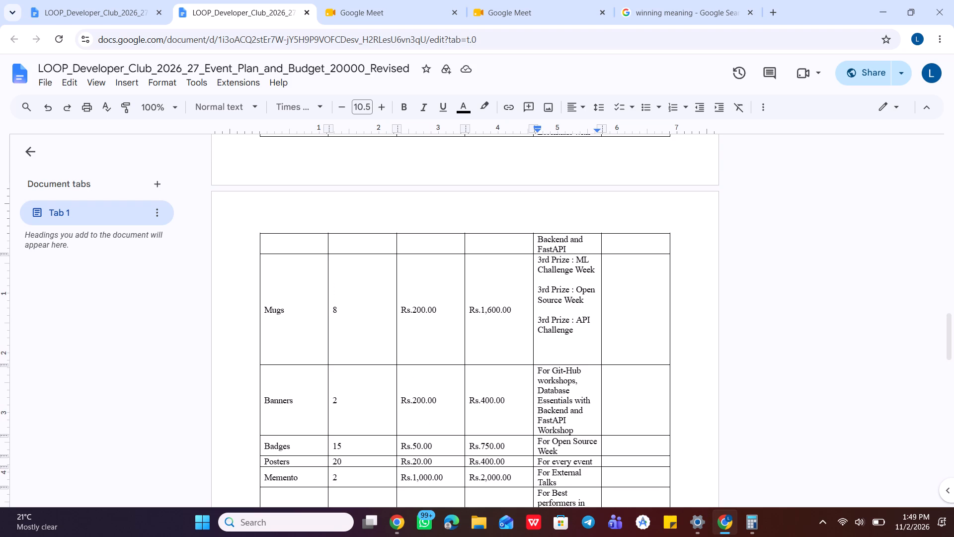
pyautogui.scroll(3, 537, 382)
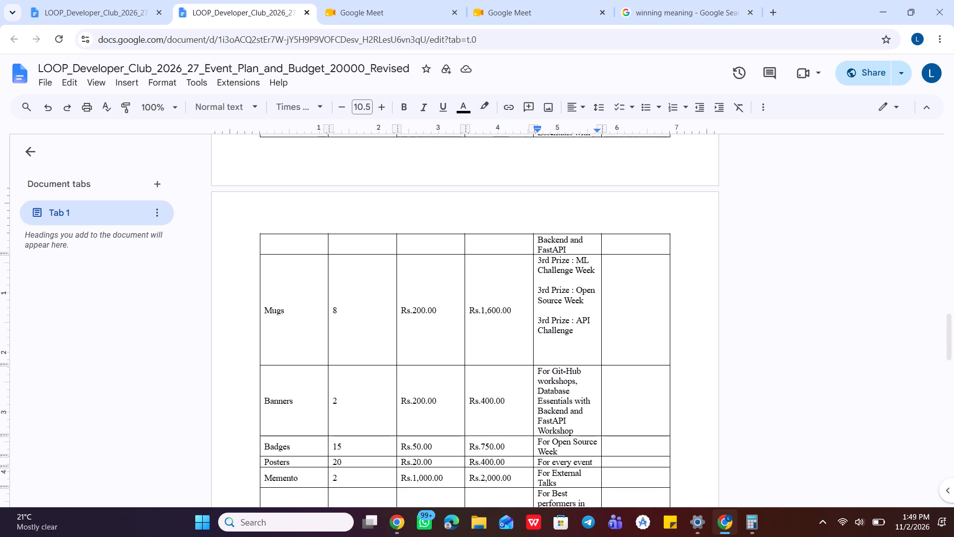
pyautogui.scroll(-5, 685, 376)
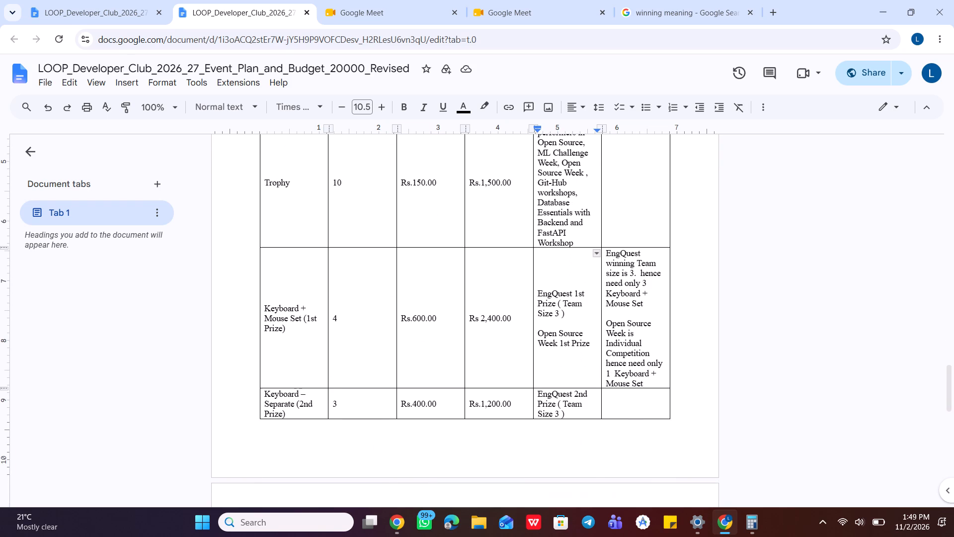
# Append "( Individual )" to "Open Source Week 1st Prize" in the Keyboard + Mouse Set row's event cell.
pyautogui.click(604, 339)
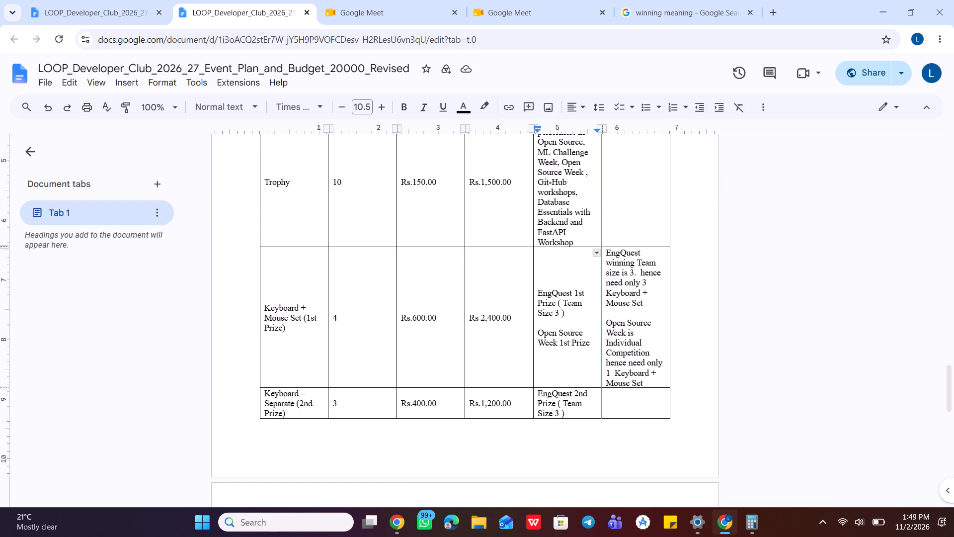
pyautogui.click(595, 339)
pyautogui.write('(')
pyautogui.press('space')
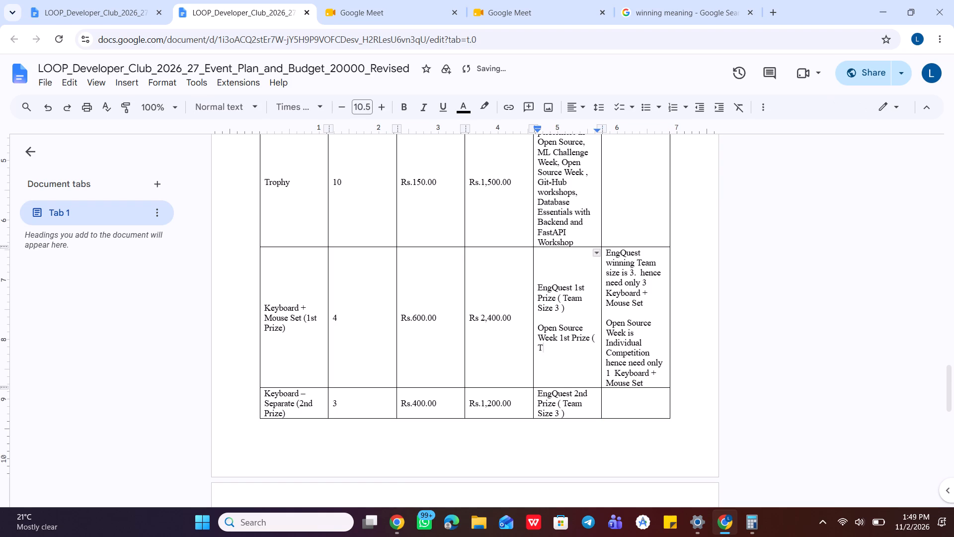
pyautogui.press('BackSpace')
pyautogui.press('n')
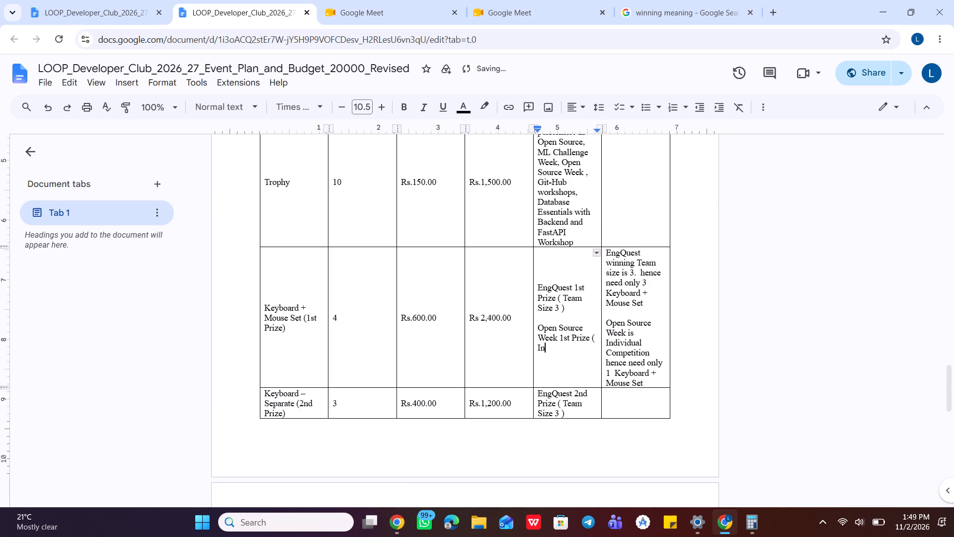
pyautogui.write('di')
pyautogui.write('vidual')
pyautogui.press('space')
pyautogui.hotkey('shift', ')')
# Append "( Individual )" to "3rd Prize : Open Source Week" in the Mugs row's event cell.
pyautogui.scroll(1, 571, 353)
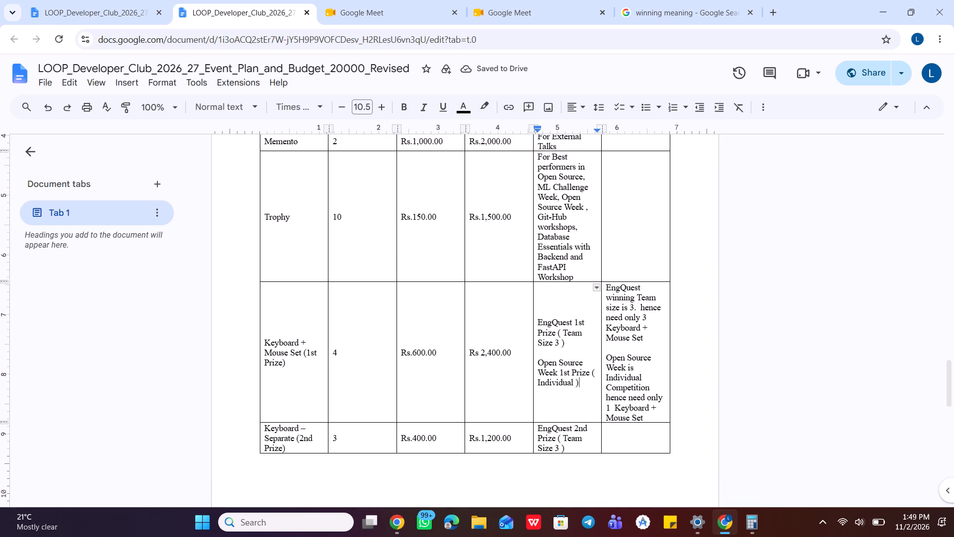
pyautogui.scroll(1, 571, 353)
pyautogui.click(620, 470)
pyautogui.scroll(2, 620, 470)
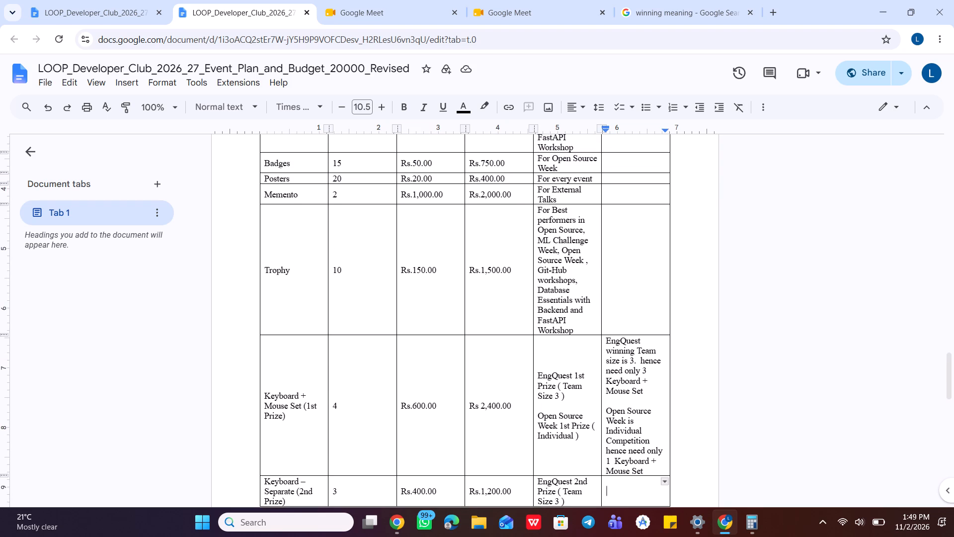
pyautogui.scroll(2, 620, 470)
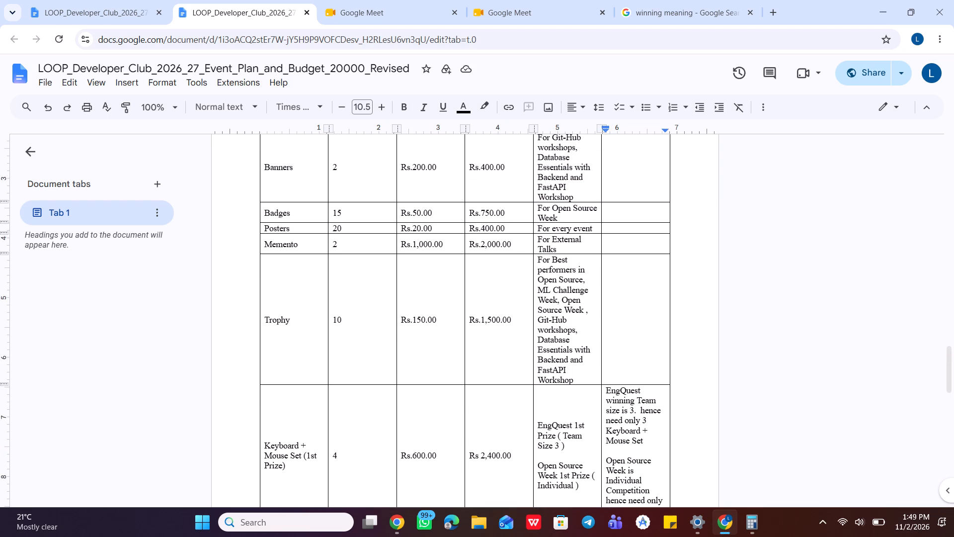
pyautogui.scroll(1, 620, 470)
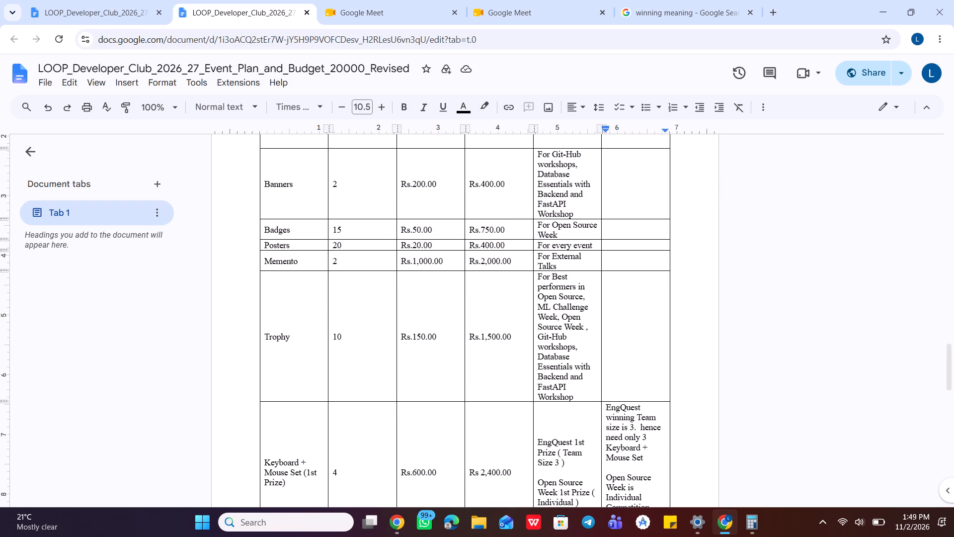
pyautogui.scroll(2, 620, 470)
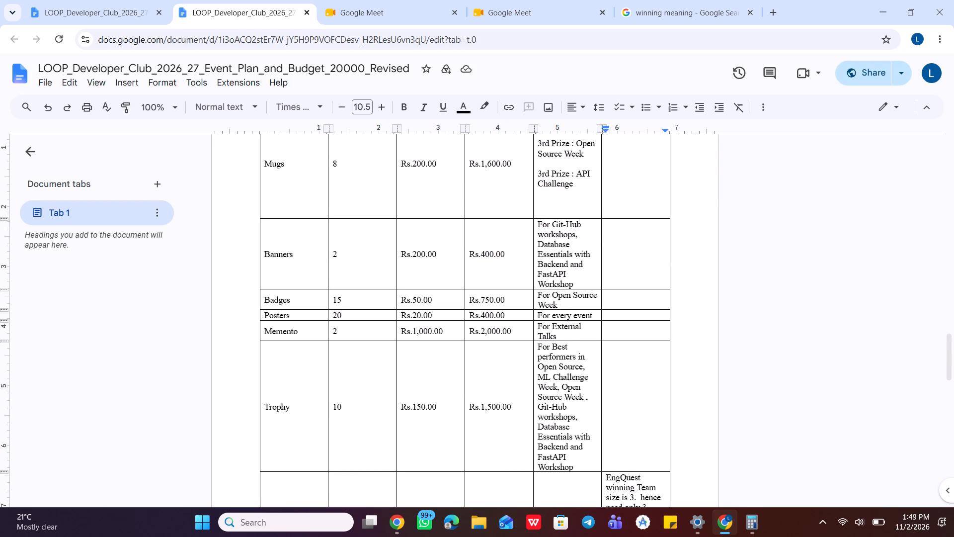
pyautogui.scroll(3, 620, 470)
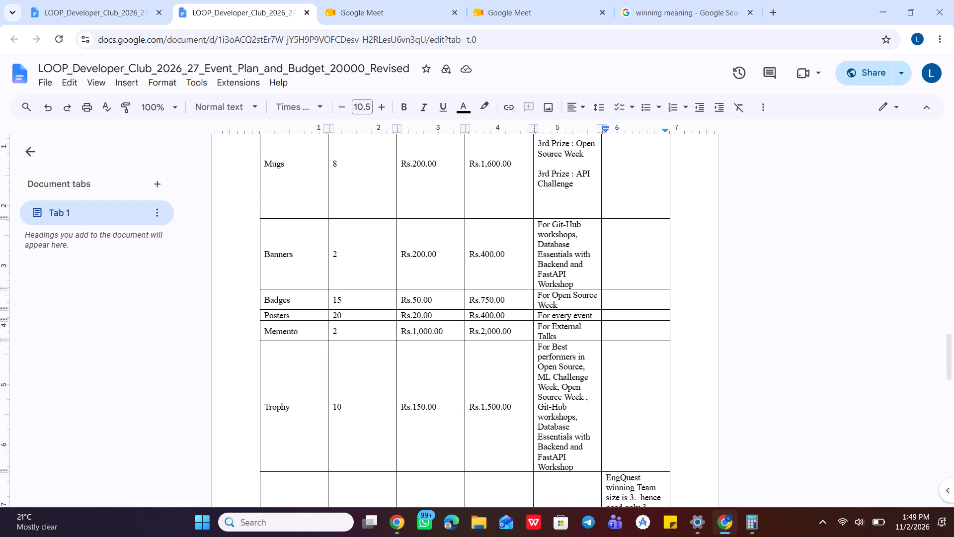
pyautogui.scroll(2, 620, 470)
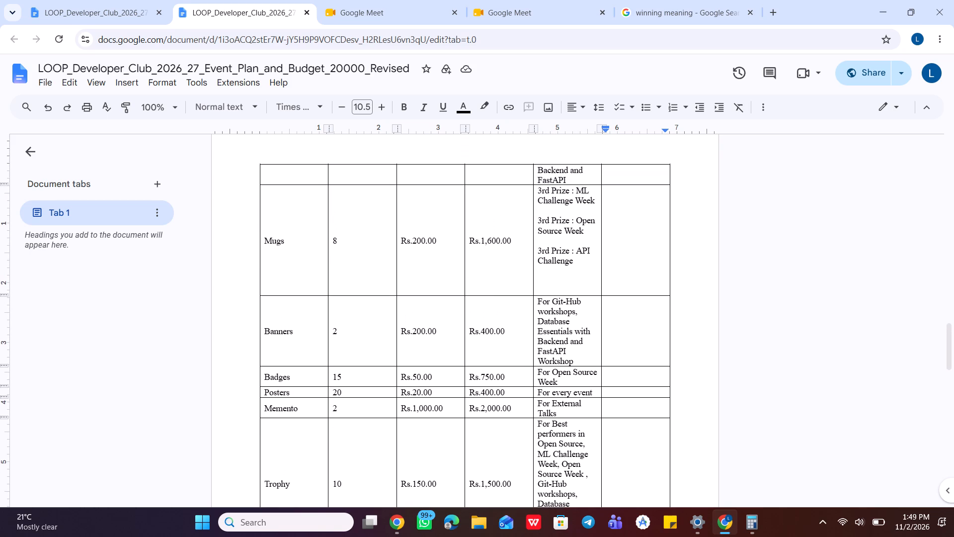
pyautogui.scroll(2, 620, 470)
pyautogui.click(593, 231)
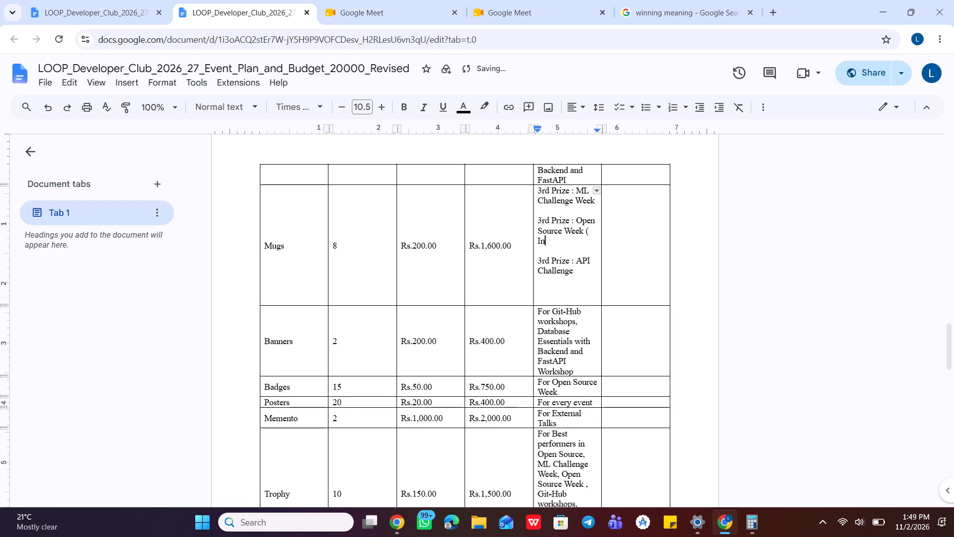
pyautogui.write('dividual')
pyautogui.press('space')
pyautogui.write(')')
# Append "(Team Size 3 )" to "3rd Prize : ML Challenge Week" in the Mugs row's event cell.
pyautogui.click(593, 206)
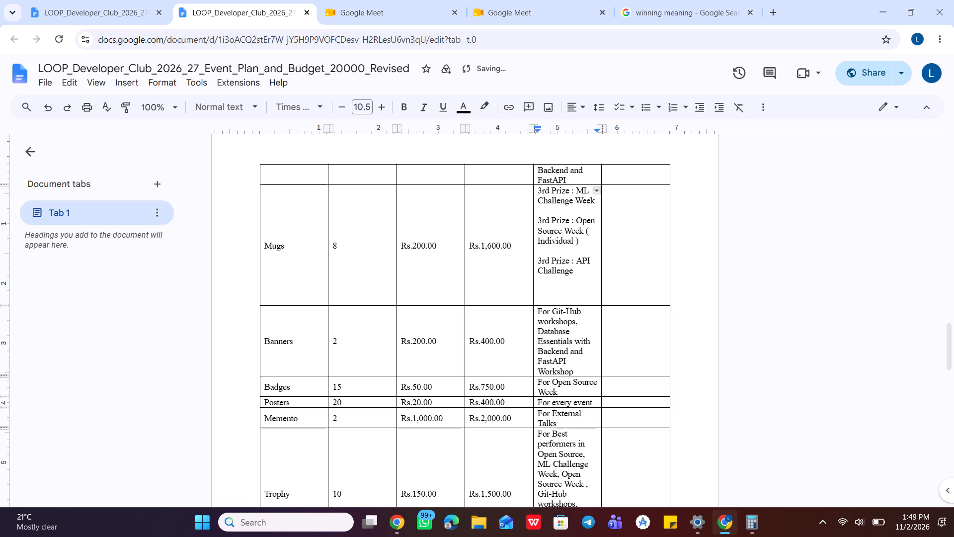
pyautogui.press('Left')
pyautogui.press('space')
pyautogui.write('(')
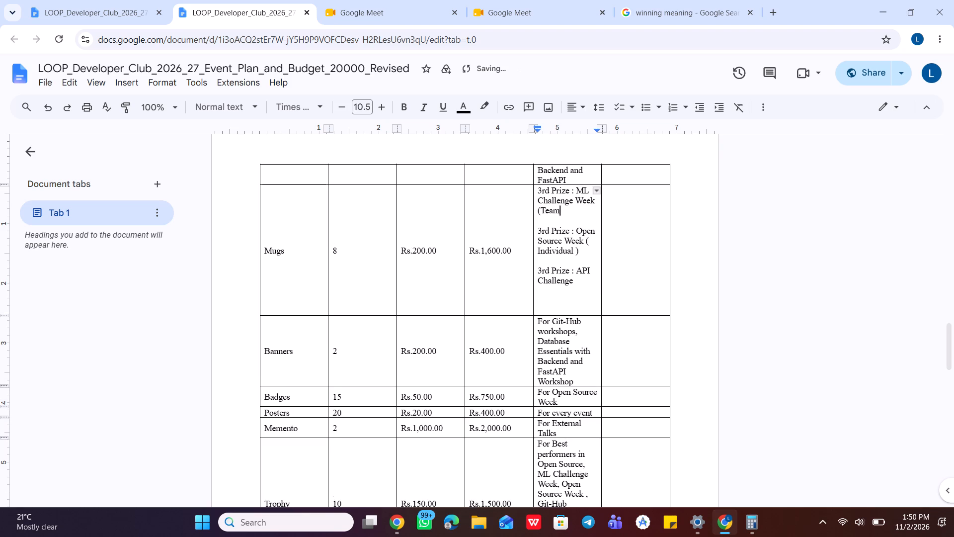
pyautogui.press('s')
# Append "(Team Size 3 )" to "3rd Prize : API Challenge" in the Mugs row's event cell.
pyautogui.click(580, 279)
pyautogui.press('space')
pyautogui.write('(/')
pyautogui.press('BackSpace')
pyautogui.press('BackSpace')
pyautogui.press('BackSpace')
pyautogui.press('BackSpace')
pyautogui.press('BackSpace')
pyautogui.press('BackSpace')
pyautogui.write('eam')
pyautogui.press('space')
pyautogui.write('ize 3')
pyautogui.press('space')
pyautogui.write(')')
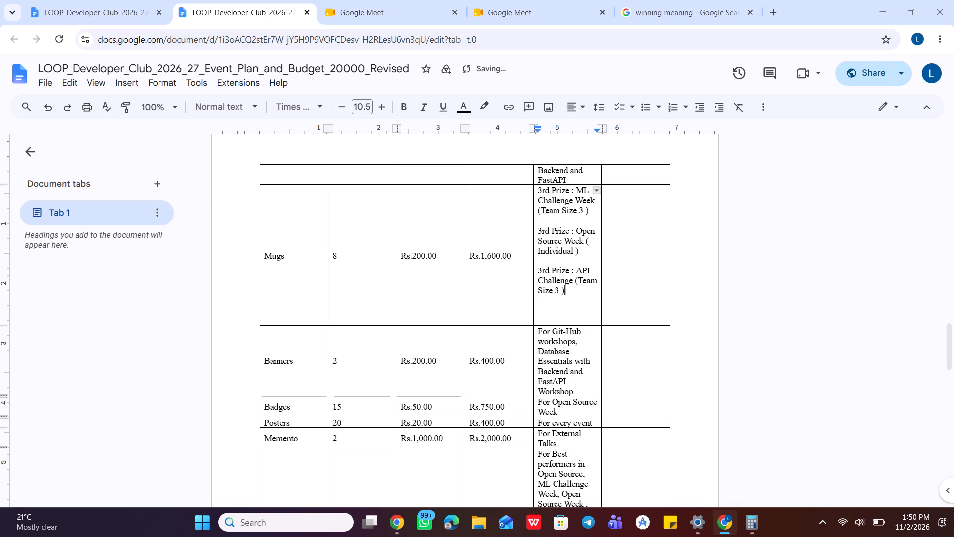
# Enter "ML Challenge week need 3 Mugs" in the Mugs row's Description cell.
pyautogui.click(629, 203)
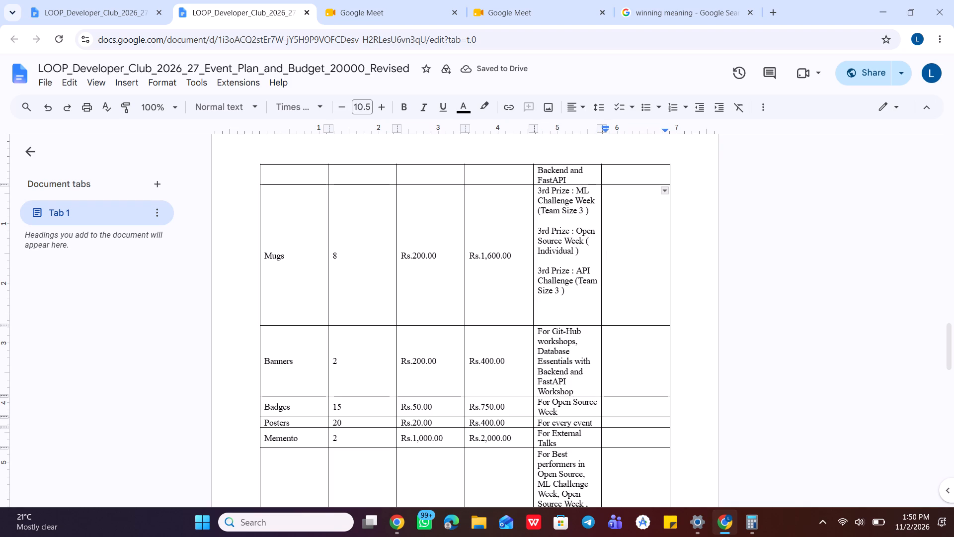
pyautogui.press('Up')
pyautogui.press('Down')
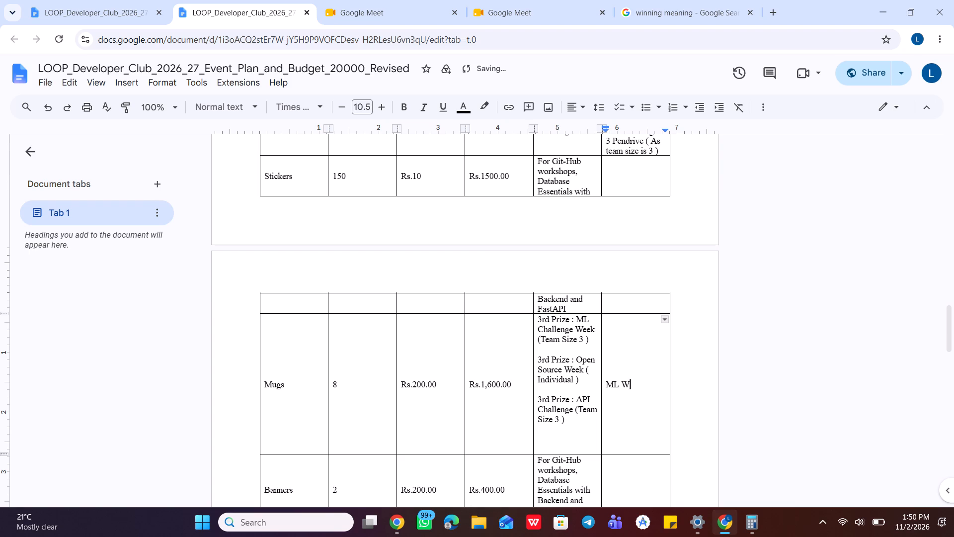
pyautogui.write('eek')
pyautogui.press('space')
pyautogui.press('BackSpace')
pyautogui.press('BackSpace')
pyautogui.press('BackSpace')
pyautogui.press('BackSpace')
pyautogui.press('BackSpace')
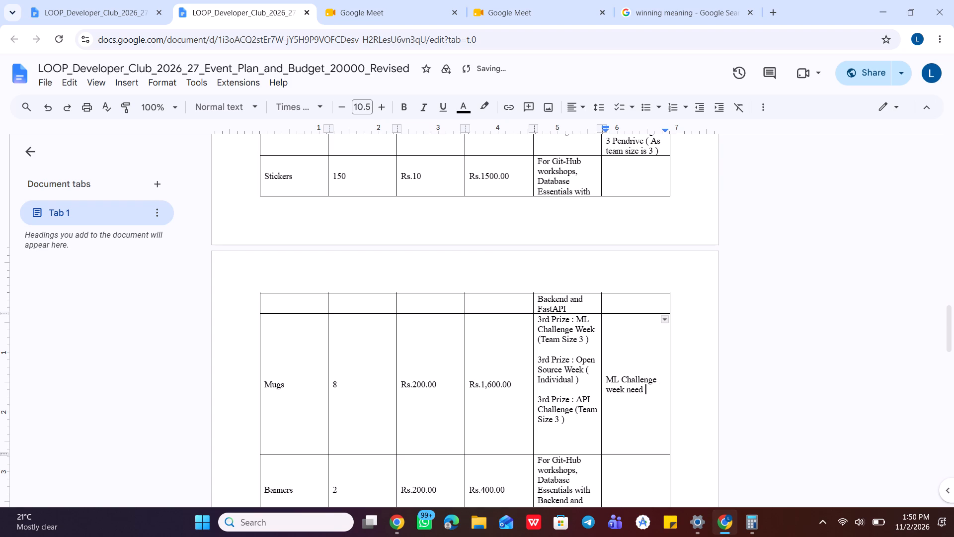
pyautogui.press('3')
pyautogui.press('space')
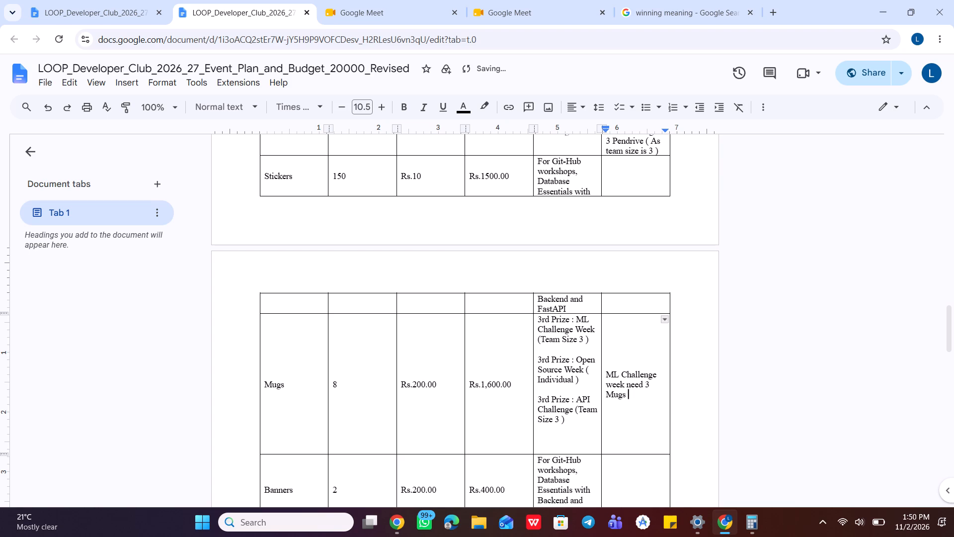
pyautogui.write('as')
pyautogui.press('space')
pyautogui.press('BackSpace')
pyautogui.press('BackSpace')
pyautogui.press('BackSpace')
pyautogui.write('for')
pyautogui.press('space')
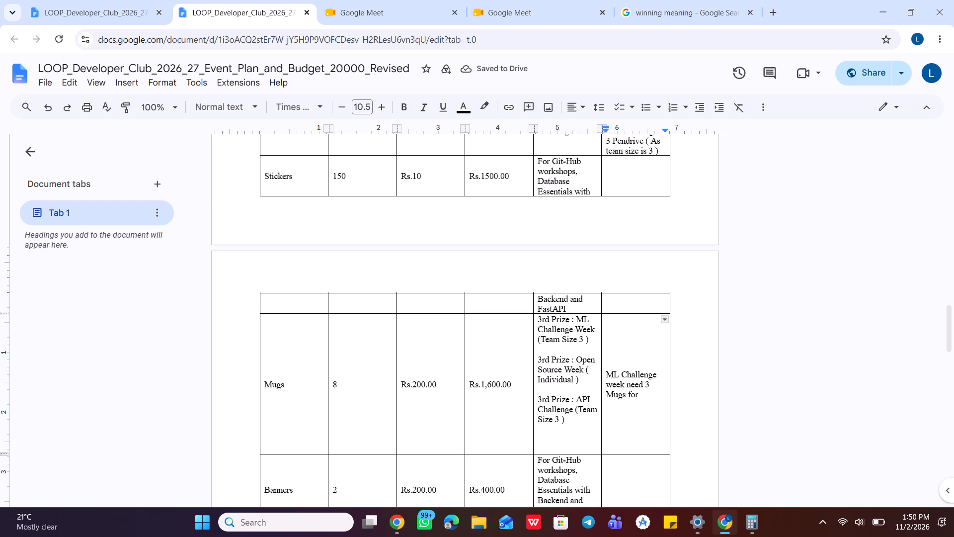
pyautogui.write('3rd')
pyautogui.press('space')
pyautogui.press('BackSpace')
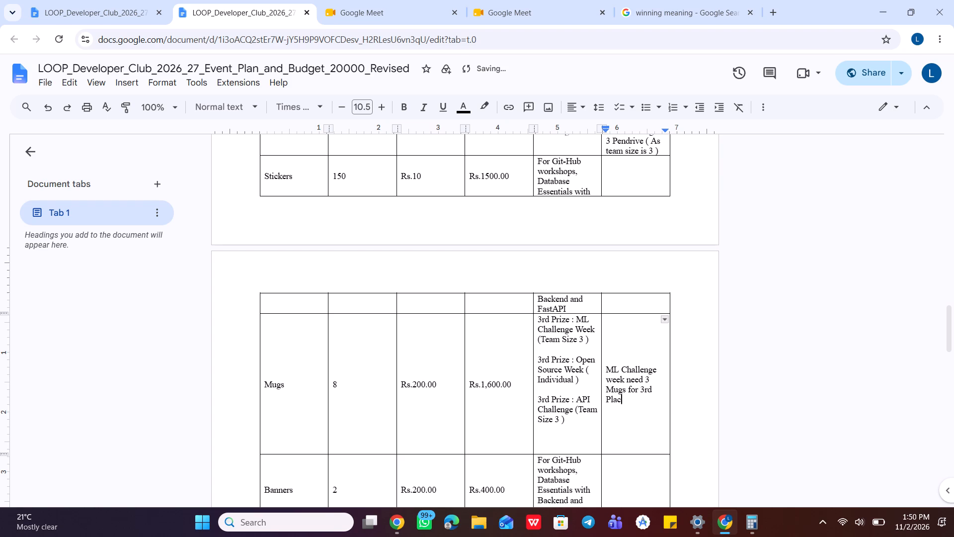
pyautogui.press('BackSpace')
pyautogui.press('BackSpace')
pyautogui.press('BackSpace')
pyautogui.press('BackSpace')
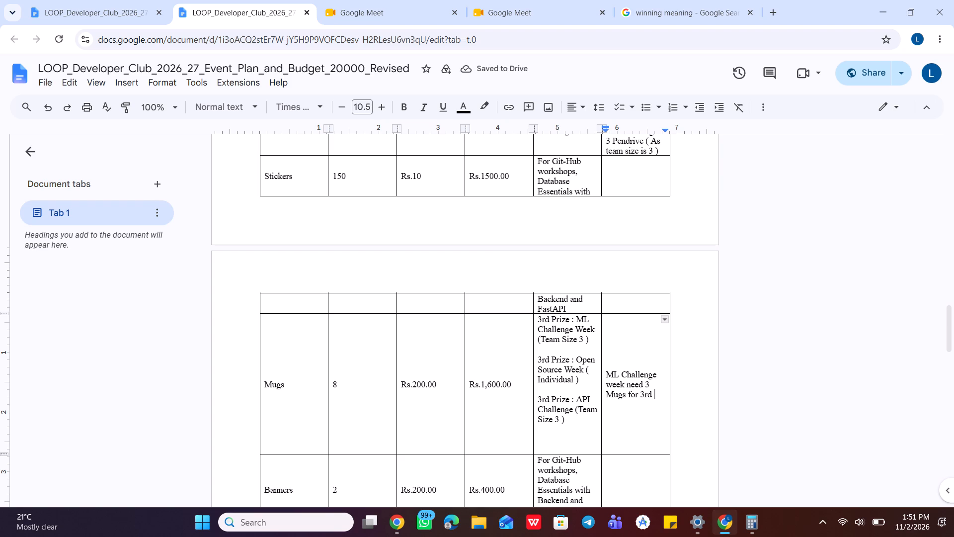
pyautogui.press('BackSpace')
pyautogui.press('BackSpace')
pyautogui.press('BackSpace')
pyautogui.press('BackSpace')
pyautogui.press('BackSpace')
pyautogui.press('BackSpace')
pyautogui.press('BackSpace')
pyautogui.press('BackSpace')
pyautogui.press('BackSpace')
# Complete the ML Challenge note in the Mugs description with "as the 3rd Placed team is of size 3.".
pyautogui.press('space')
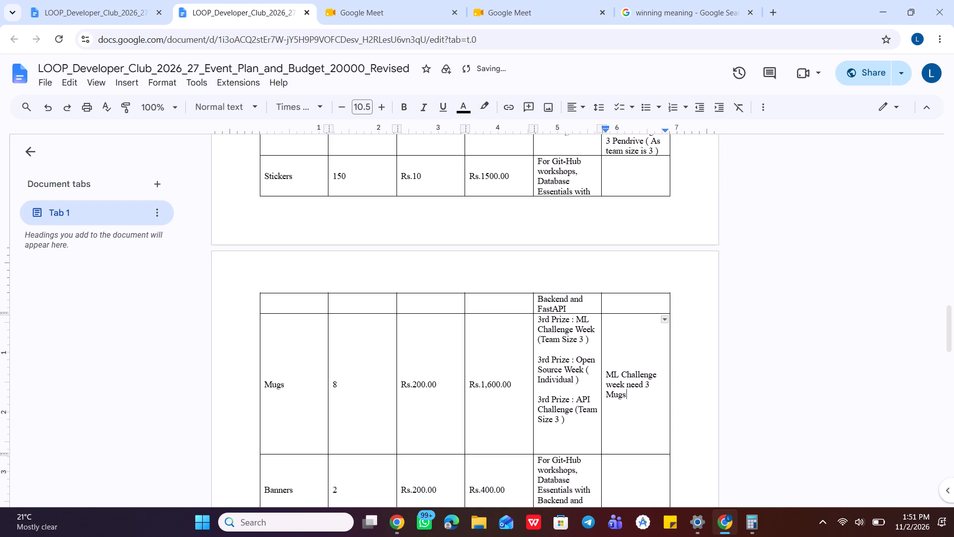
pyautogui.write('as')
pyautogui.press('space')
pyautogui.write('th')
pyautogui.press('3')
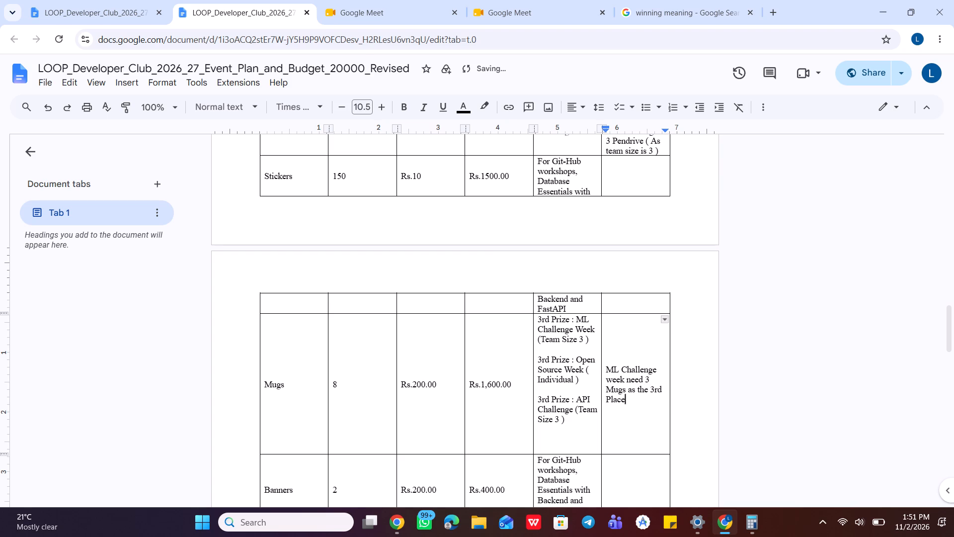
pyautogui.press('BackSpace')
pyautogui.write('d tea')
pyautogui.press('space')
pyautogui.press('BackSpace')
pyautogui.write('m is of size 3')
pyautogui.press('.')
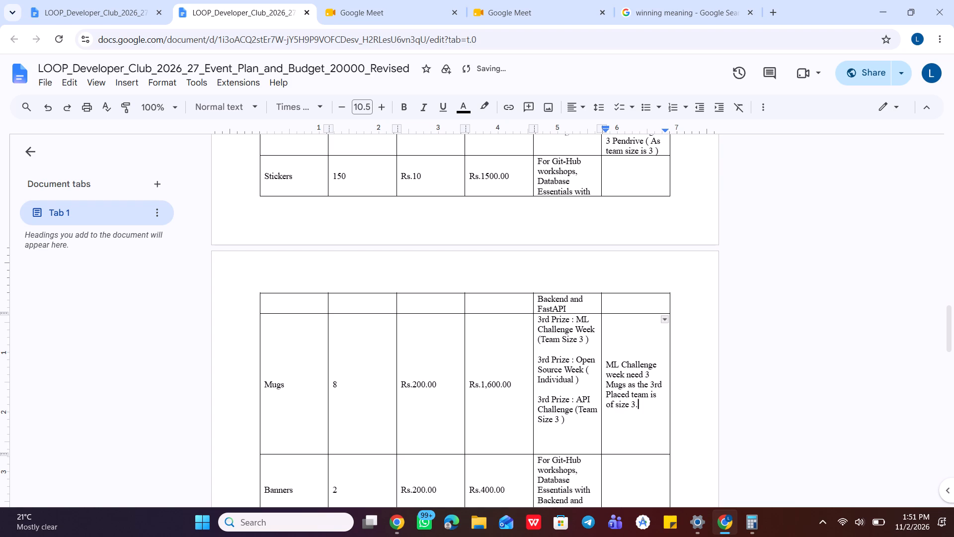
# Add a second paragraph to the Mugs description: "Open Source week is individual competition so need 1 Mug for participant who finishes 3rd".
pyautogui.hotkey('shift', 'Return')
pyautogui.hotkey('shift', 'Return')
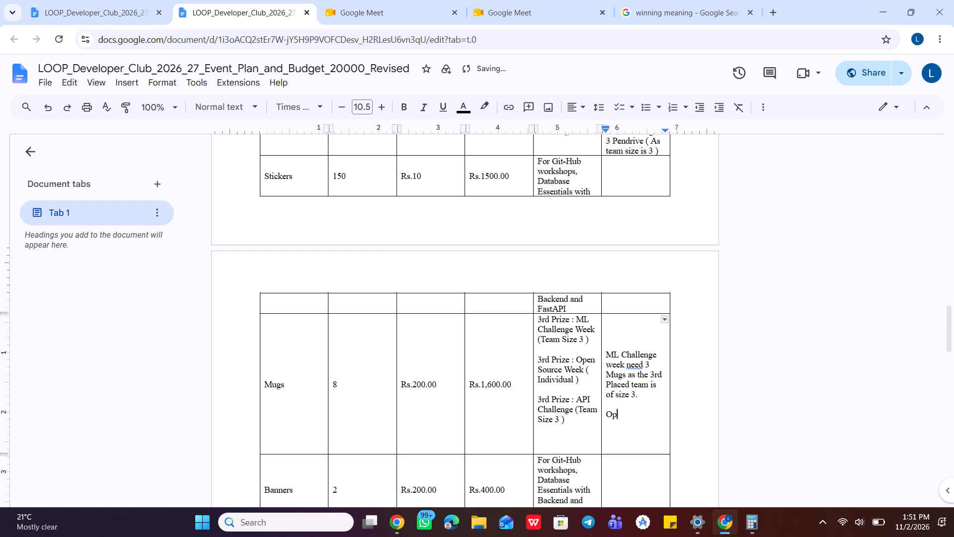
pyautogui.write('ource week is')
pyautogui.press('space')
pyautogui.write('in')
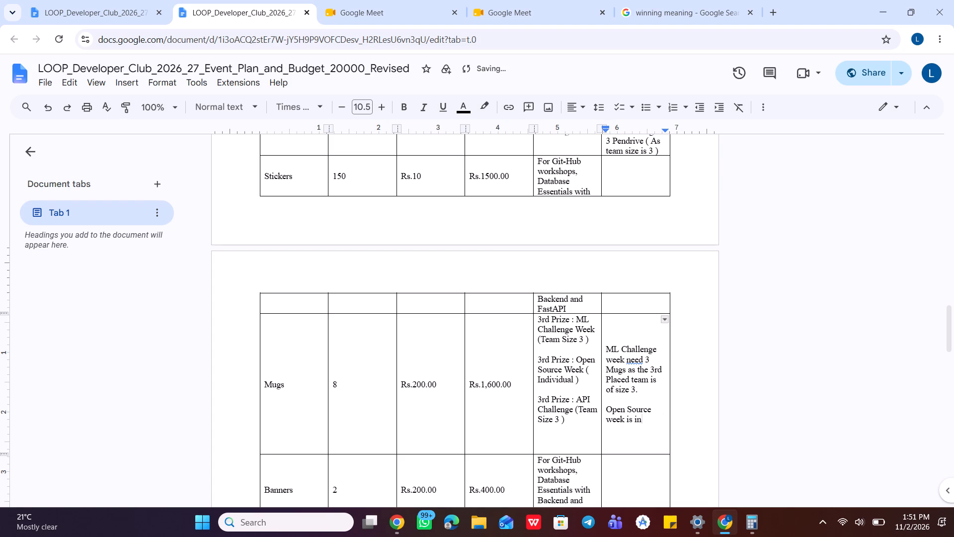
pyautogui.write('divi')
pyautogui.write('dual')
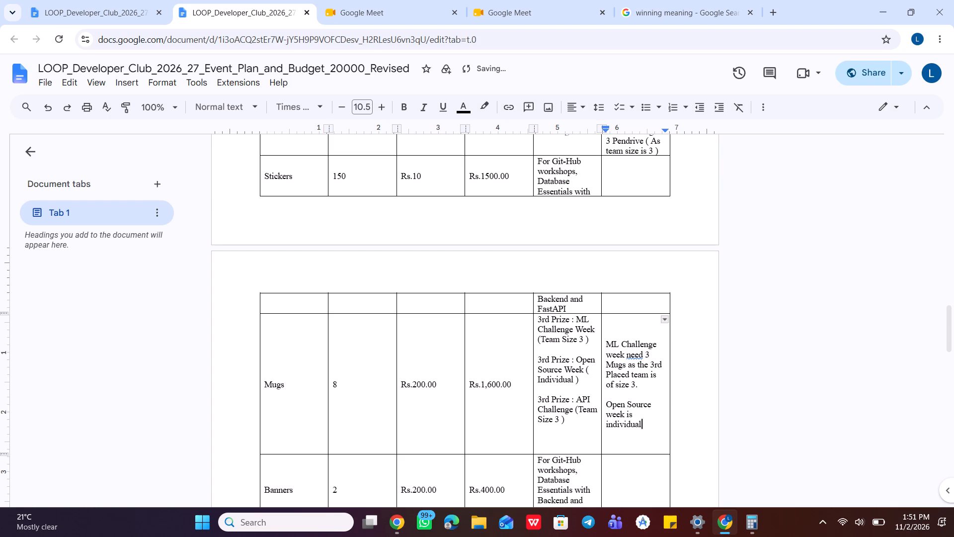
pyautogui.press('space')
pyautogui.write('co')
pyautogui.write('mpetition so need')
pyautogui.press('space')
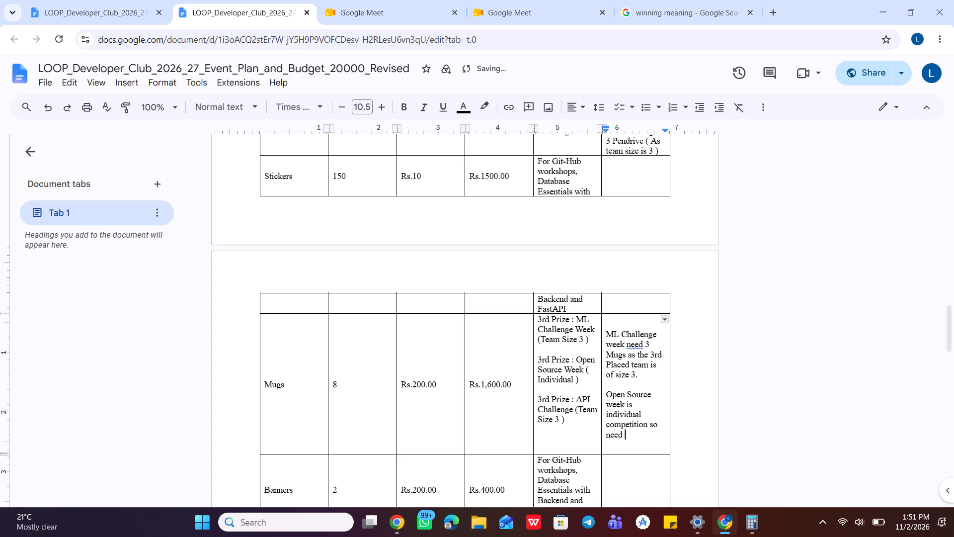
pyautogui.press('1')
pyautogui.press('space')
pyautogui.write('ug')
pyautogui.press('space')
pyautogui.write('for')
pyautogui.press('space')
pyautogui.write('participant')
pyautogui.press('space')
pyautogui.write('who')
pyautogui.press('space')
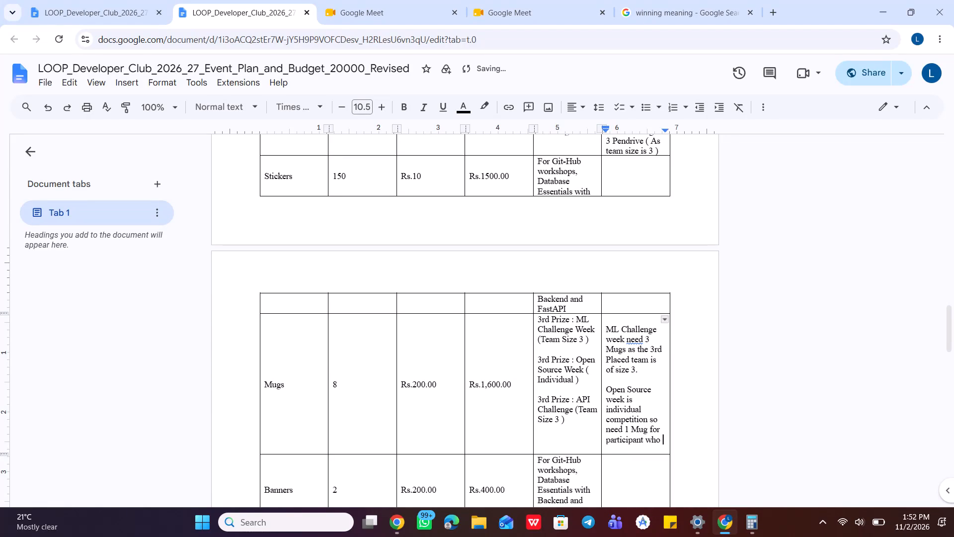
pyautogui.write('finished')
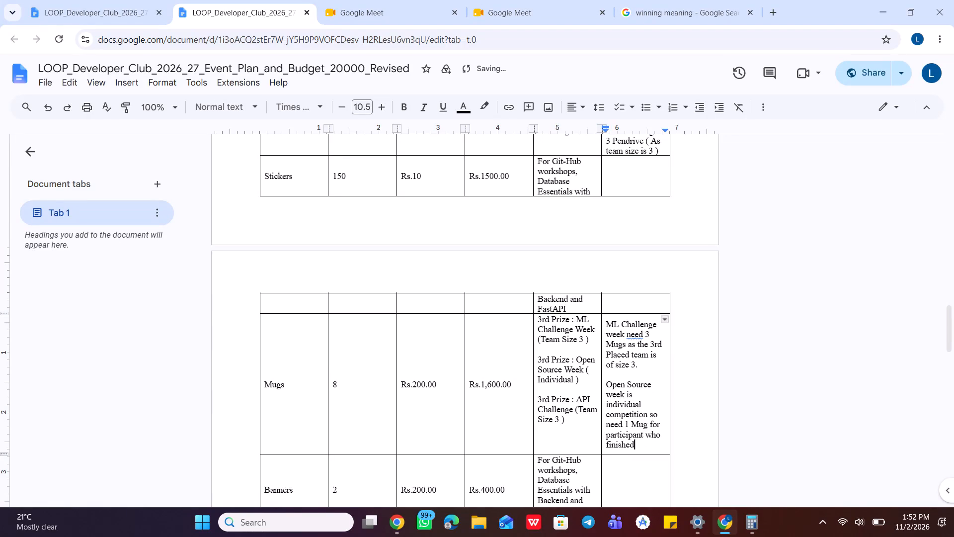
pyautogui.press('BackSpace')
pyautogui.write('s')
pyautogui.press('space')
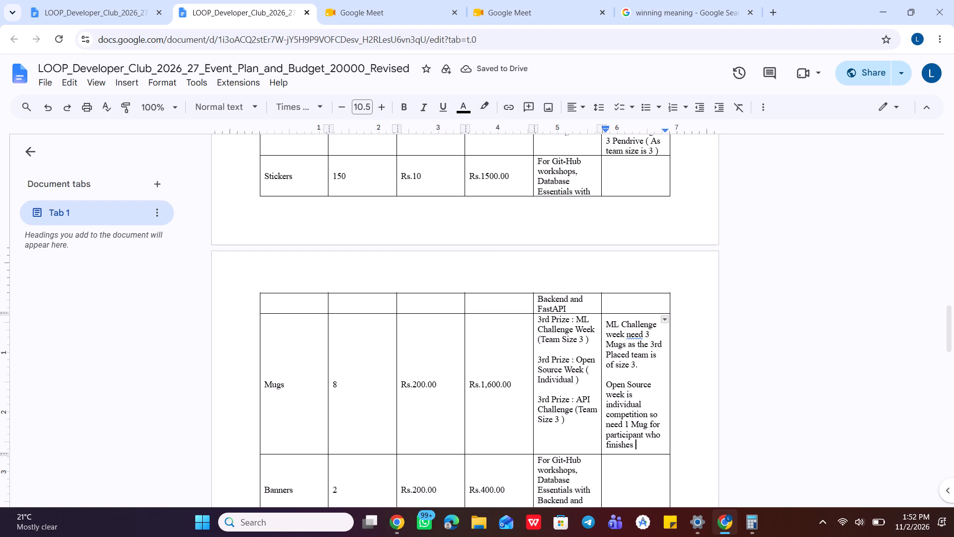
pyautogui.write('3rd')
# Add three line breaks below the Open Source note in the Mugs row's Description cell.
pyautogui.hotkey('shift', 'Return')
pyautogui.hotkey('shift', 'Return')
pyautogui.hotkey('shift', 'Return')
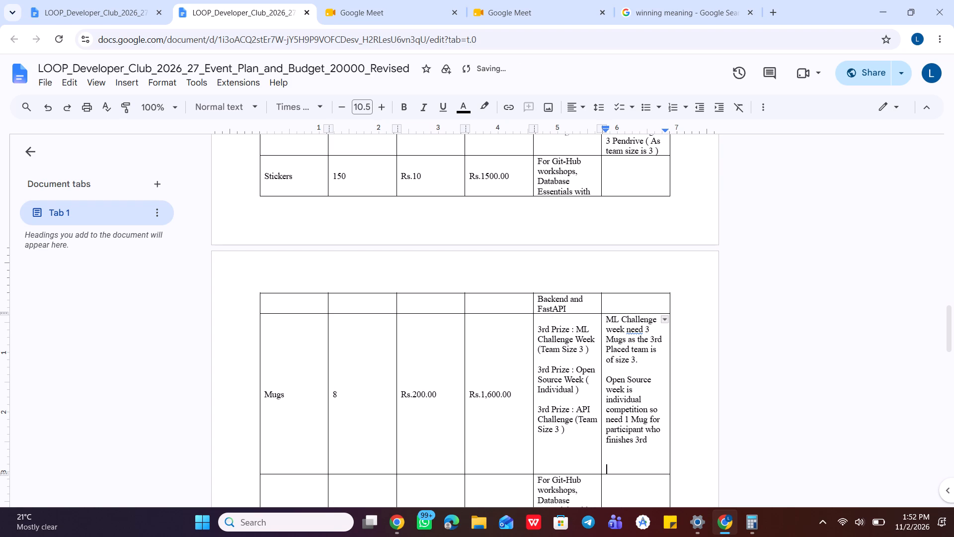
# Review the events, team sizes and descriptions of the other prize items in the budget table, down to the Total row.
pyautogui.scroll(1, 631, 358)
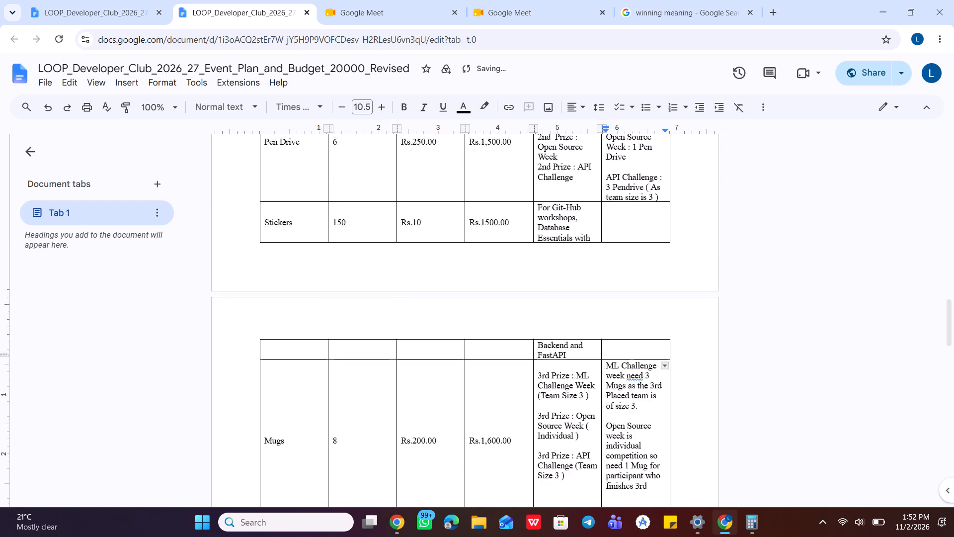
pyautogui.scroll(1, 631, 358)
pyautogui.scroll(-1, 631, 358)
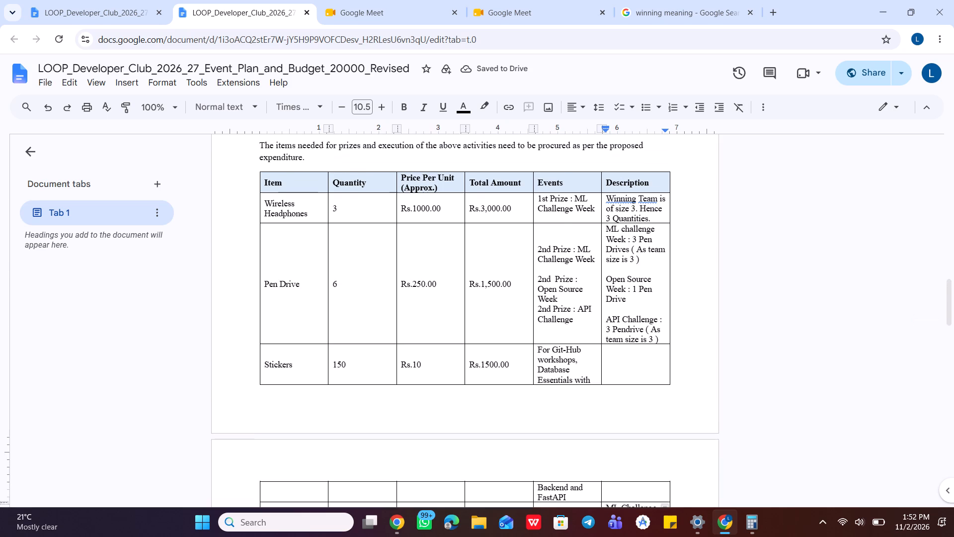
pyautogui.scroll(-5, 631, 358)
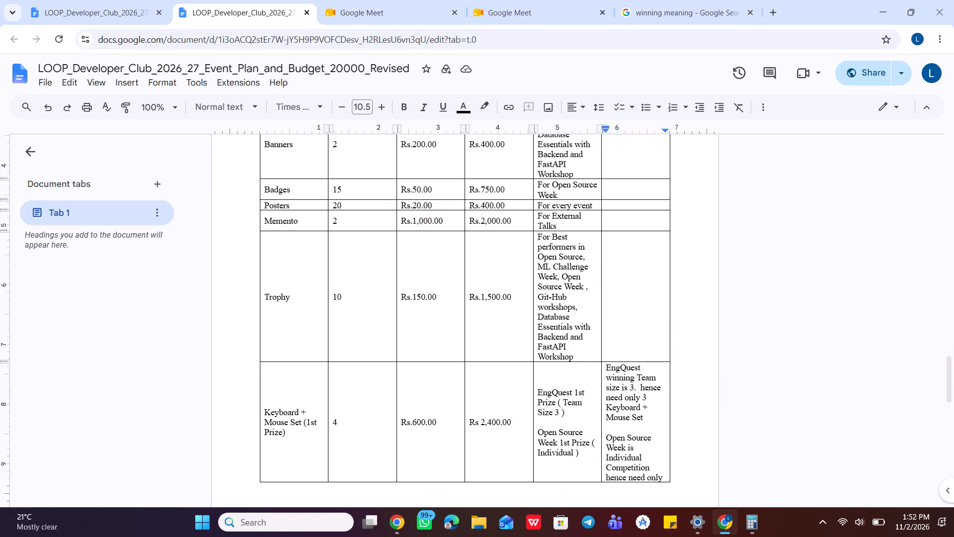
pyautogui.scroll(1, 631, 358)
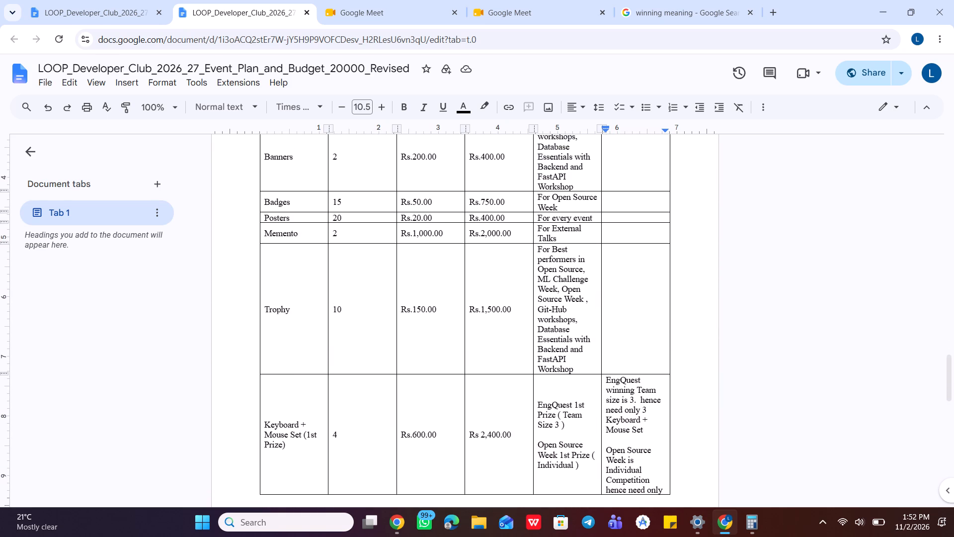
pyautogui.scroll(1, 631, 358)
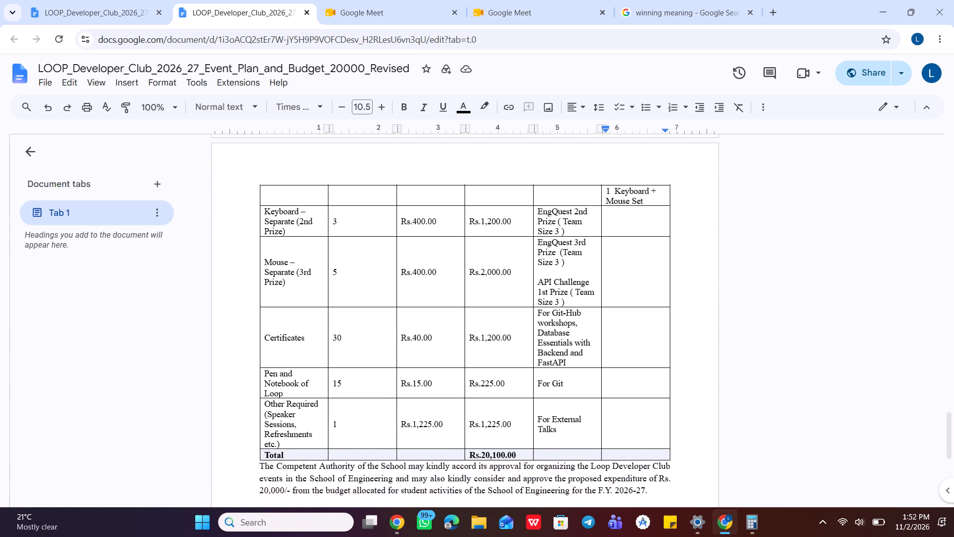
# Compare the Mugs row's events and notes with the Wireless Headphones, Pen Drive and Stickers rows of the budget table.
pyautogui.scroll(1, 631, 358)
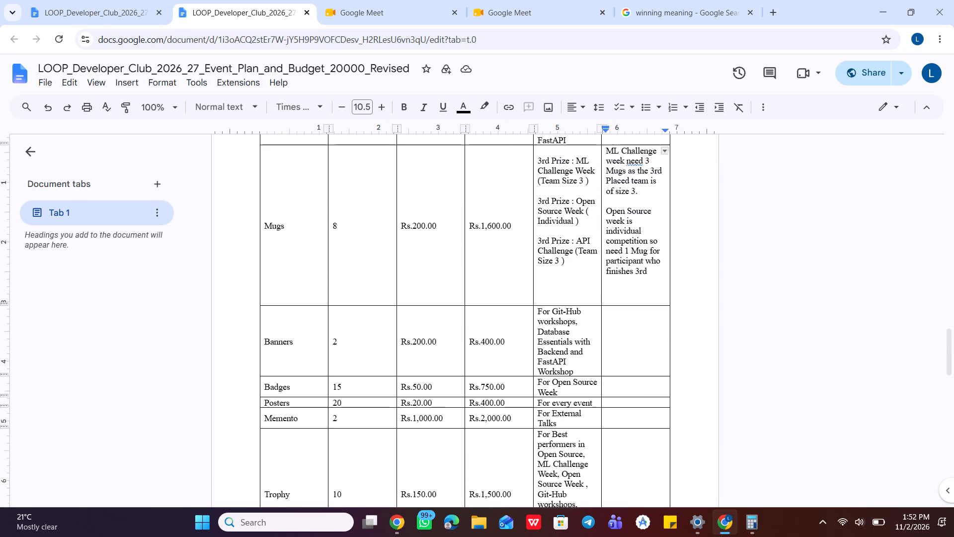
pyautogui.scroll(1, 631, 358)
pyautogui.scroll(-1, 631, 358)
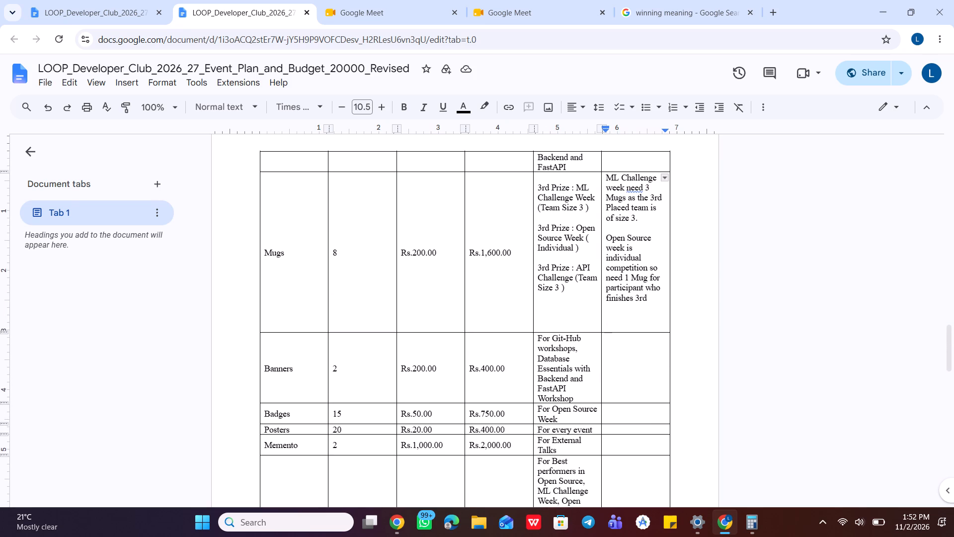
pyautogui.scroll(-1, 631, 358)
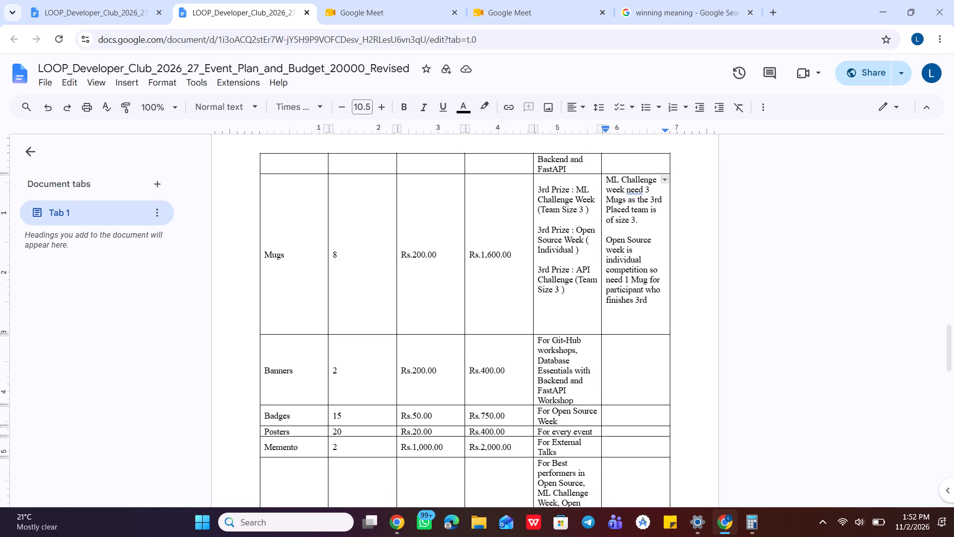
pyautogui.scroll(-1, 631, 358)
pyautogui.scroll(2, 631, 358)
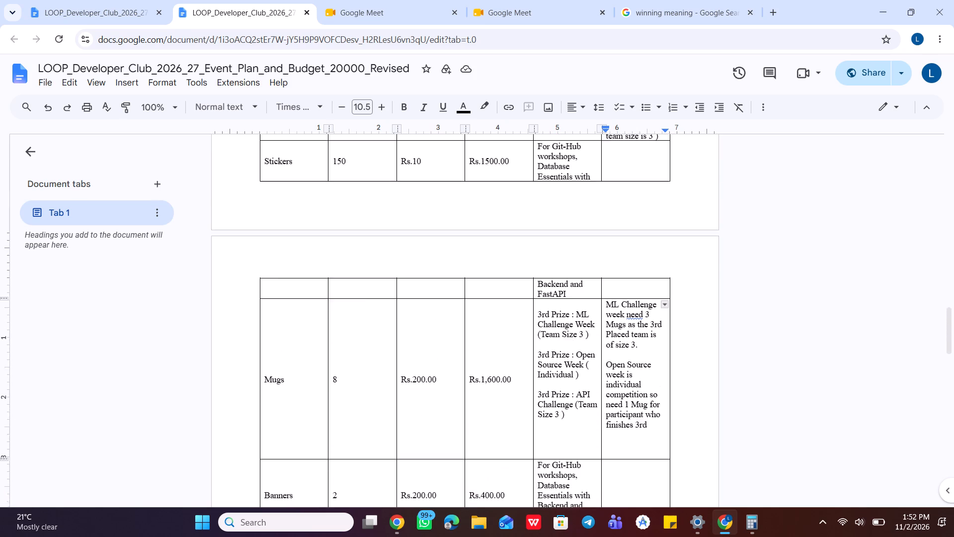
pyautogui.scroll(4, 631, 358)
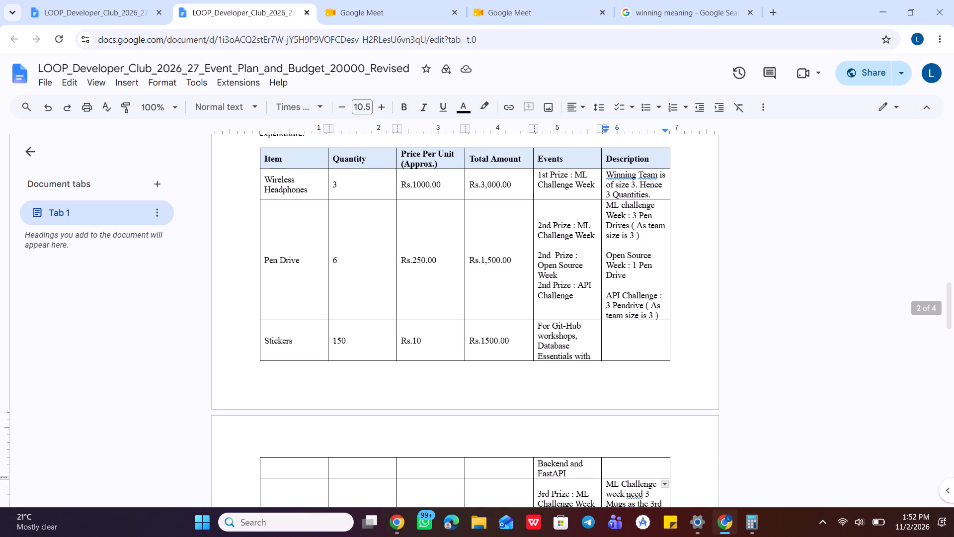
pyautogui.scroll(-2, 631, 358)
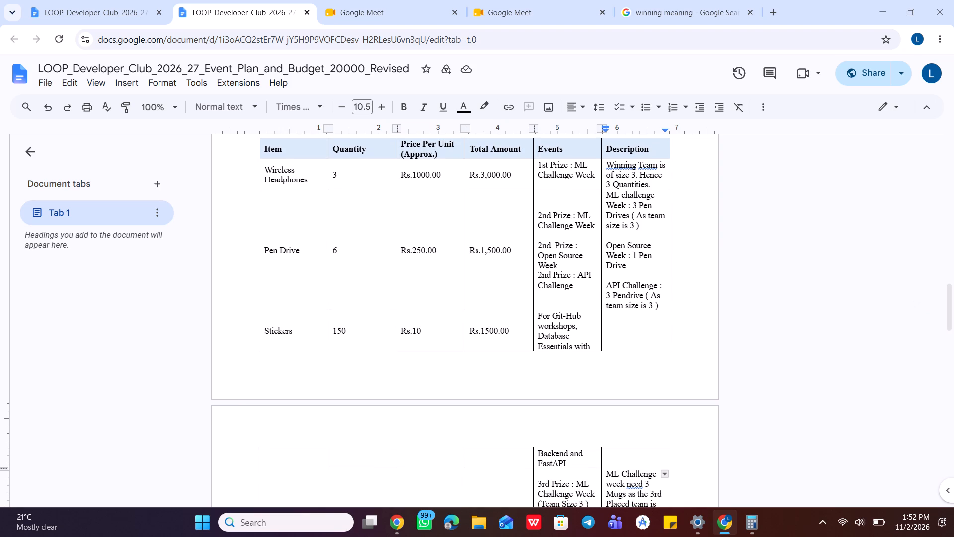
pyautogui.scroll(-3, 631, 358)
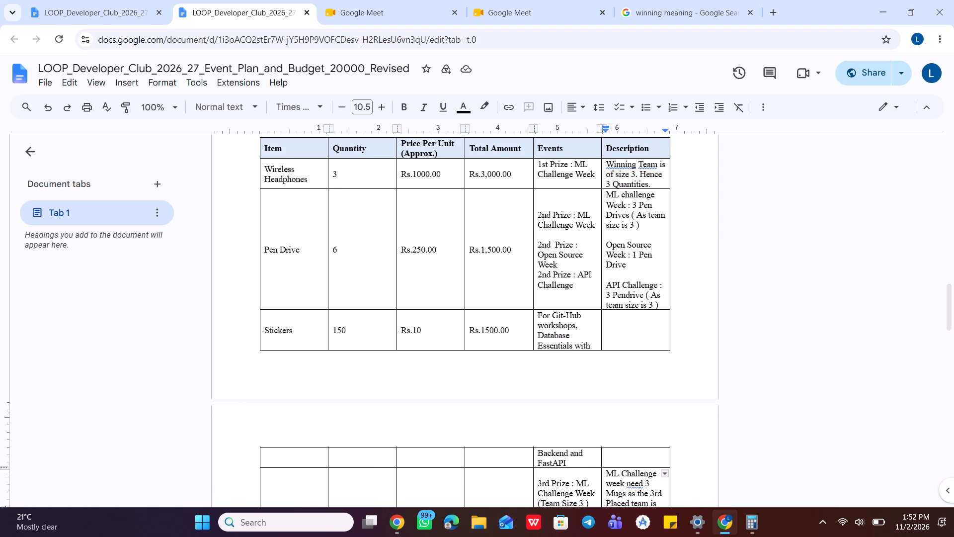
pyautogui.scroll(-3, 631, 358)
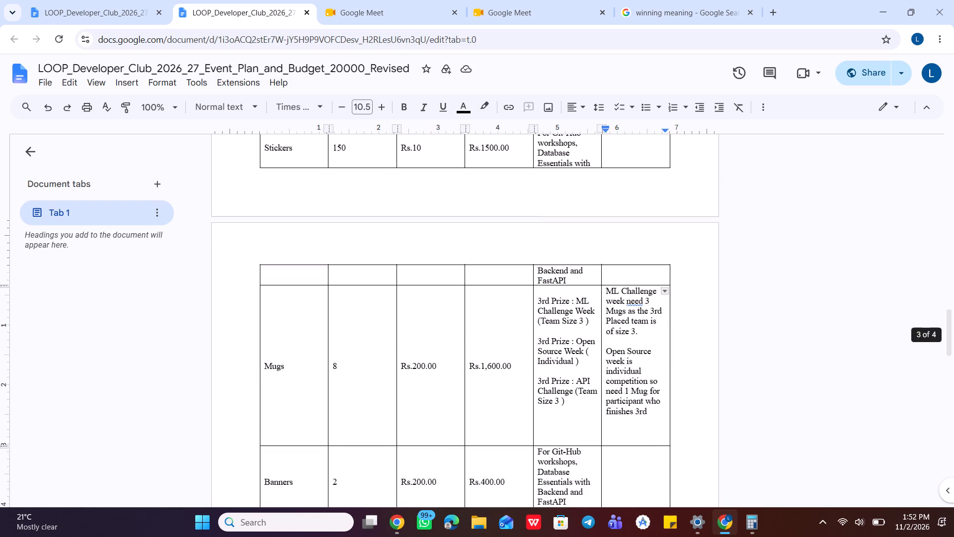
pyautogui.scroll(-1, 631, 358)
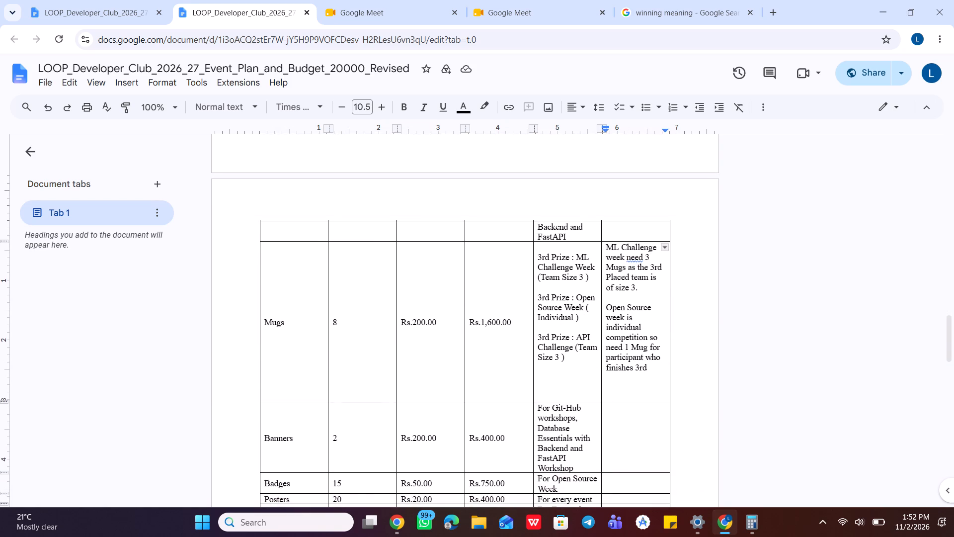
pyautogui.scroll(-7, 631, 358)
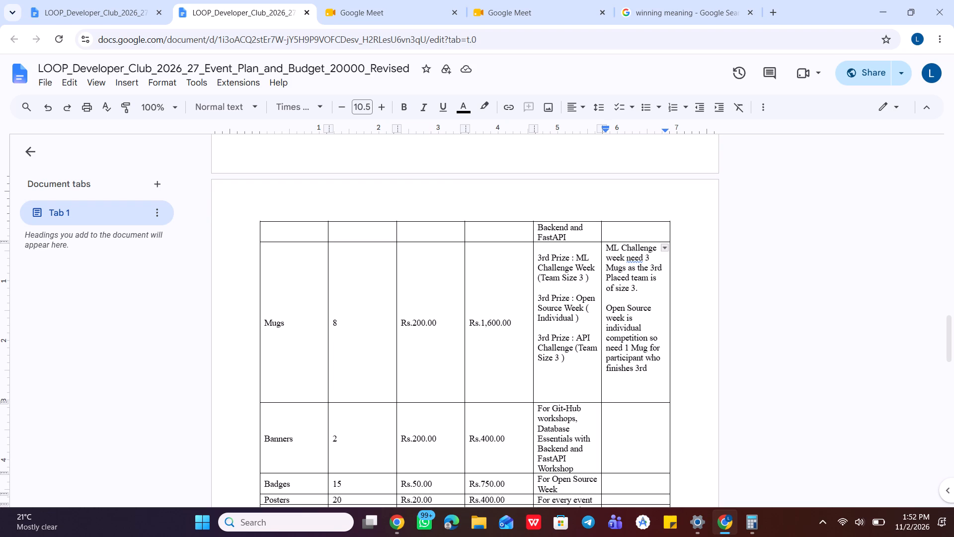
# Start a third paragraph in the Mugs row's Description cell with "API Challenge we need 3 Mugs".
pyautogui.press('a')
pyautogui.press('BackSpace')
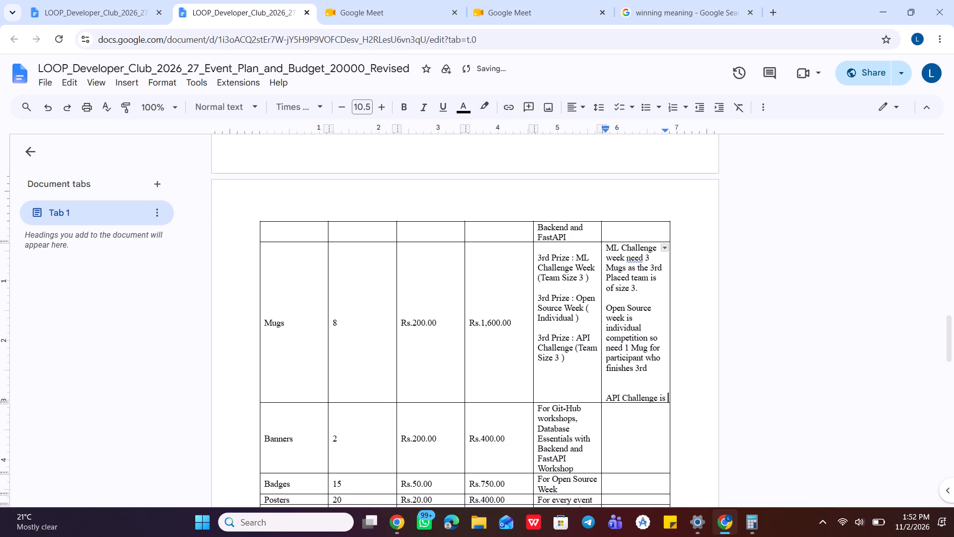
pyautogui.press('o')
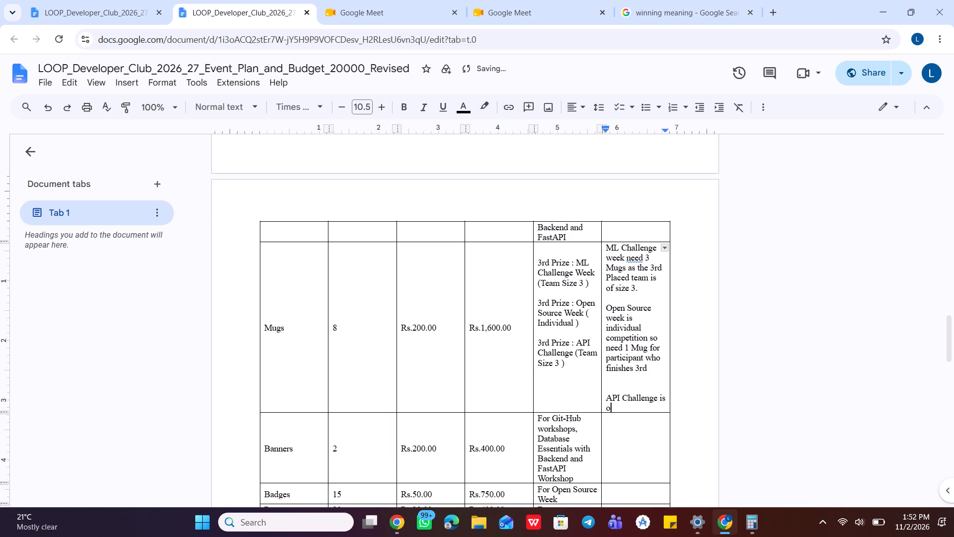
pyautogui.press('f')
pyautogui.press('BackSpace')
pyautogui.press('BackSpace')
pyautogui.press('BackSpace')
pyautogui.press('BackSpace')
pyautogui.press('BackSpace')
pyautogui.write('we need')
pyautogui.press('space')
pyautogui.write('3')
pyautogui.press('space')
pyautogui.write('MU')
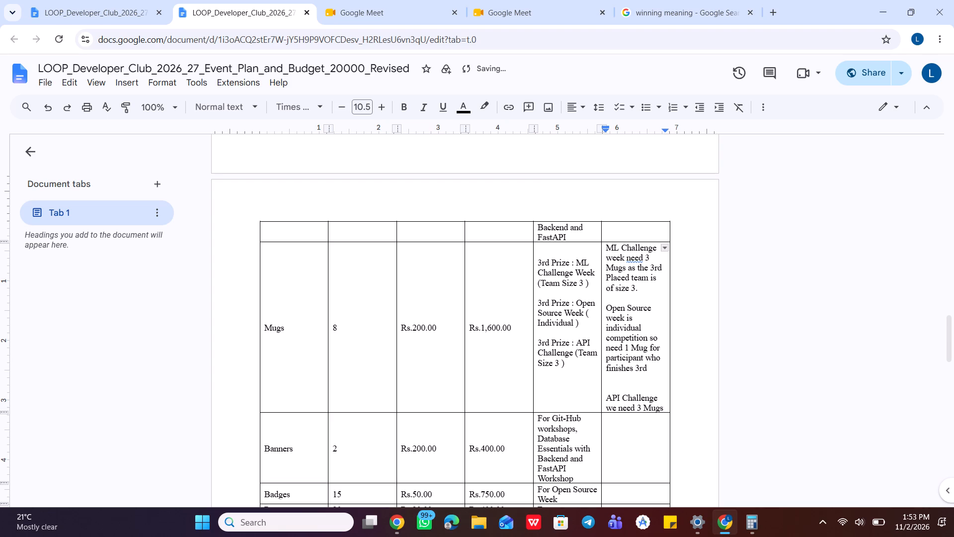
# Complete the API Challenge note in the Mugs description with ", as team which will be finishing 3rd is of size 3.".
pyautogui.write(', as it i')
pyautogui.press('BackSpace')
pyautogui.press('BackSpace')
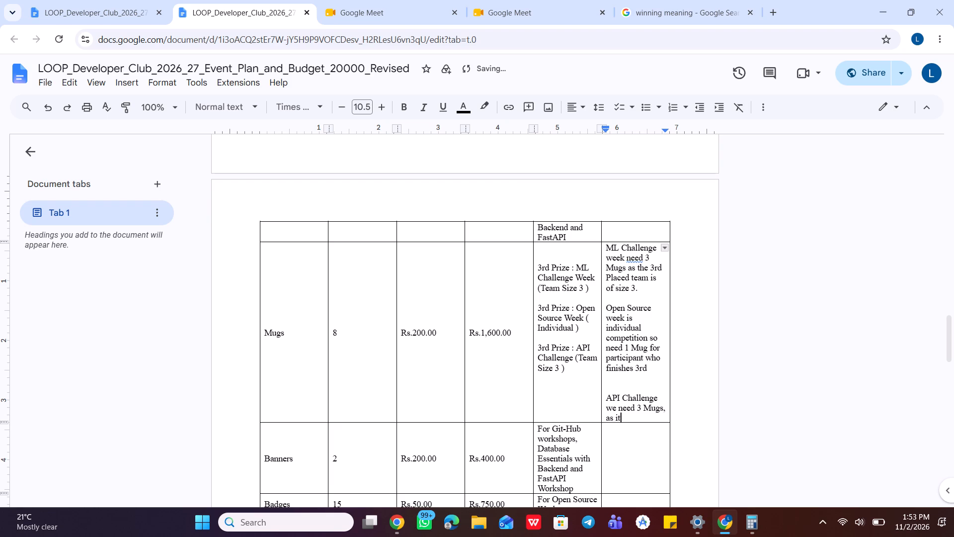
pyautogui.press('BackSpace')
pyautogui.press('BackSpace')
pyautogui.write('team which will be finis')
pyautogui.write('hn')
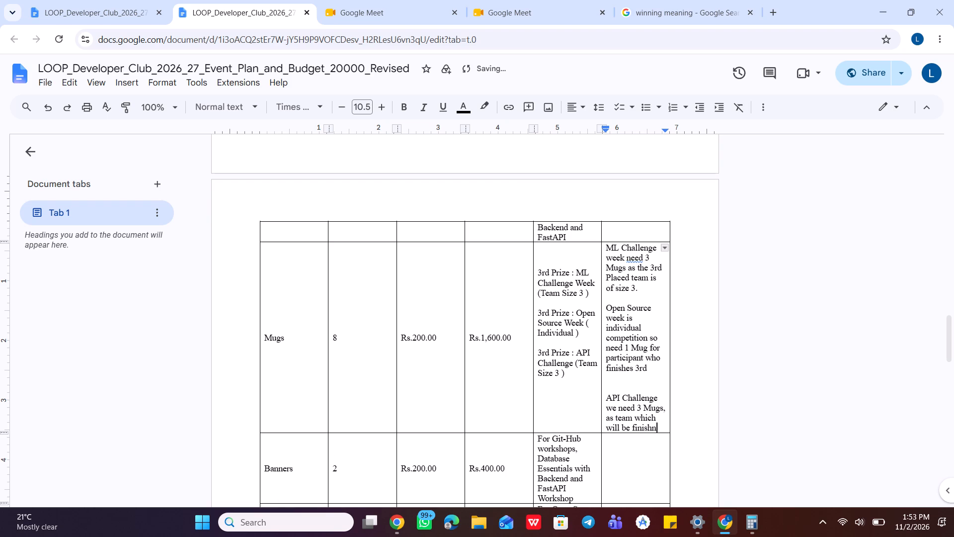
pyautogui.press('BackSpace')
pyautogui.write('ing')
pyautogui.press('space')
pyautogui.write('3rd')
pyautogui.press('space')
pyautogui.write('is of size')
pyautogui.press('space')
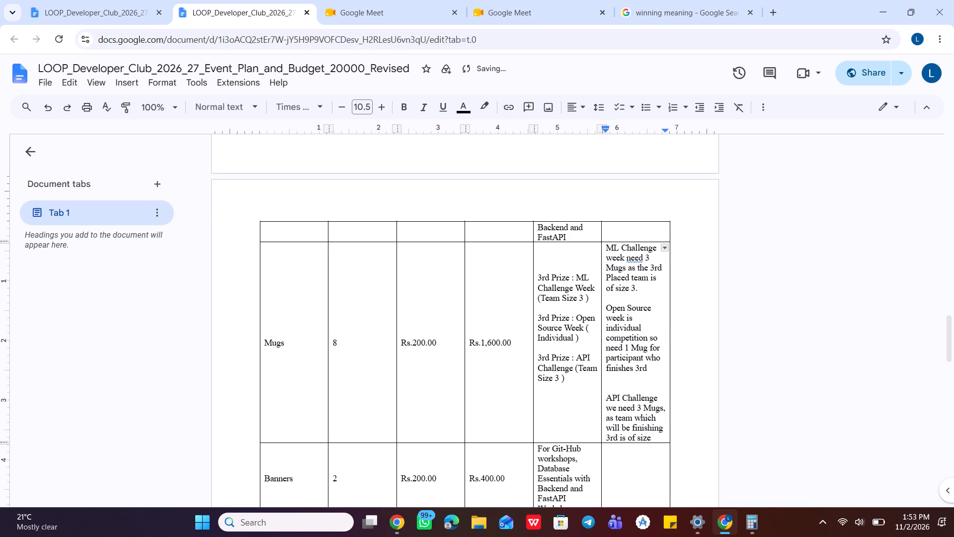
pyautogui.press('3')
pyautogui.press('.')
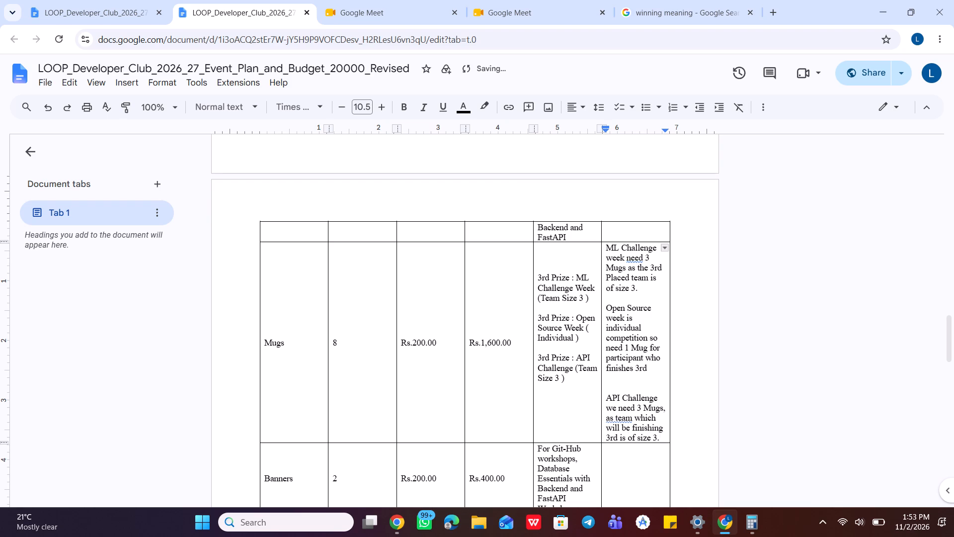
# Set the Mugs row's quantity to 7.
pyautogui.click(625, 327)
pyautogui.click(605, 362)
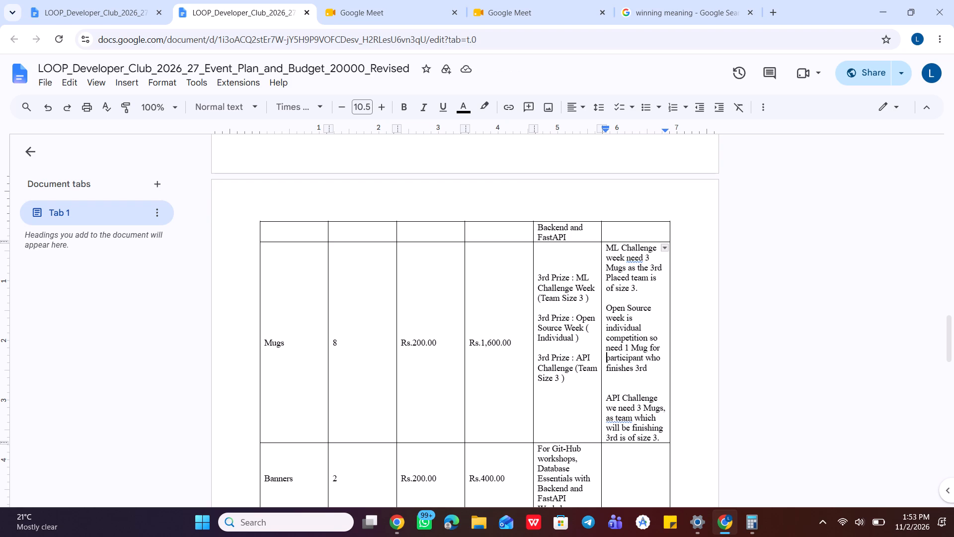
pyautogui.click(565, 301)
pyautogui.click(331, 467)
pyautogui.press('Up')
pyautogui.press('Right')
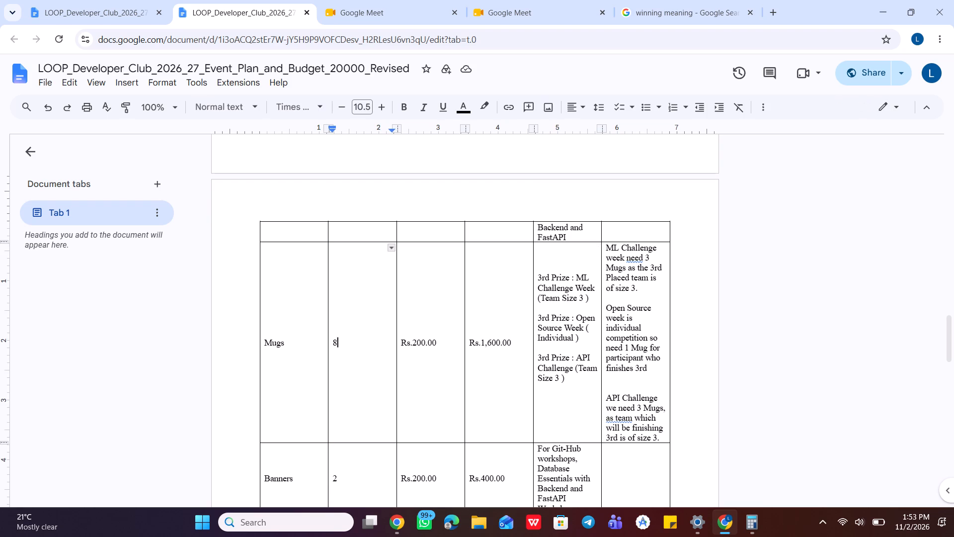
pyautogui.press('BackSpace')
pyautogui.press('7')
pyautogui.click(337, 536)
pyautogui.click(441, 420)
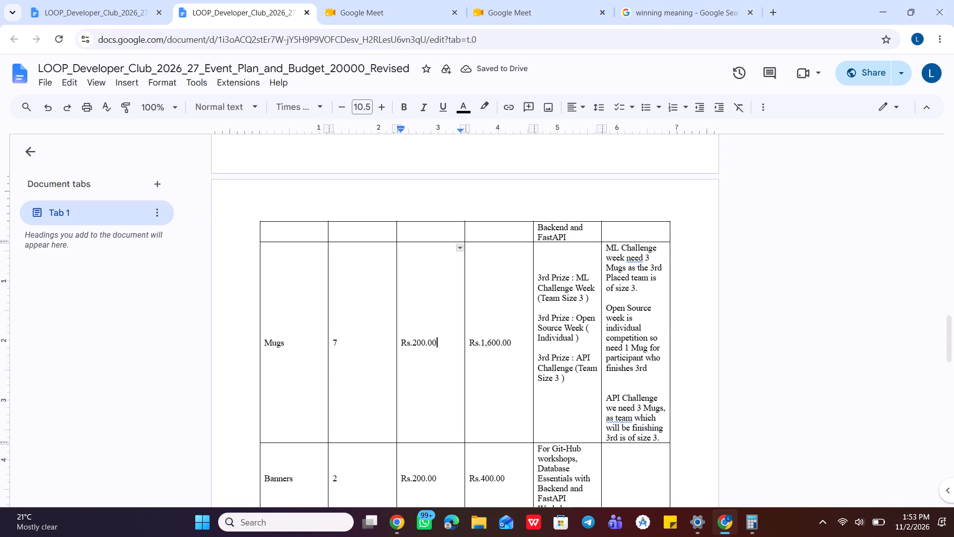
# Extend the Trophy row's events list with a comma after the final "Workshop".
pyautogui.scroll(-3, 441, 420)
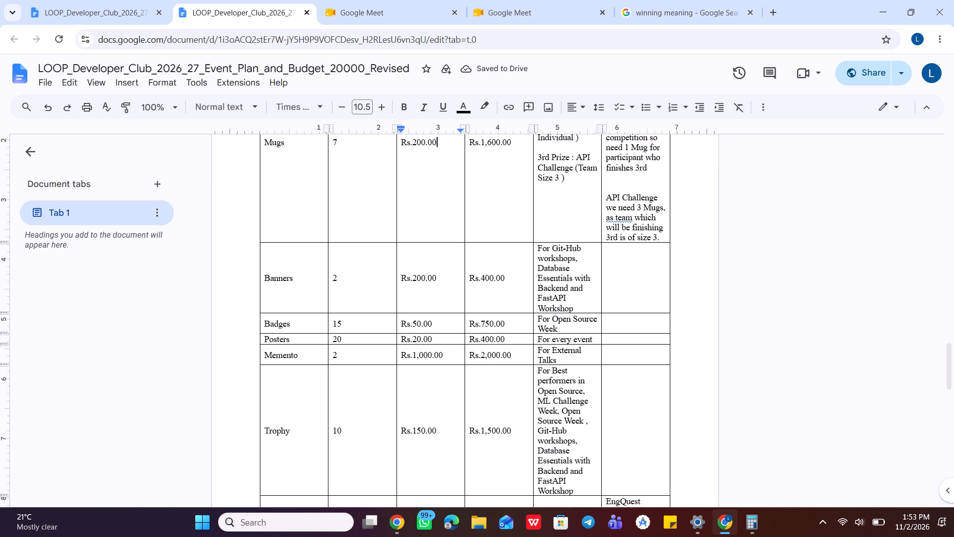
pyautogui.scroll(-1, 441, 420)
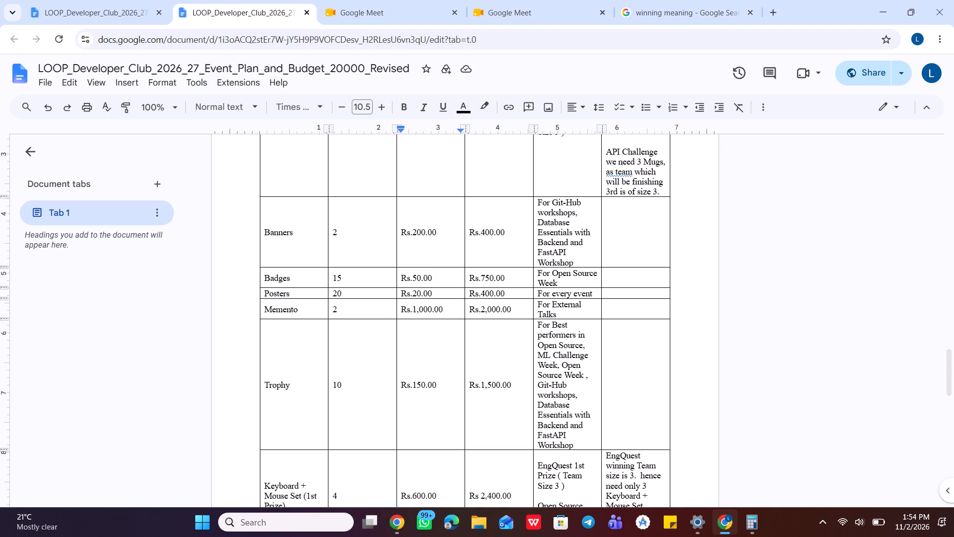
pyautogui.click(589, 337)
pyautogui.click(588, 358)
pyautogui.click(584, 370)
pyautogui.click(570, 388)
pyautogui.click(587, 403)
pyautogui.click(583, 465)
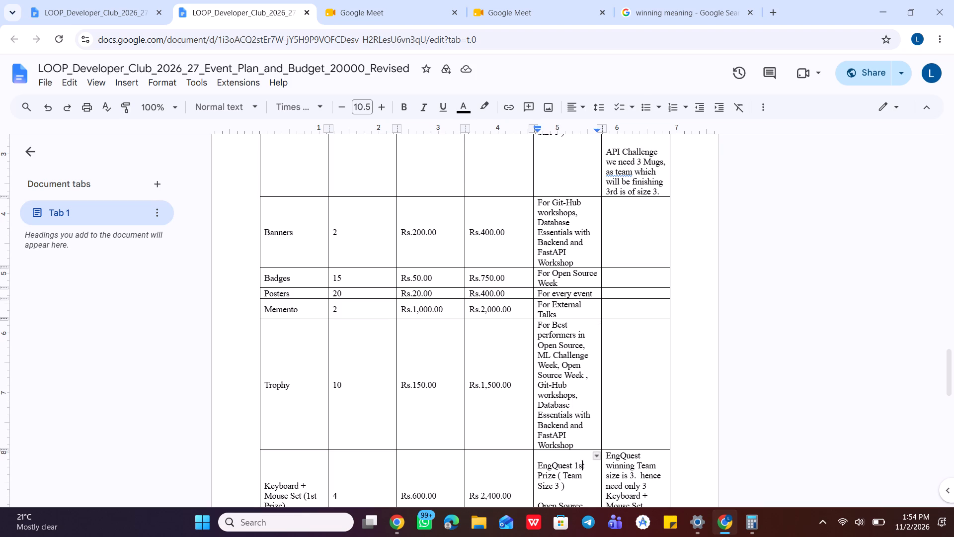
pyautogui.click(573, 452)
pyautogui.click(580, 447)
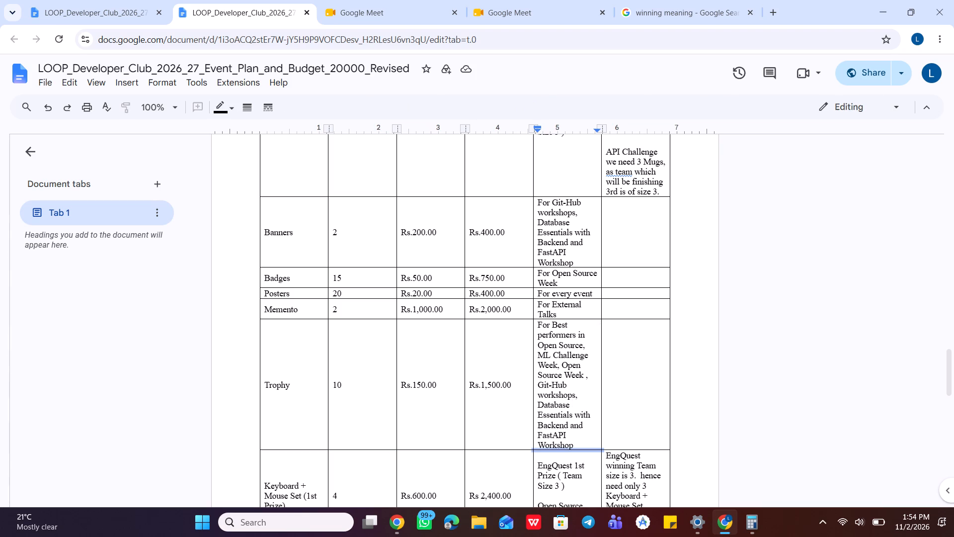
pyautogui.click(579, 443)
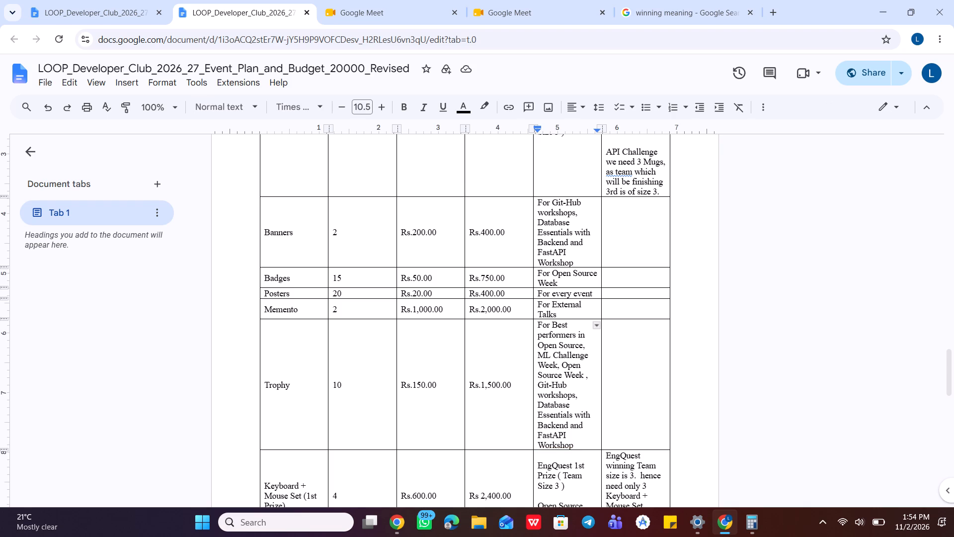
# Add a comma after the final "Workshop" in the Trophy row's Events cell.
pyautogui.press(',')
# Review the items table's Wireless Headphones, Pen Drive, Stickers and Mugs rows, comparing the prize events, quantities and descriptions.
pyautogui.scroll(4, 579, 443)
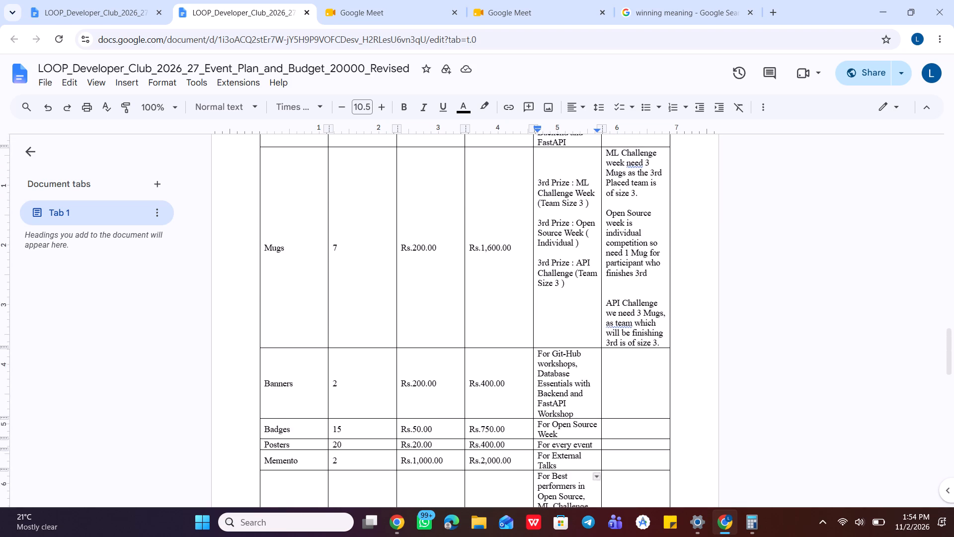
pyautogui.scroll(4, 579, 443)
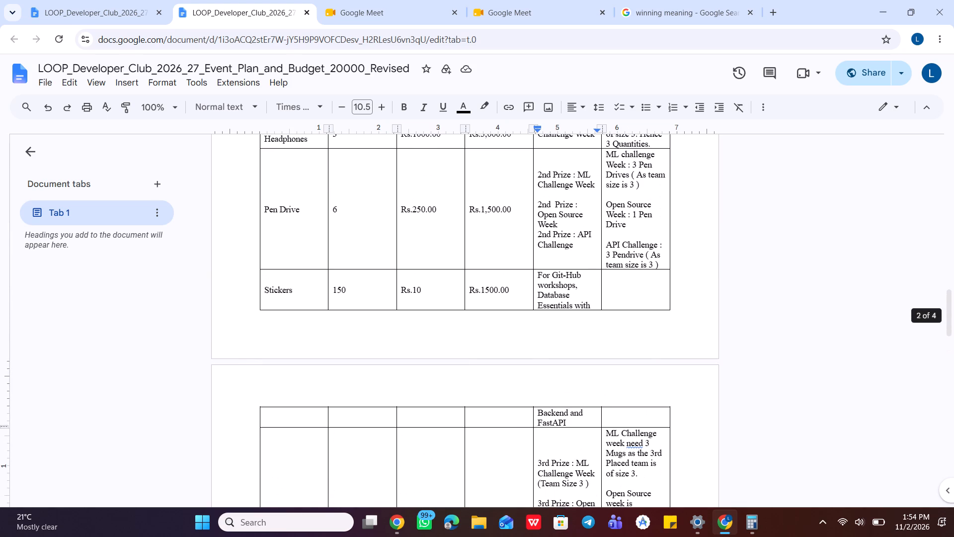
pyautogui.scroll(1, 579, 443)
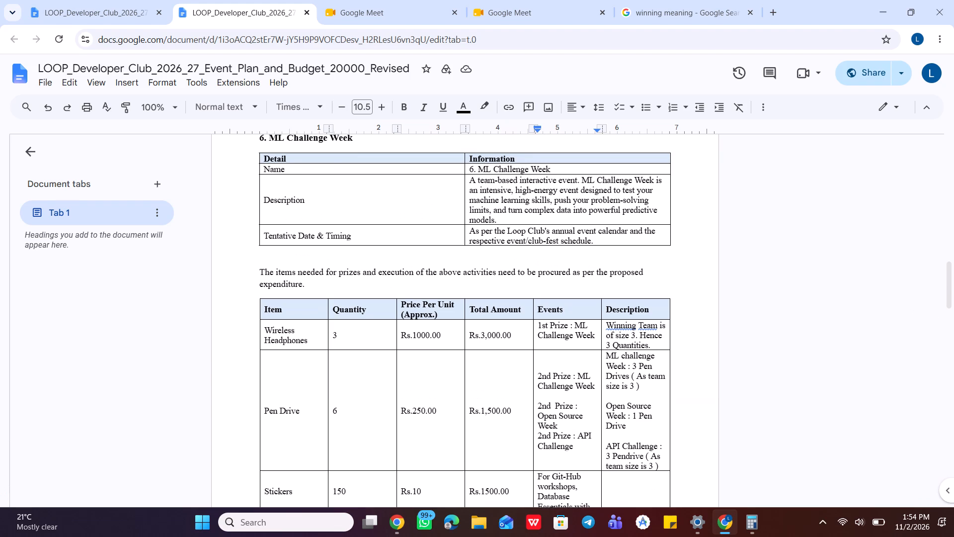
pyautogui.click(579, 443)
pyautogui.scroll(-3, 545, 385)
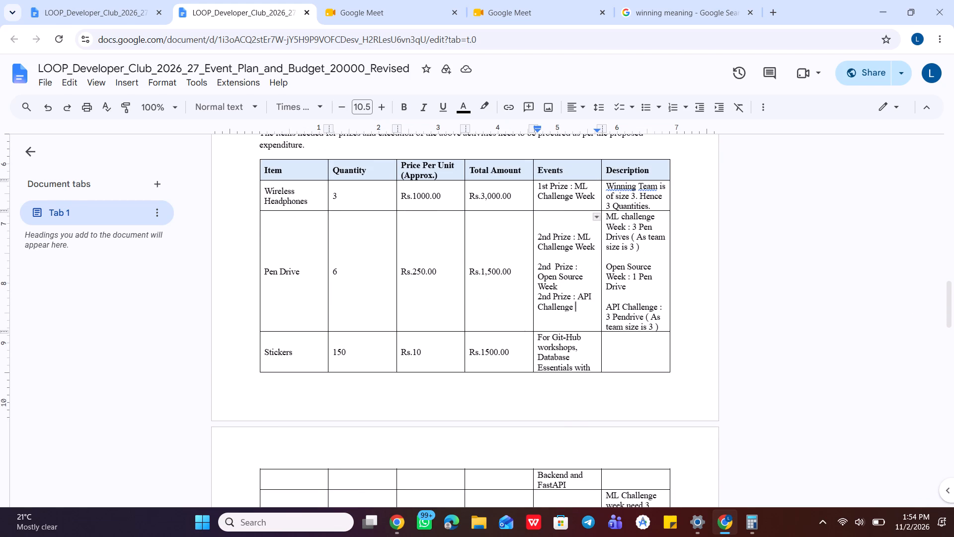
pyautogui.scroll(-2, 545, 385)
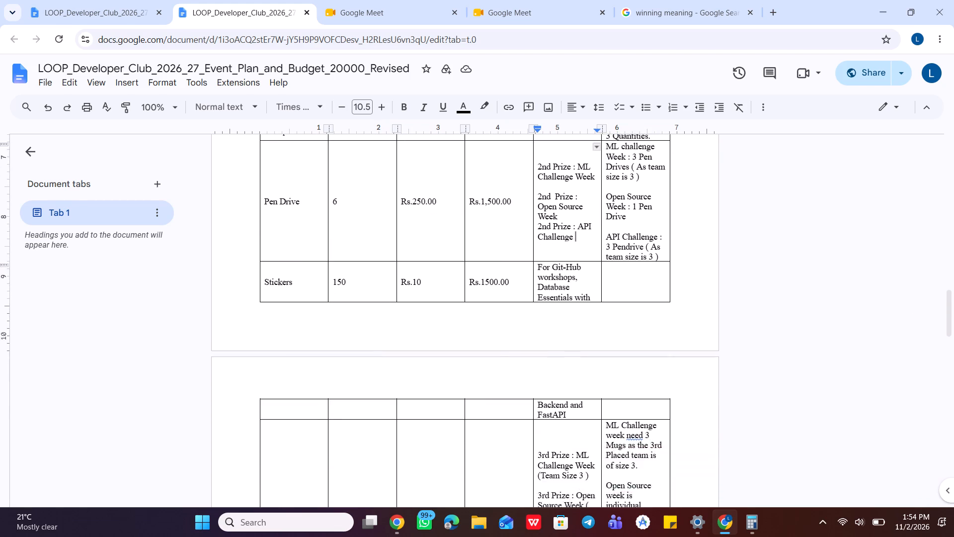
pyautogui.scroll(-2, 545, 385)
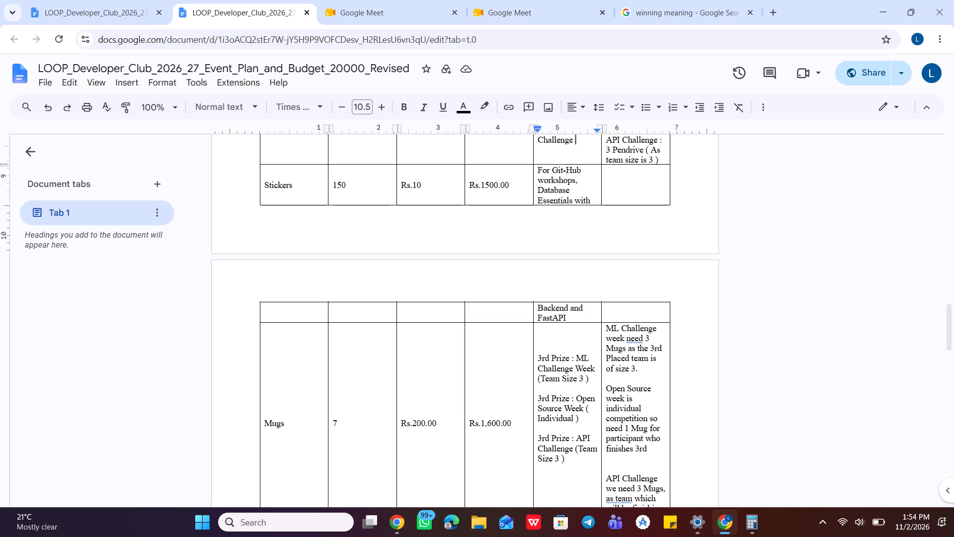
pyautogui.scroll(-2, 545, 385)
pyautogui.scroll(1, 545, 385)
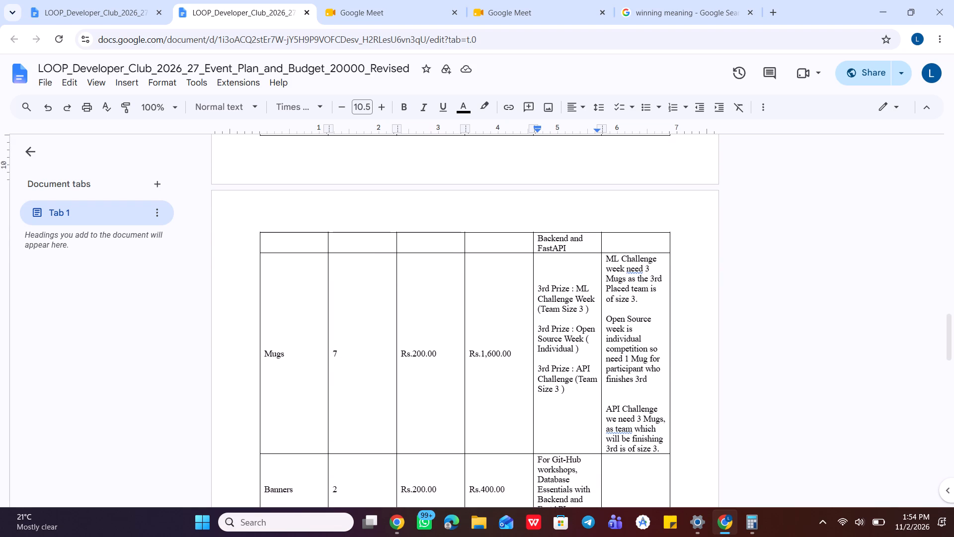
pyautogui.scroll(7, 545, 385)
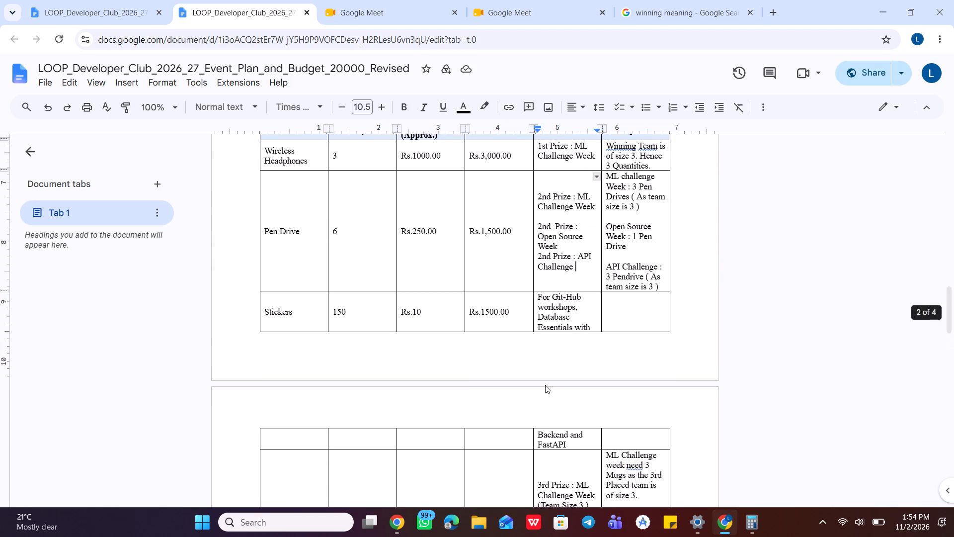
pyautogui.scroll(1, 545, 385)
pyautogui.scroll(-2, 545, 385)
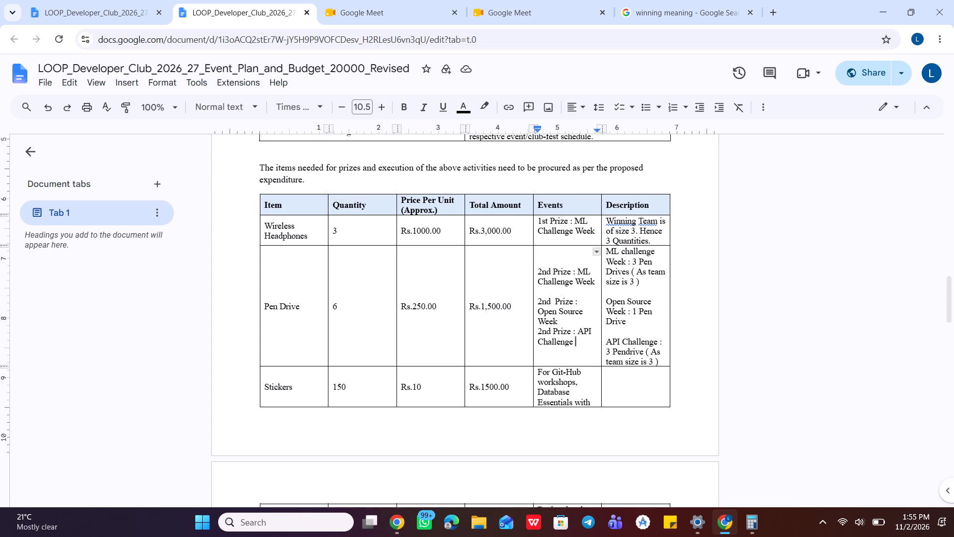
pyautogui.scroll(-1, 545, 385)
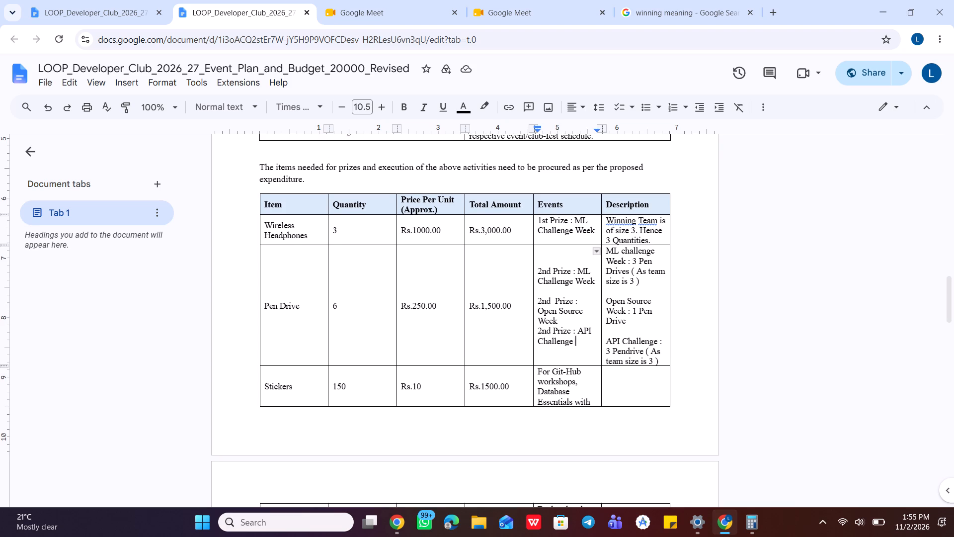
pyautogui.scroll(-4, 545, 385)
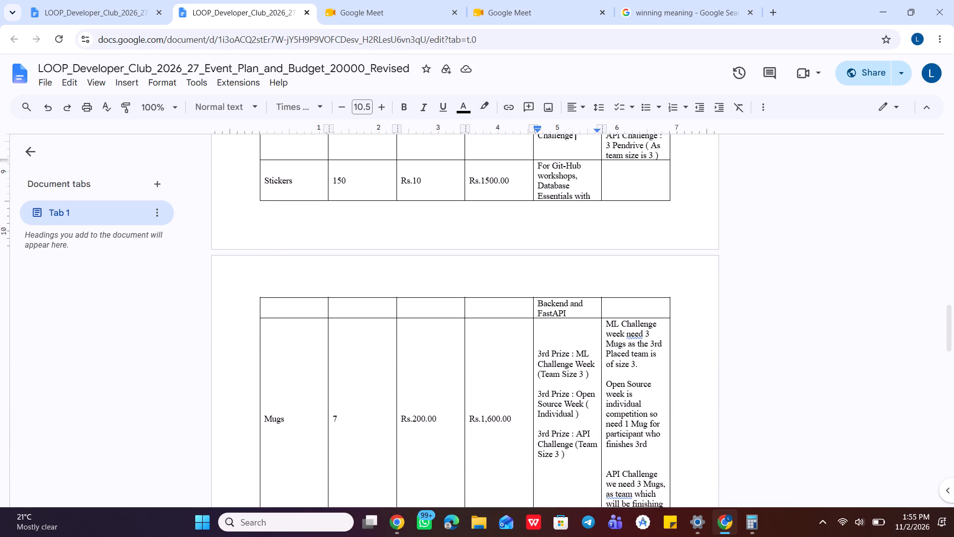
pyautogui.scroll(2, 545, 385)
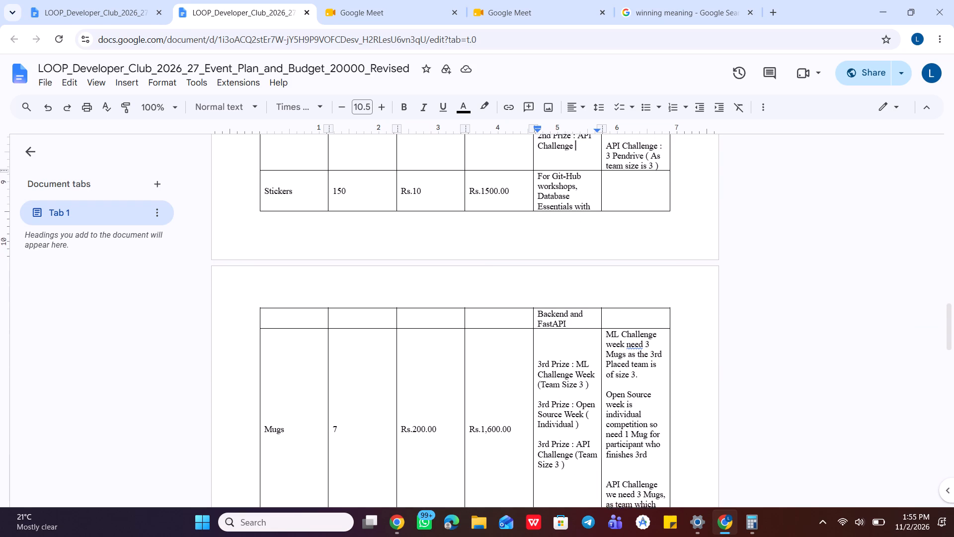
pyautogui.scroll(4, 545, 385)
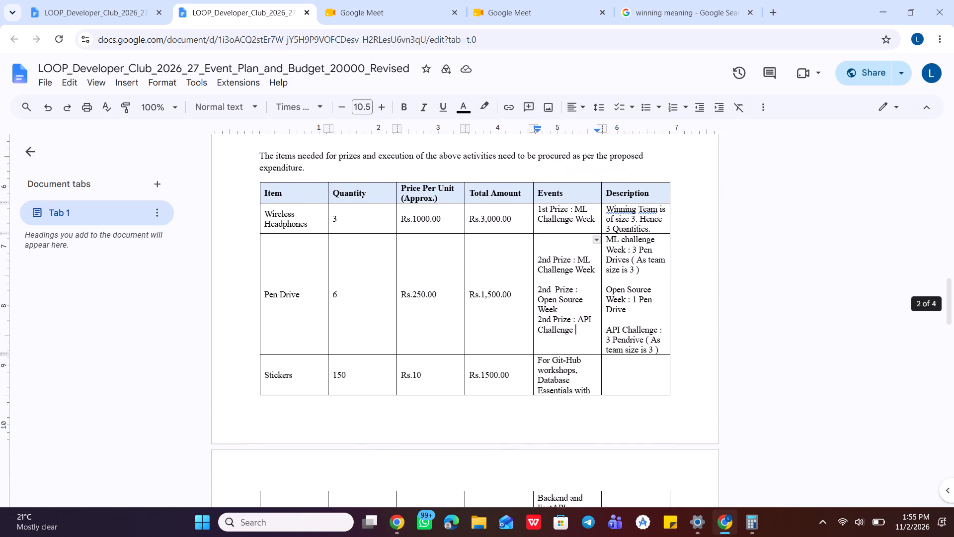
pyautogui.scroll(4, 545, 385)
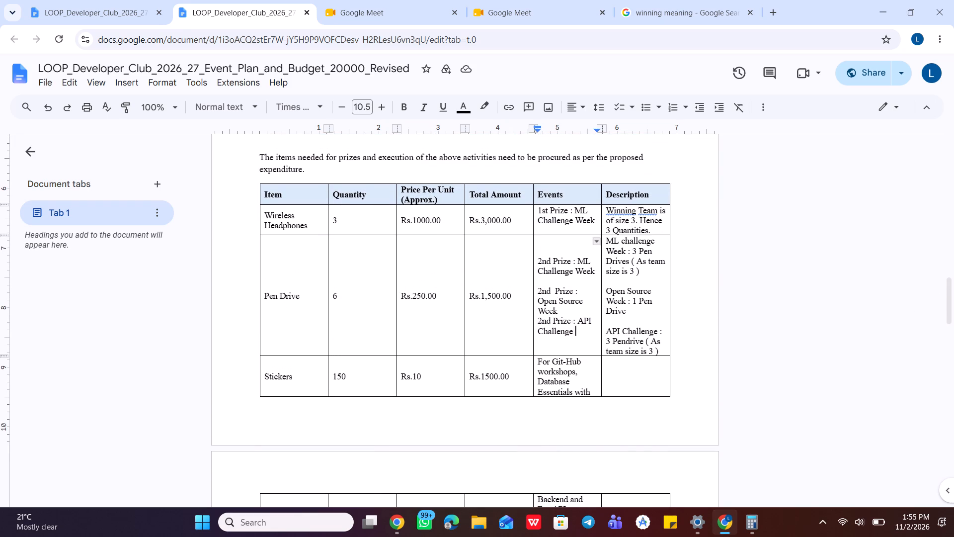
pyautogui.scroll(3, 545, 385)
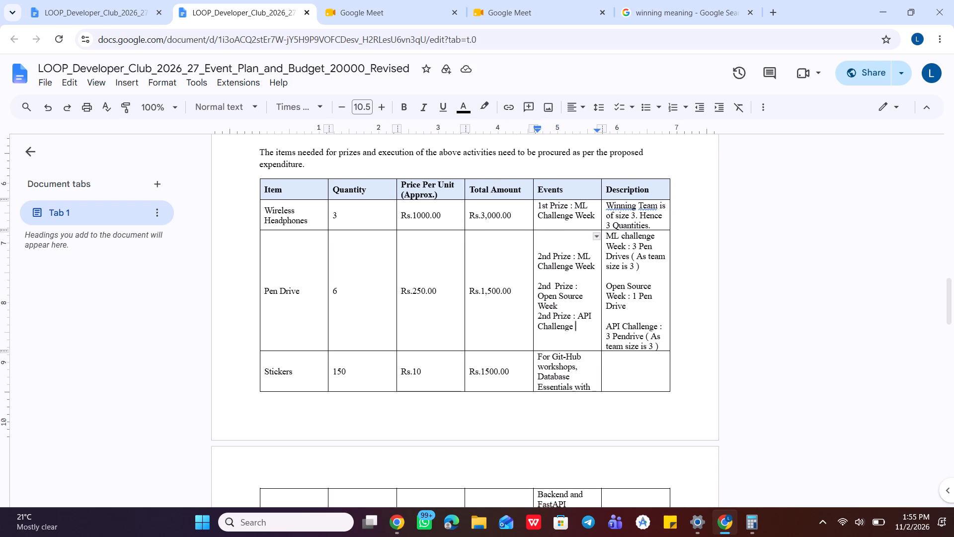
# Extend the Open Source Week note in the Pen Drive row's Description cell with "for participant" after "1 Pen Drive".
pyautogui.click(628, 302)
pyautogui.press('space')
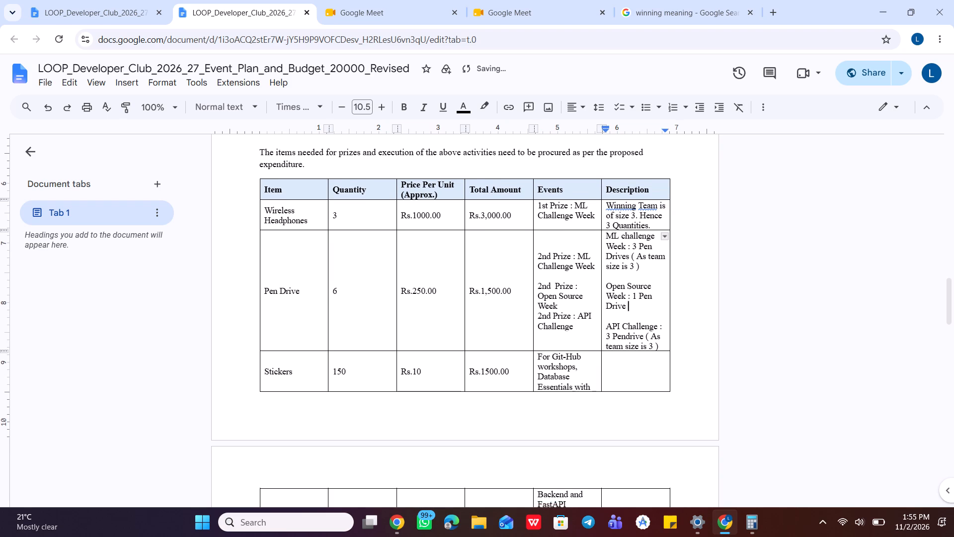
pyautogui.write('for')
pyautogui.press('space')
# Complete the Open Source Week note in the Pen Drive row's Description cell with "participant finishing 2nd".
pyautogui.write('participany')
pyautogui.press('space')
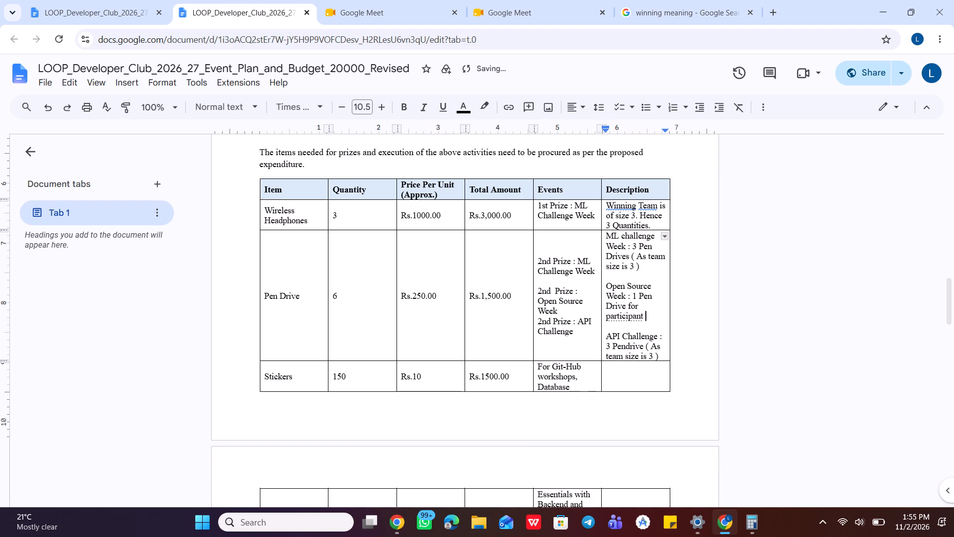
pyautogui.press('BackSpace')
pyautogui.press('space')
pyautogui.write('finish')
pyautogui.press('BackSpace')
pyautogui.write('hing')
pyautogui.press('space')
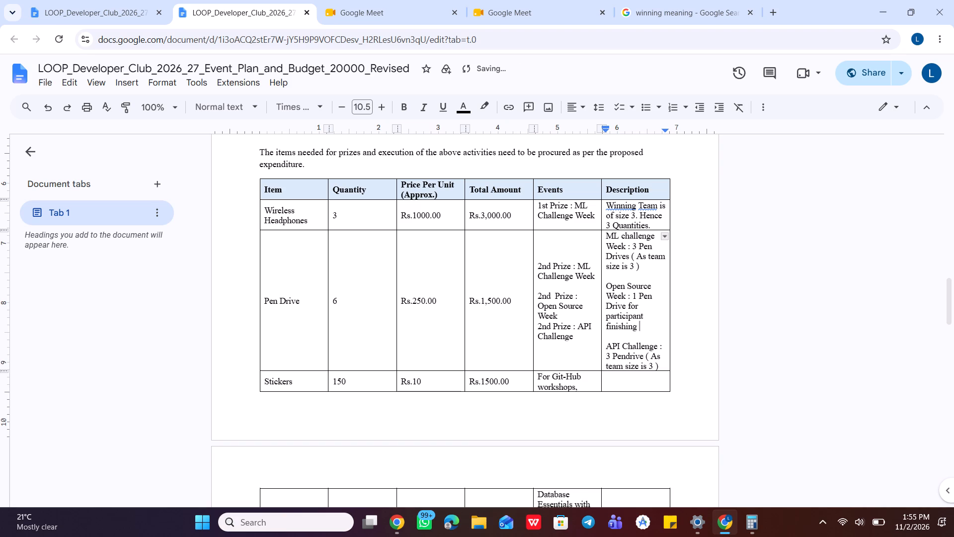
pyautogui.press('2')
pyautogui.write('nd')
pyautogui.press('space')
# Examine the events and descriptions of the budget table rows from Stickers through Mouse – Separate.
pyautogui.scroll(-1, 578, 370)
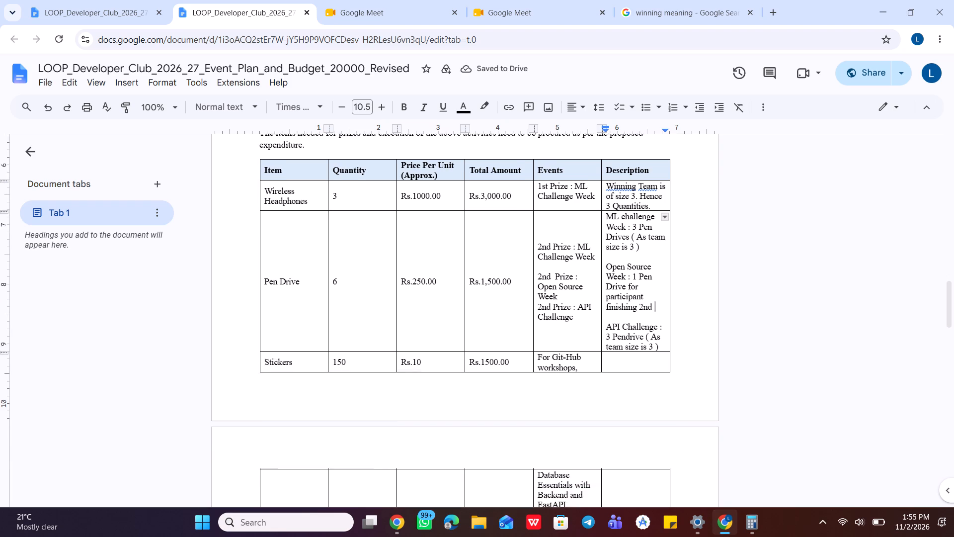
pyautogui.scroll(-9, 578, 370)
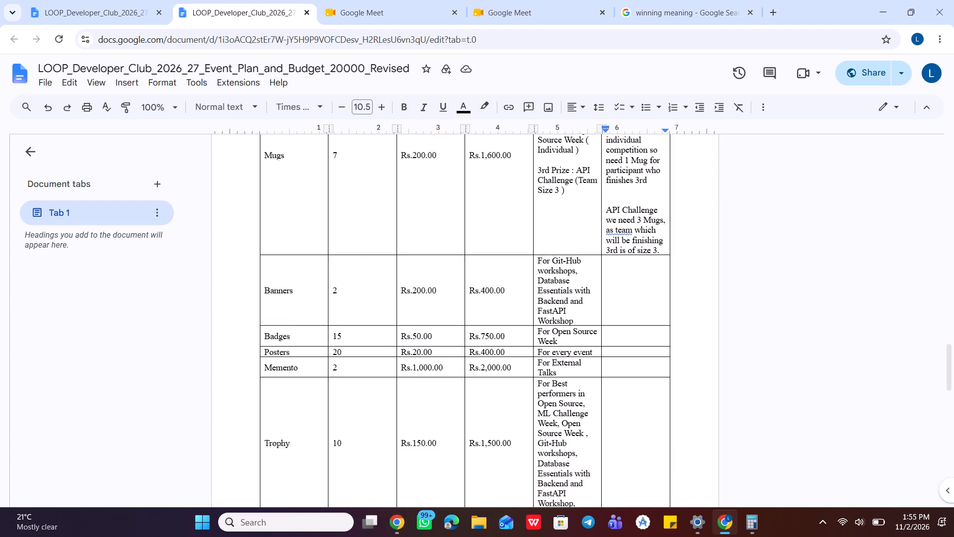
pyautogui.scroll(-3, 578, 370)
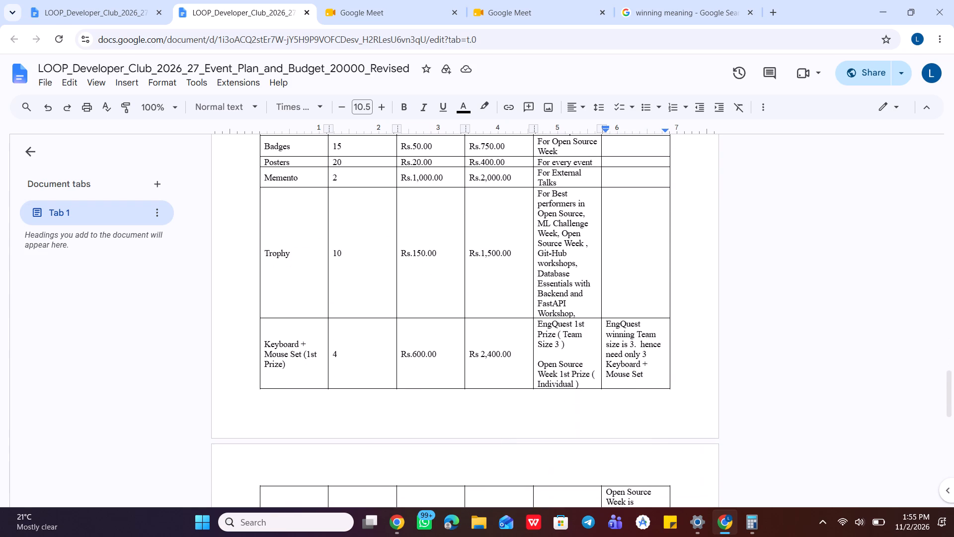
pyautogui.scroll(-1, 578, 370)
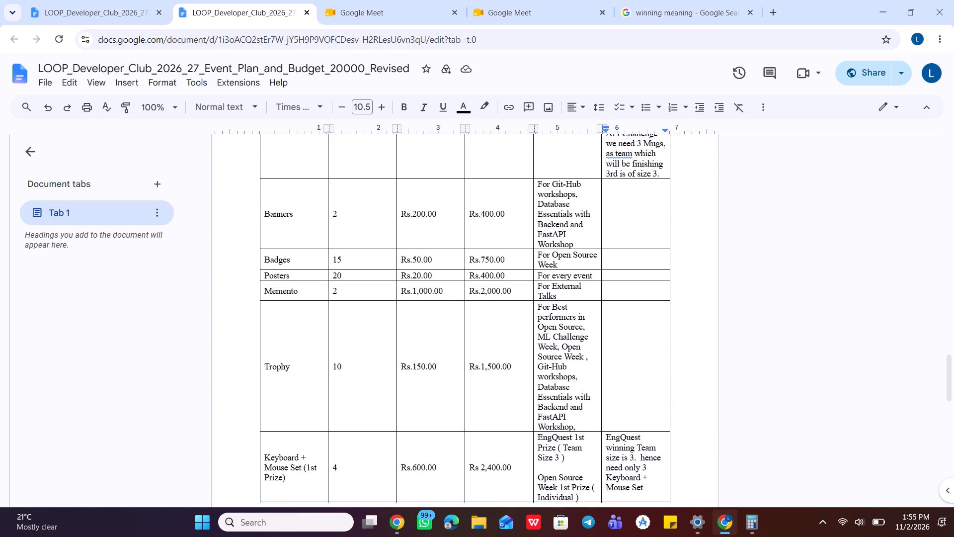
pyautogui.scroll(-3, 578, 370)
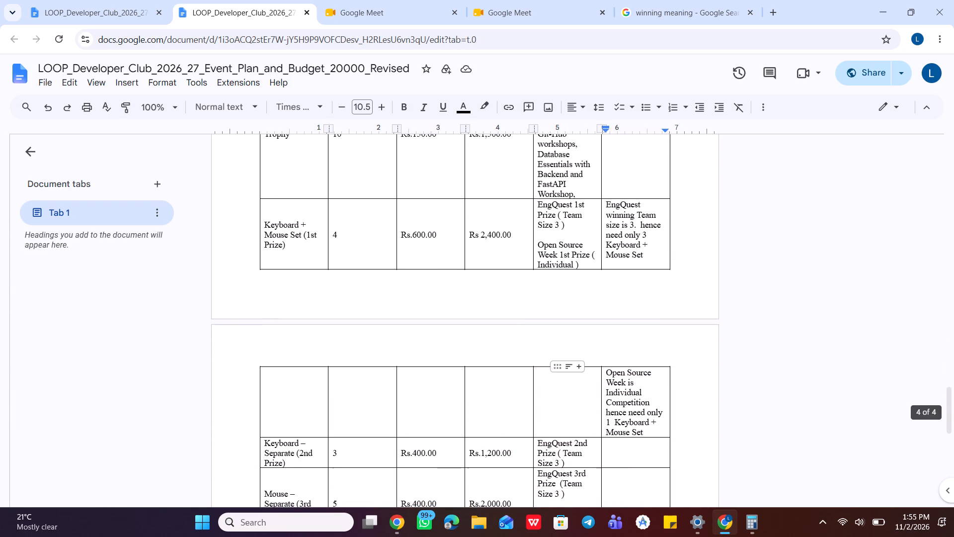
pyautogui.scroll(-2, 578, 370)
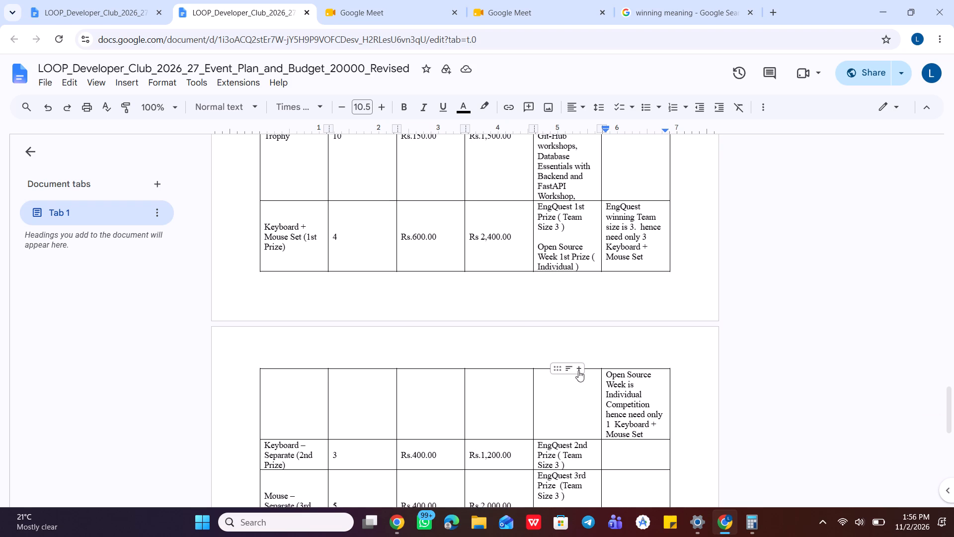
pyautogui.scroll(-1, 578, 370)
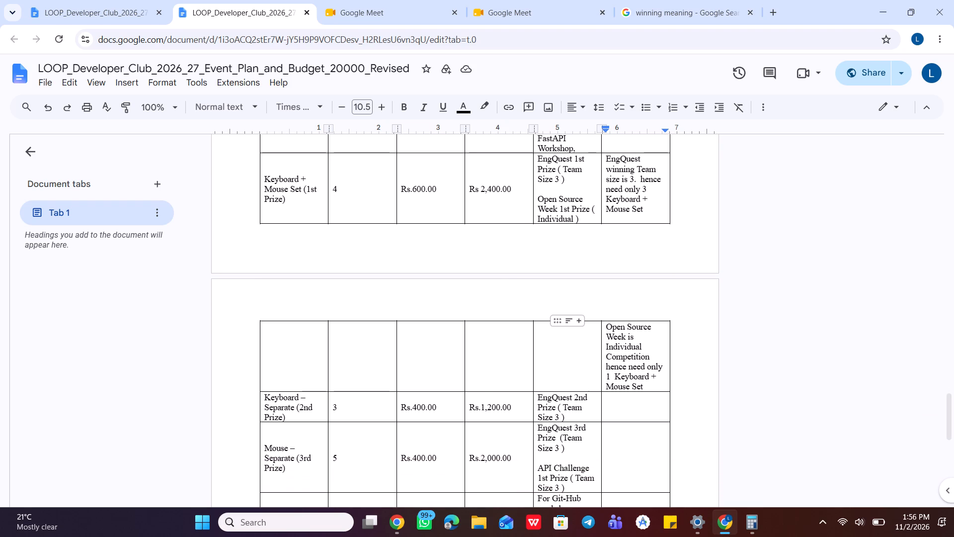
pyautogui.scroll(-1, 578, 370)
# Start the Description cell of the Keyboard – Separate (2nd Prize) row with "EngQuest 2nd Place team will be of size 3".
pyautogui.click(629, 405)
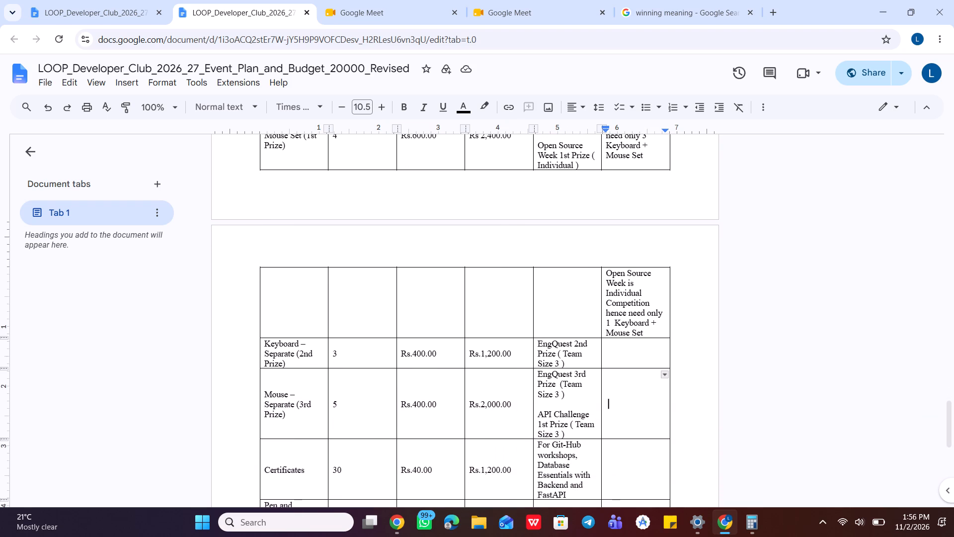
pyautogui.click(614, 398)
pyautogui.scroll(1, 614, 398)
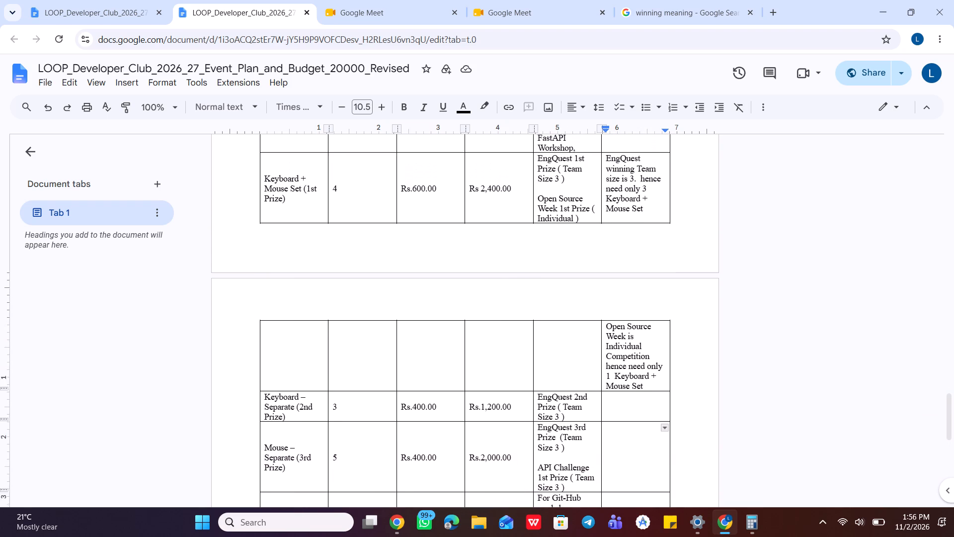
pyautogui.scroll(2, 614, 398)
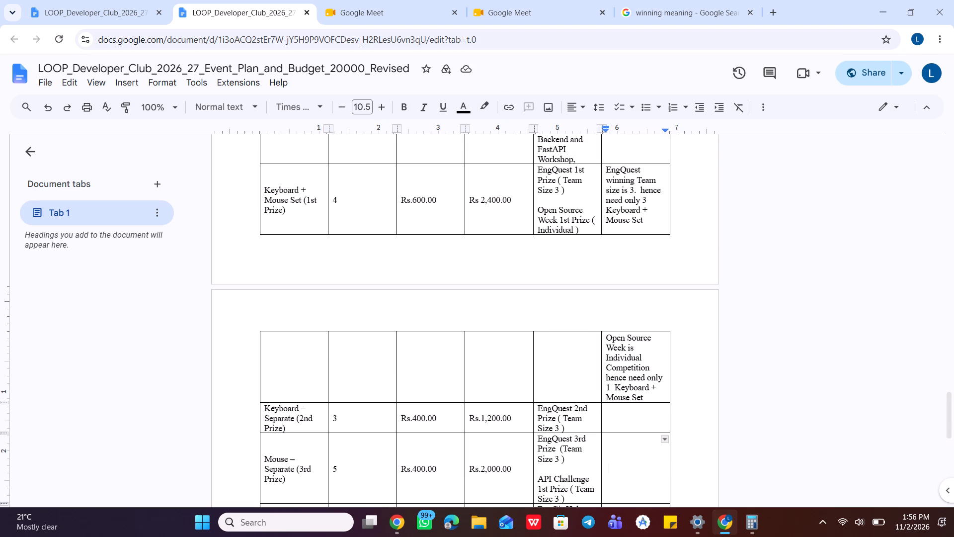
pyautogui.press('Up')
pyautogui.press('n')
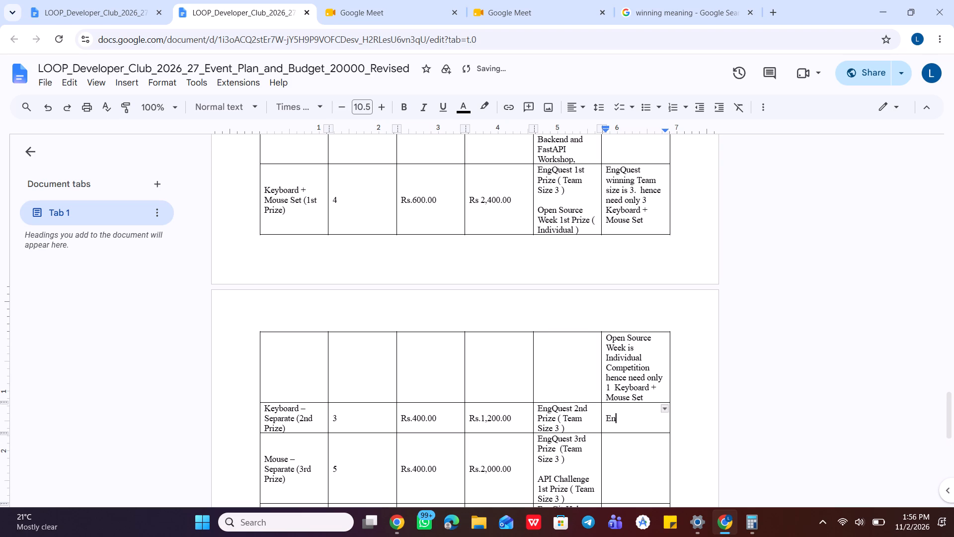
pyautogui.press('g')
pyautogui.write('2n')
pyautogui.write('d')
pyautogui.press('space')
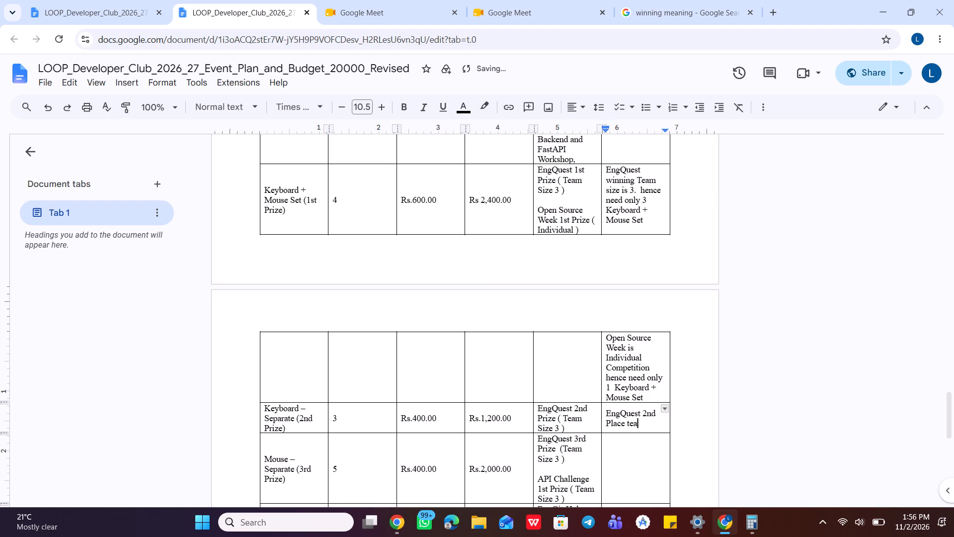
pyautogui.write('m will be of size')
pyautogui.press('space')
pyautogui.write('3')
pyautogui.press('space')
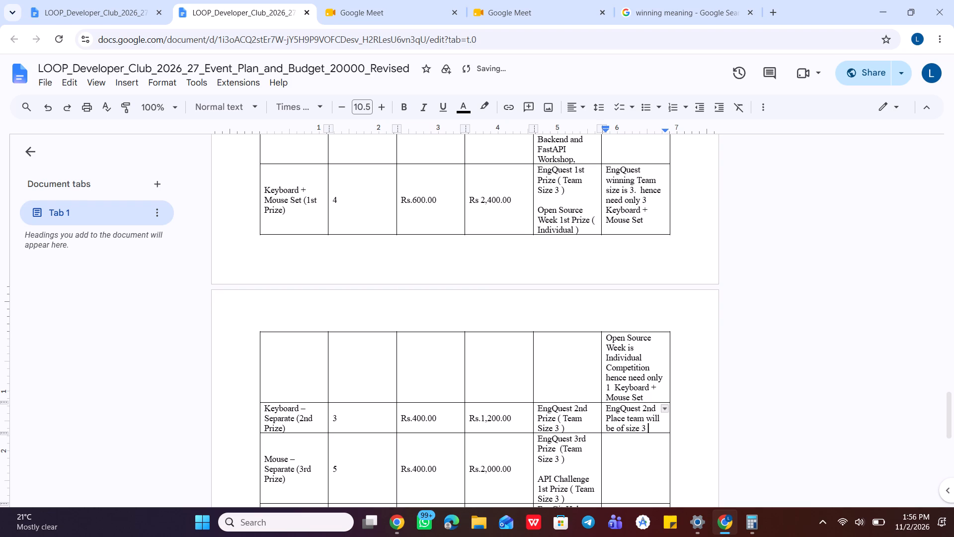
# Finish the Keyboard – Separate row's description with ". Hence 3 Keyboard.".
pyautogui.press('BackSpace')
pyautogui.write('ence 3')
pyautogui.press('space')
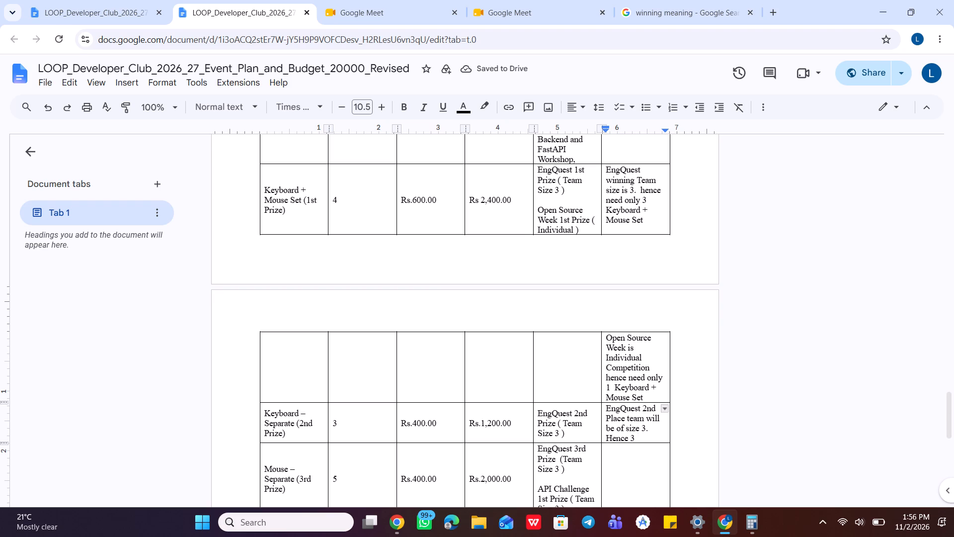
pyautogui.write('eyboa')
pyautogui.write('rd')
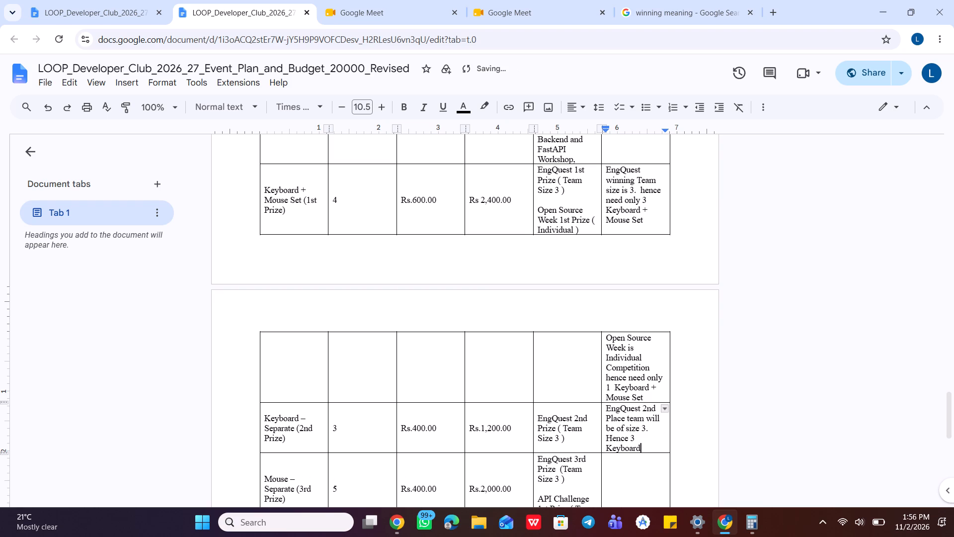
pyautogui.press('space')
pyautogui.write('need')
pyautogui.press('BackSpace')
pyautogui.press('BackSpace')
pyautogui.press('BackSpace')
pyautogui.press('BackSpace')
pyautogui.press('BackSpace')
pyautogui.press('.')
pyautogui.scroll(-2, 599, 336)
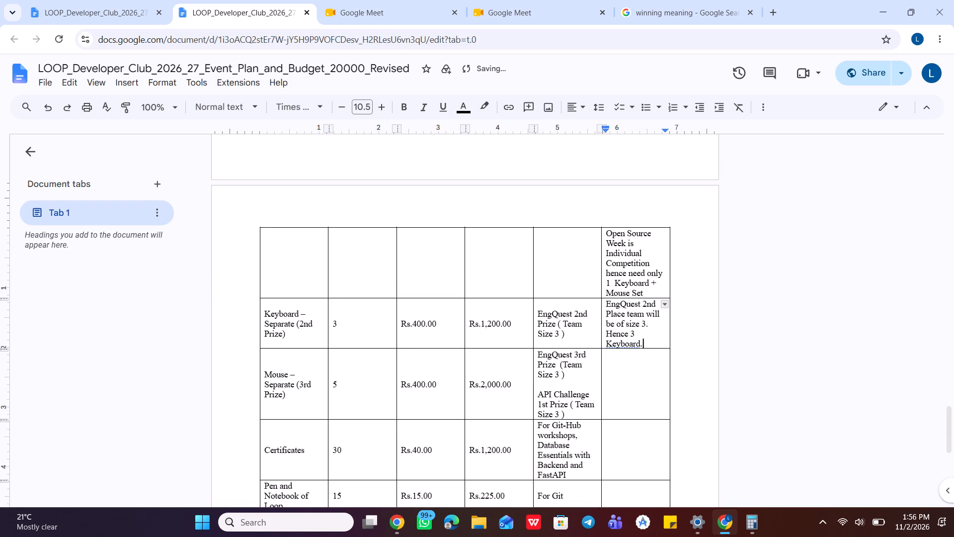
# Copy the Keyboard – Separate row's full description into the Description cell of the Mouse – Separate (3rd Prize) row.
pyautogui.hotkey('shift', 'Up')
pyautogui.hotkey('shift', 'Up')
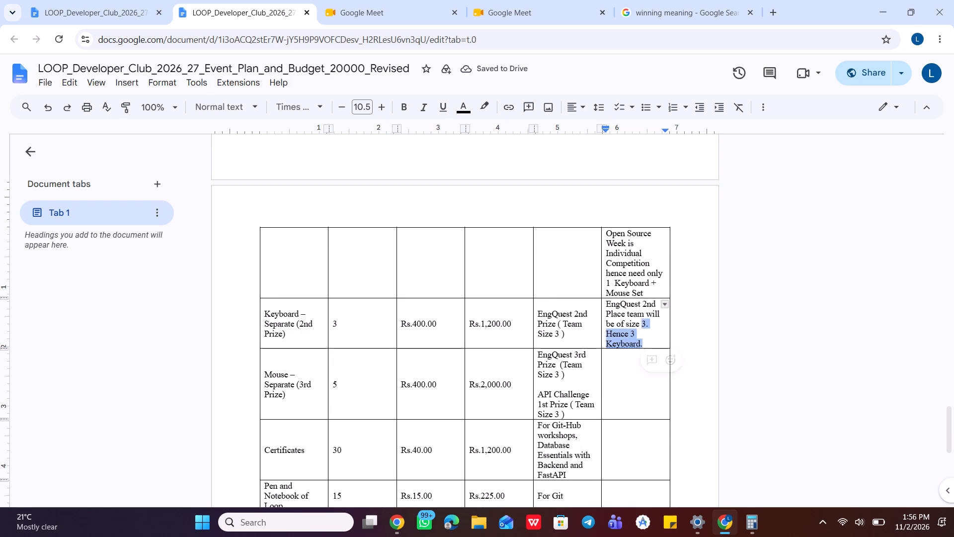
pyautogui.hotkey('shift', 'Up')
pyautogui.hotkey('shift', 'Up')
pyautogui.hotkey('shift', 'Left')
pyautogui.hotkey('shift', 'Left')
pyautogui.hotkey('shift', 'Left')
pyautogui.hotkey('shift', 'Left')
pyautogui.hotkey('shift', 'Left')
pyautogui.hotkey('shift', 'Left')
pyautogui.hotkey('shift', 'Left')
pyautogui.hotkey('shift', 'Left')
pyautogui.hotkey('shift', 'Left')
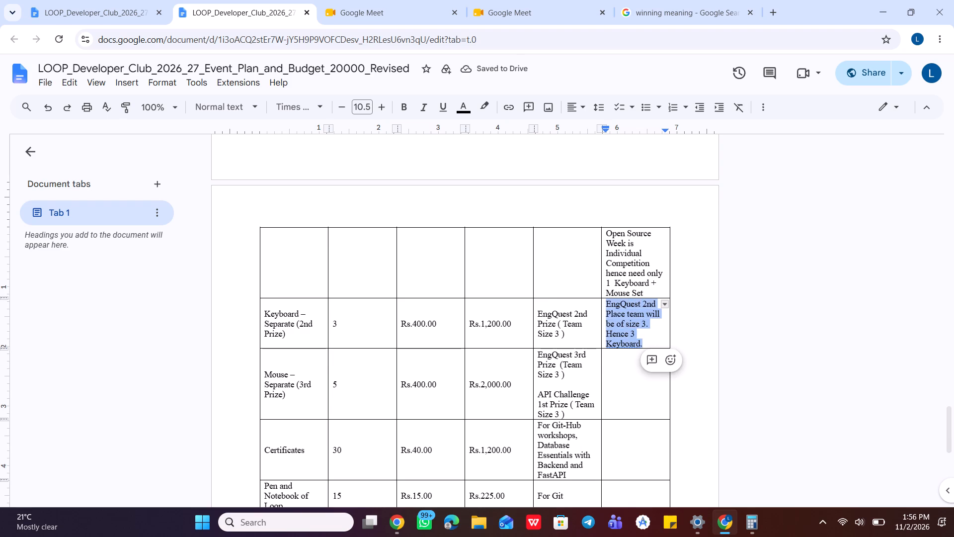
pyautogui.hotkey('ctrl', 'c')
pyautogui.click(632, 382)
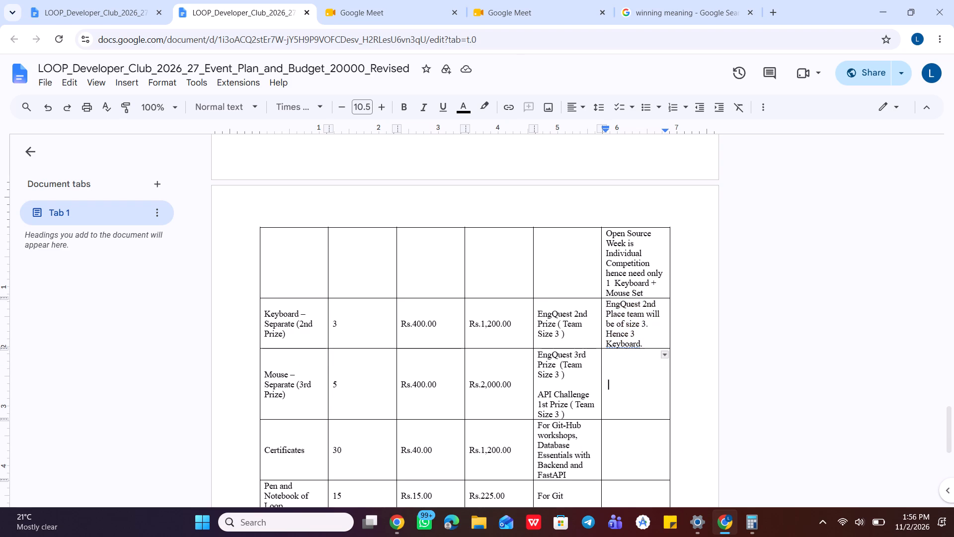
pyautogui.press('Up')
pyautogui.press('Down')
pyautogui.hotkey('ctrl', 'v')
# Change the placing in the Mouse – Separate row's copied description to "3rd".
pyautogui.press('Up')
pyautogui.press('Up')
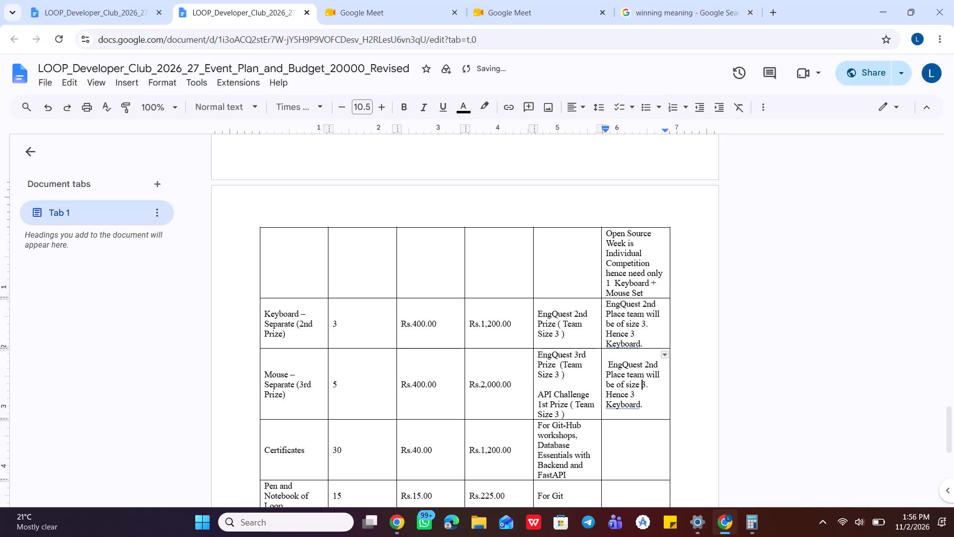
pyautogui.press('Right')
pyautogui.press('Up')
pyautogui.press('Up')
pyautogui.press('Right')
pyautogui.press('BackSpace')
pyautogui.press('3')
pyautogui.press('Down')
pyautogui.press('Right')
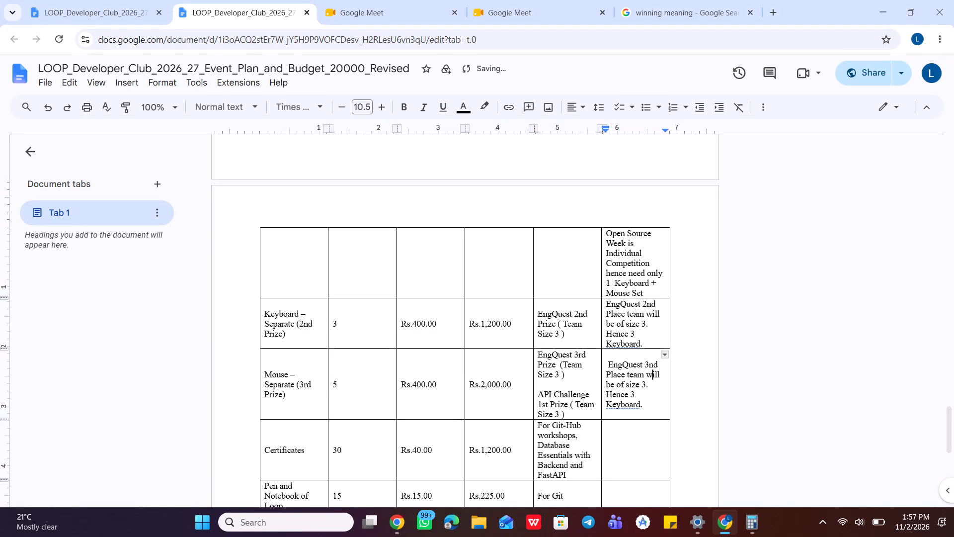
pyautogui.press('Up')
pyautogui.press('BackSpace')
pyautogui.press('r')
# Replace the item word in the Mouse – Separate row's description so it ends with "Hence 3 Mouse.".
pyautogui.press('Down')
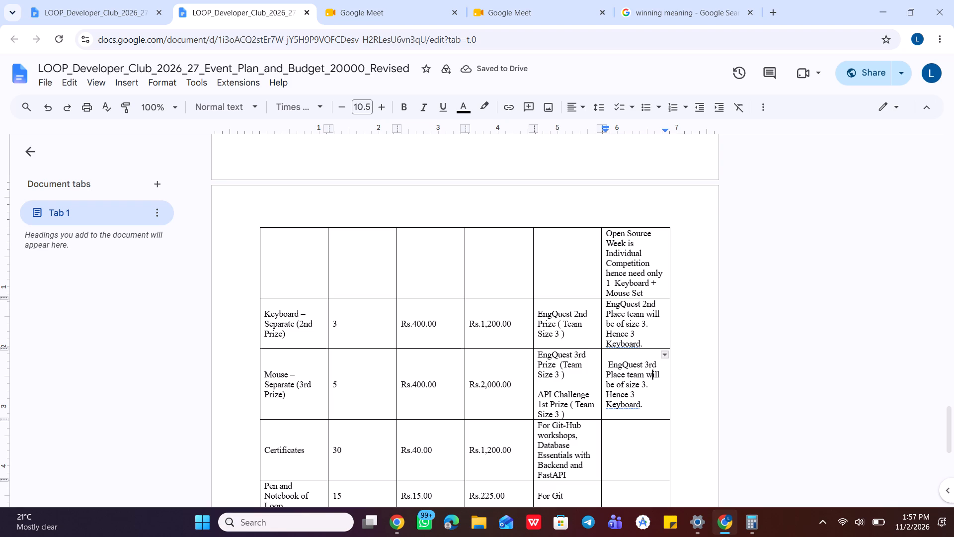
pyautogui.press('Down')
pyautogui.press('Down')
pyautogui.press('Left')
pyautogui.press('Down')
pyautogui.press('Right')
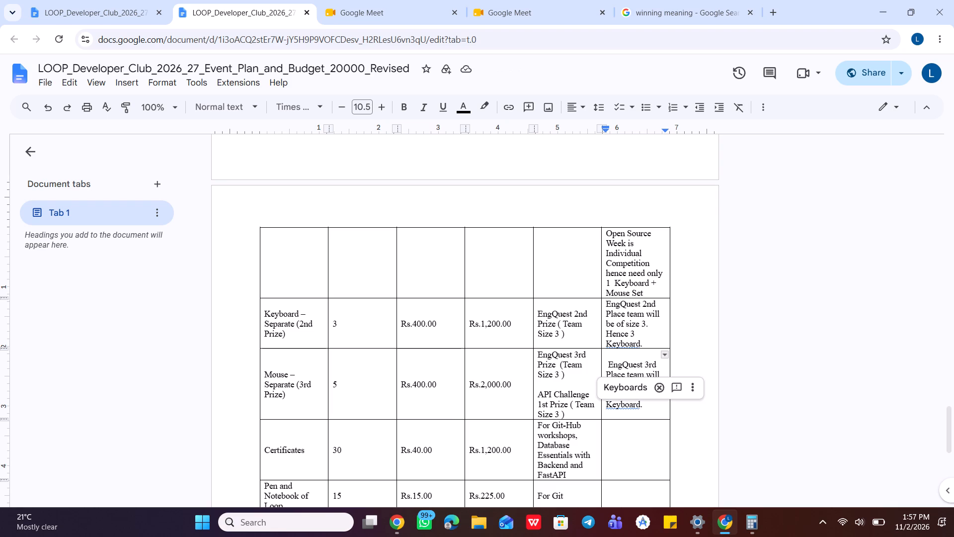
pyautogui.press('BackSpace')
pyautogui.press('BackSpace')
pyautogui.press('BackSpace')
pyautogui.press('BackSpace')
pyautogui.press('BackSpace')
pyautogui.press('BackSpace')
pyautogui.press('BackSpace')
pyautogui.press('BackSpace')
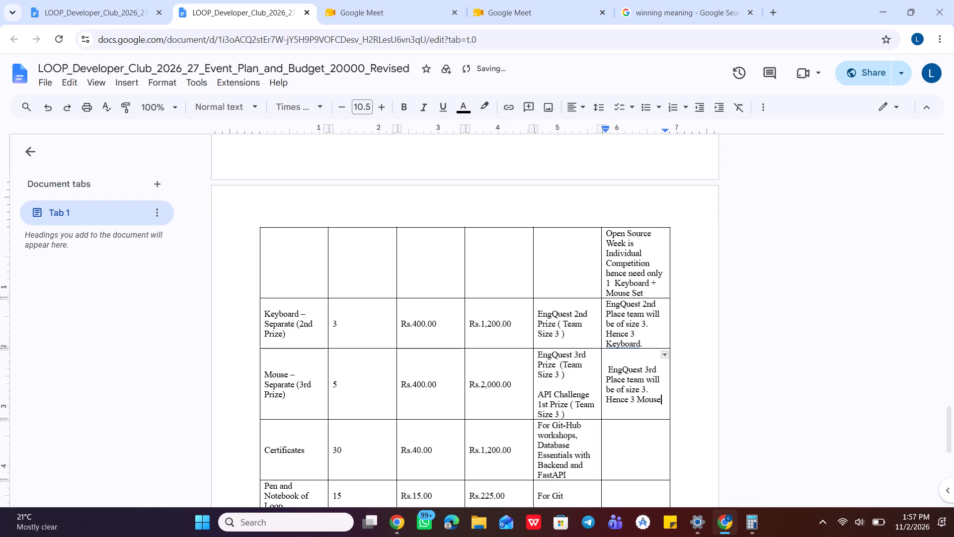
pyautogui.press('Right')
# Add below it, after a blank line, "API Challenge 1st place team will have team size of 3. Hence 3 Mouse.".
pyautogui.hotkey('shift', 'Return')
pyautogui.hotkey('shift', 'Return')
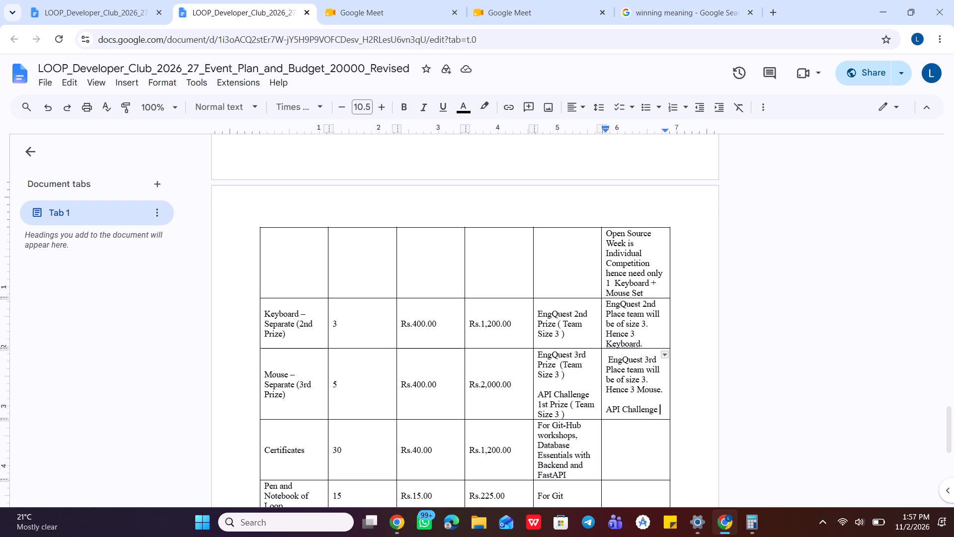
pyautogui.write('st place team will have team size of 3')
pyautogui.press('space')
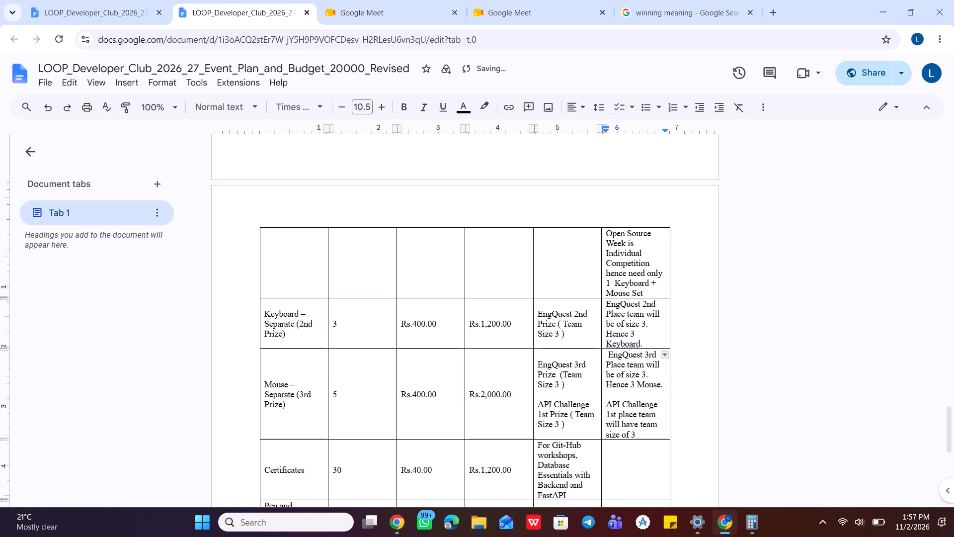
pyautogui.press('BackSpace')
pyautogui.write('encce')
pyautogui.press('space')
pyautogui.press('3')
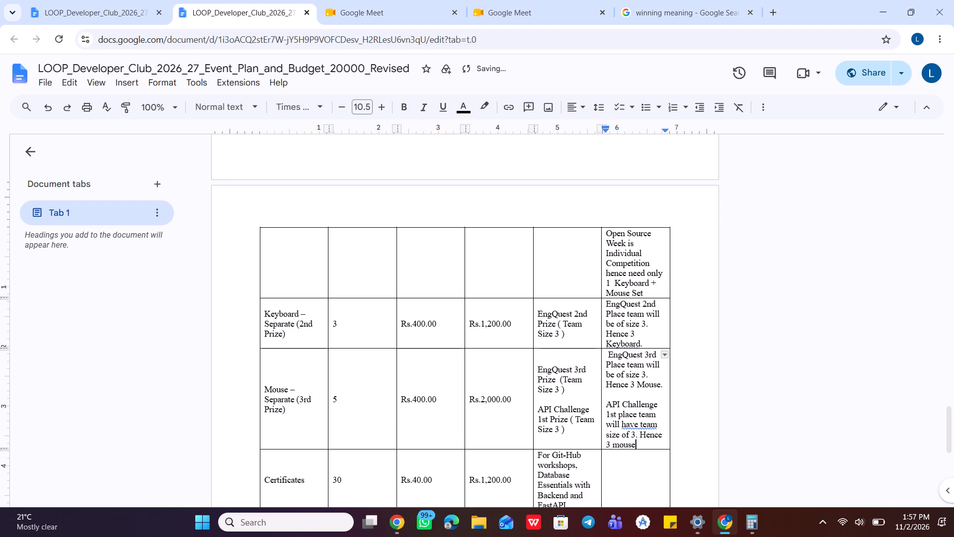
pyautogui.press('BackSpace')
pyautogui.press('BackSpace')
pyautogui.press('BackSpace')
pyautogui.press('BackSpace')
pyautogui.press('BackSpace')
pyautogui.press('BackSpace')
pyautogui.press('BackSpace')
pyautogui.press('.')
# Set the quantity in the Mouse – Separate (3rd Prize) row to 6.
pyautogui.click(373, 399)
pyautogui.press('BackSpace')
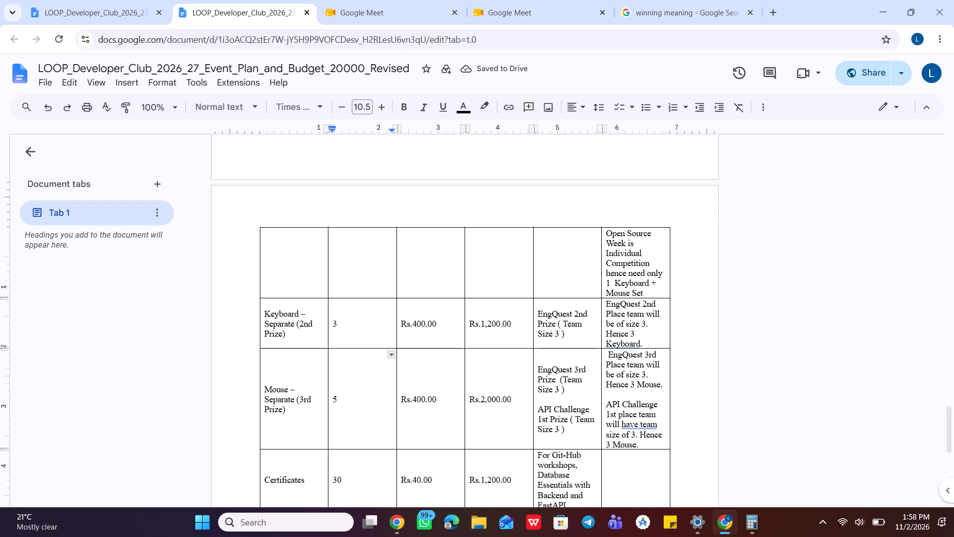
pyautogui.press('6')
# Set the total amount in the Mouse – Separate (3rd Prize) row to Rs.2,400.00.
pyautogui.press('Right')
pyautogui.press('Right')
pyautogui.press('Right')
pyautogui.press('Right')
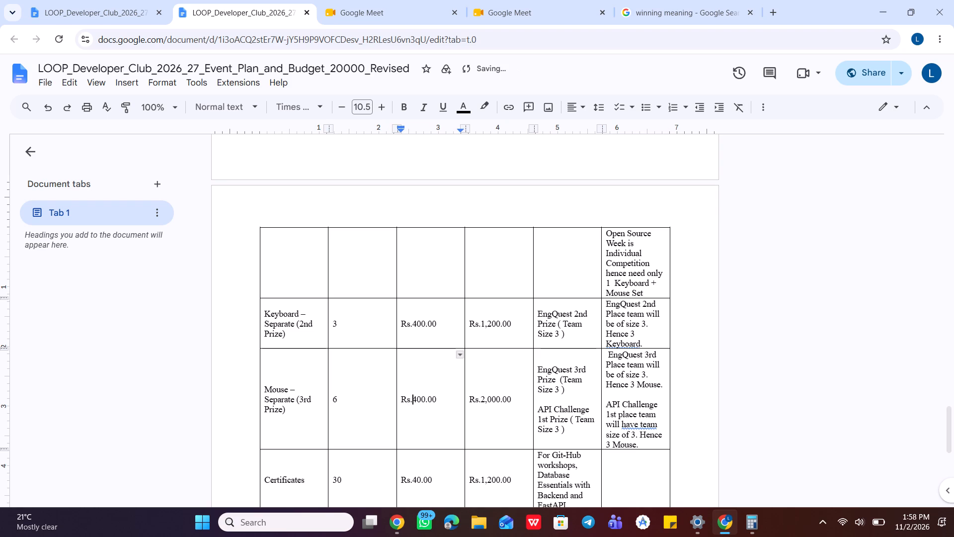
pyautogui.press('Right')
pyautogui.press('Right')
pyautogui.press('Right')
pyautogui.press('Right')
pyautogui.press('Right')
pyautogui.press('Right')
pyautogui.press('Right')
pyautogui.press('Right')
pyautogui.press('Right')
pyautogui.press('Right')
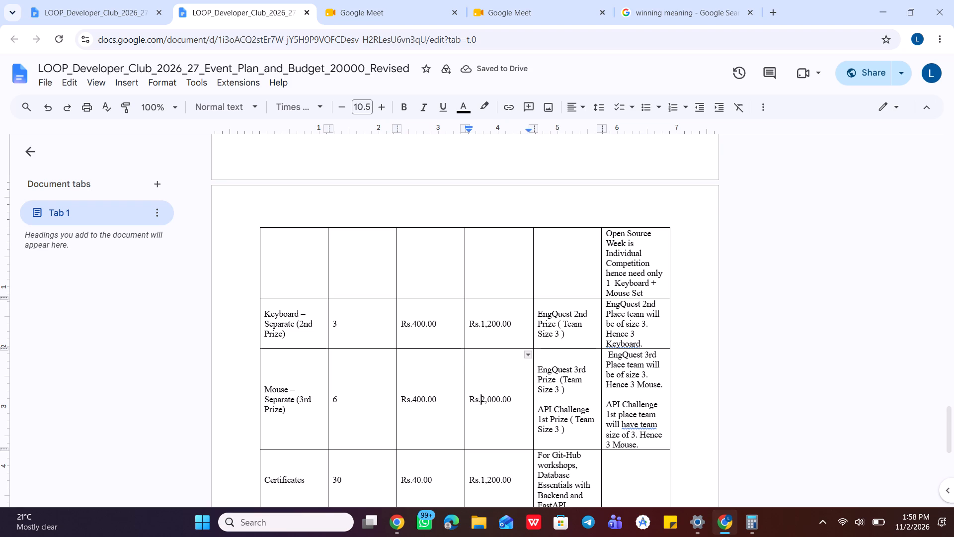
pyautogui.press('Right')
pyautogui.press('Right')
pyautogui.press('Right')
pyautogui.press('BackSpace')
pyautogui.press('4')
# Examine the budget table from the Keyboard + Mouse Set row through the Total row and the closing approval paragraph.
pyautogui.click(368, 416)
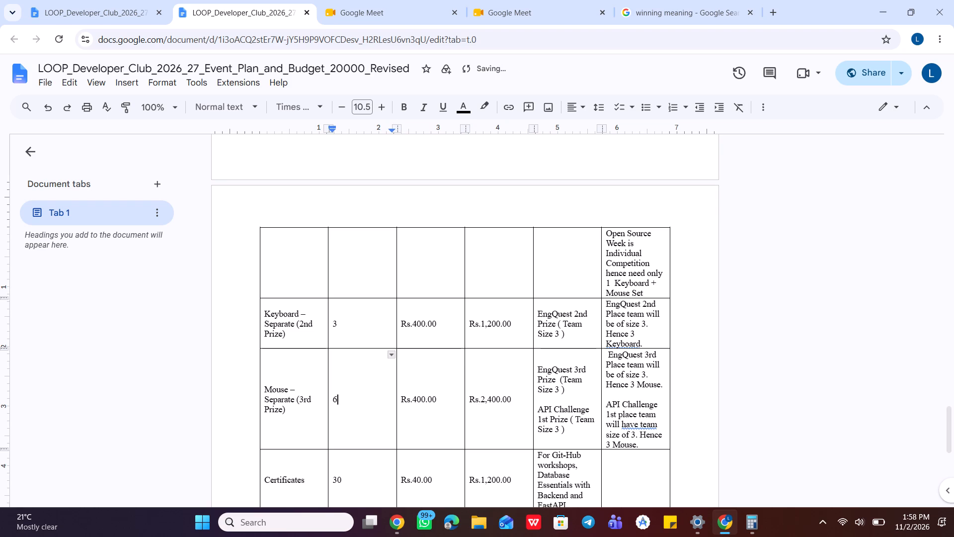
pyautogui.scroll(-3, 368, 416)
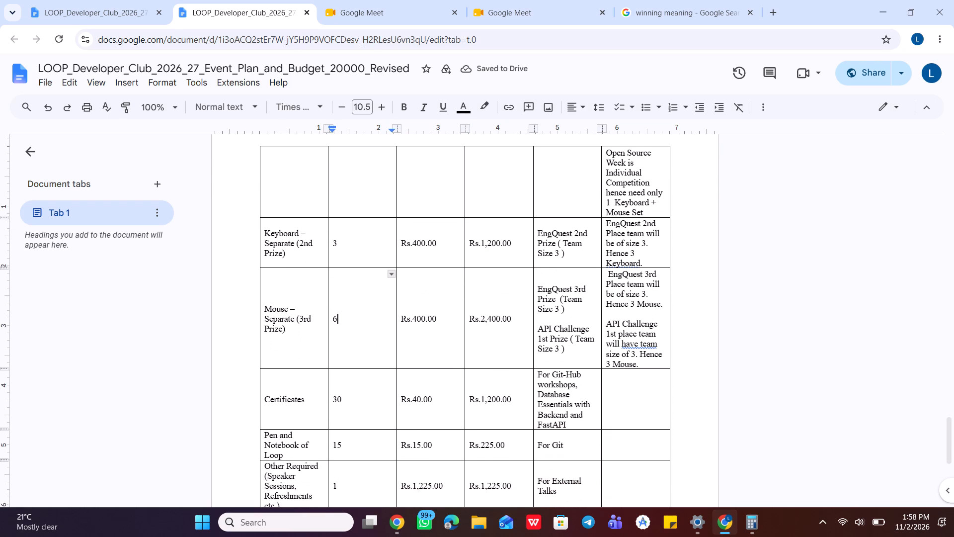
pyautogui.scroll(-1, 368, 416)
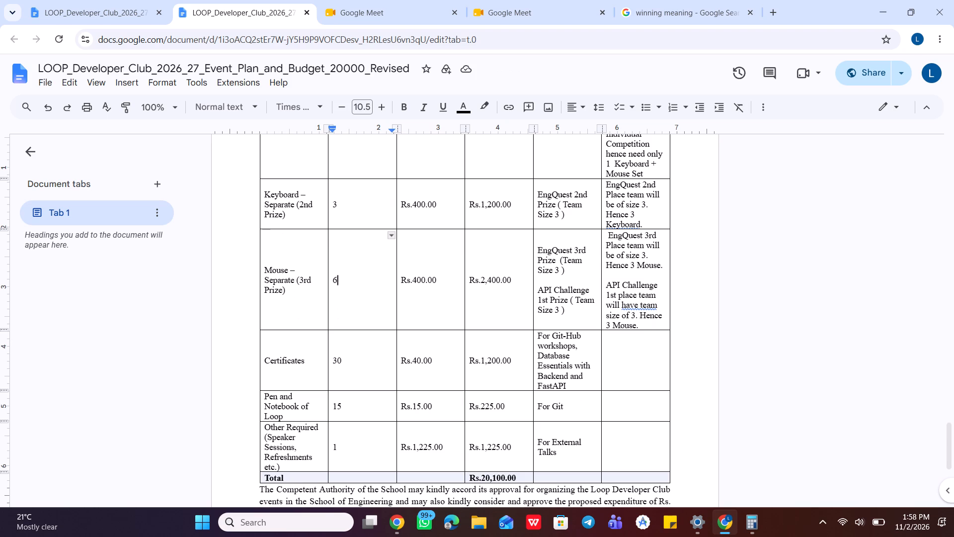
pyautogui.scroll(2, 368, 416)
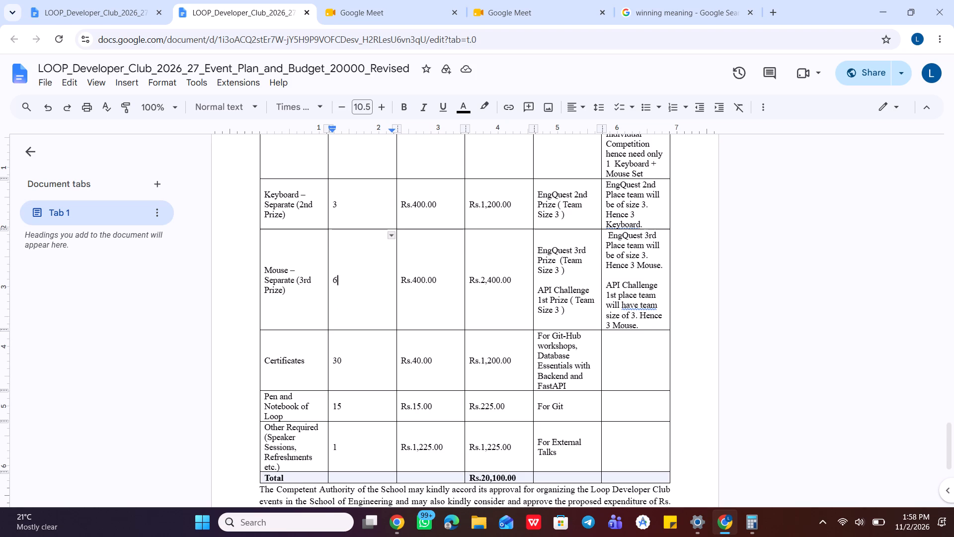
pyautogui.scroll(2, 368, 416)
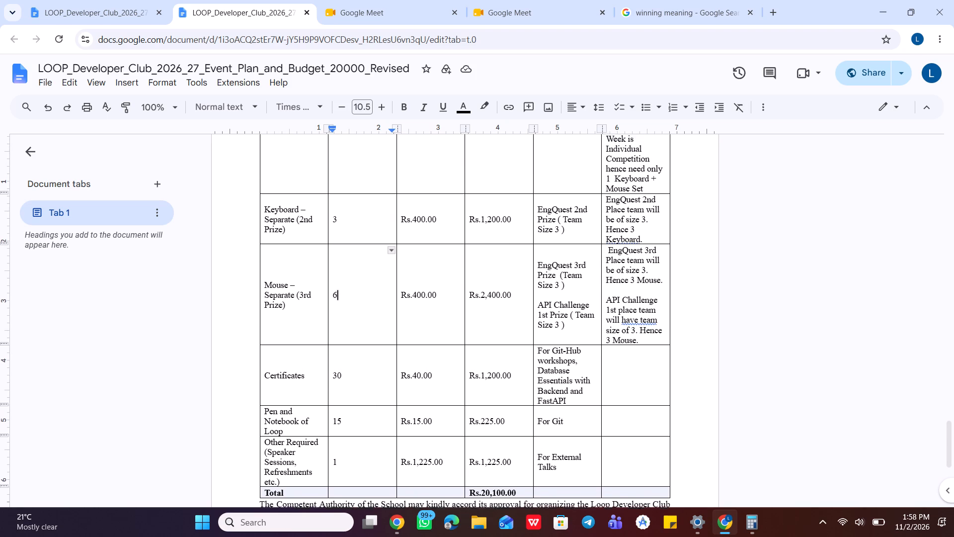
pyautogui.scroll(4, 368, 416)
pyautogui.scroll(-5, 368, 416)
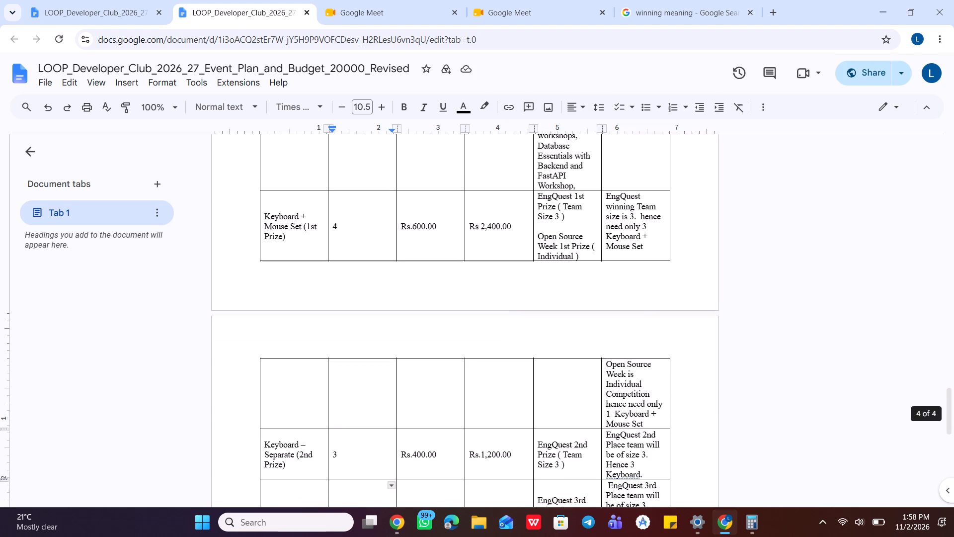
pyautogui.scroll(-2, 368, 416)
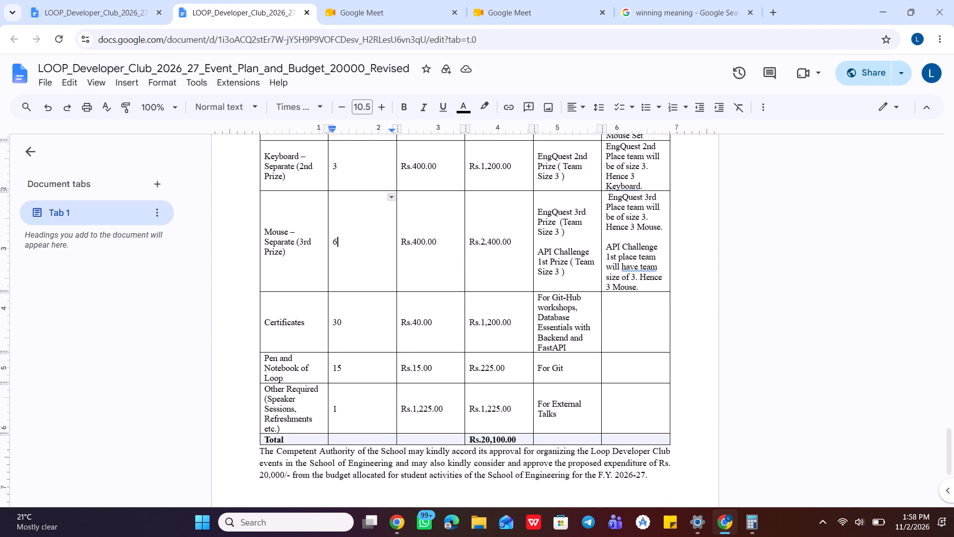
pyautogui.scroll(-3, 368, 416)
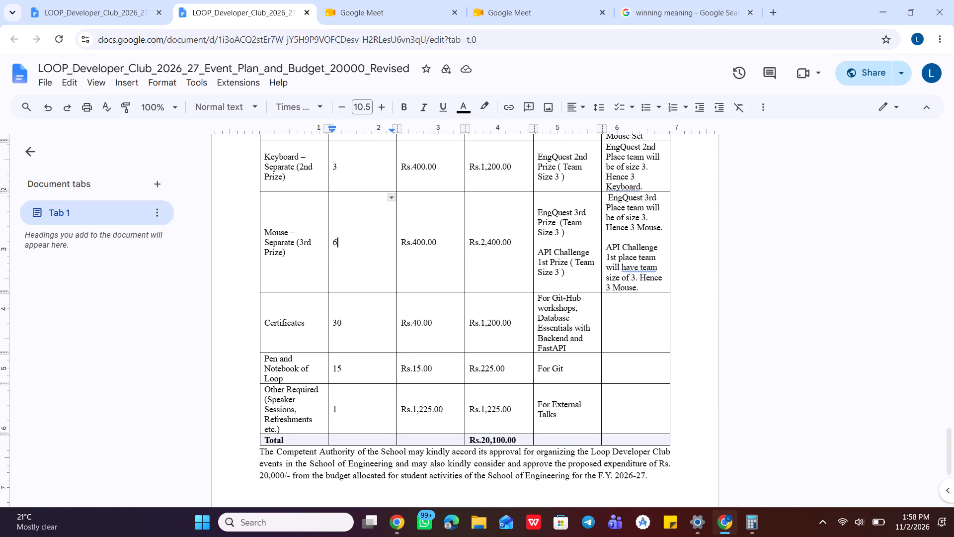
pyautogui.scroll(-6, 368, 416)
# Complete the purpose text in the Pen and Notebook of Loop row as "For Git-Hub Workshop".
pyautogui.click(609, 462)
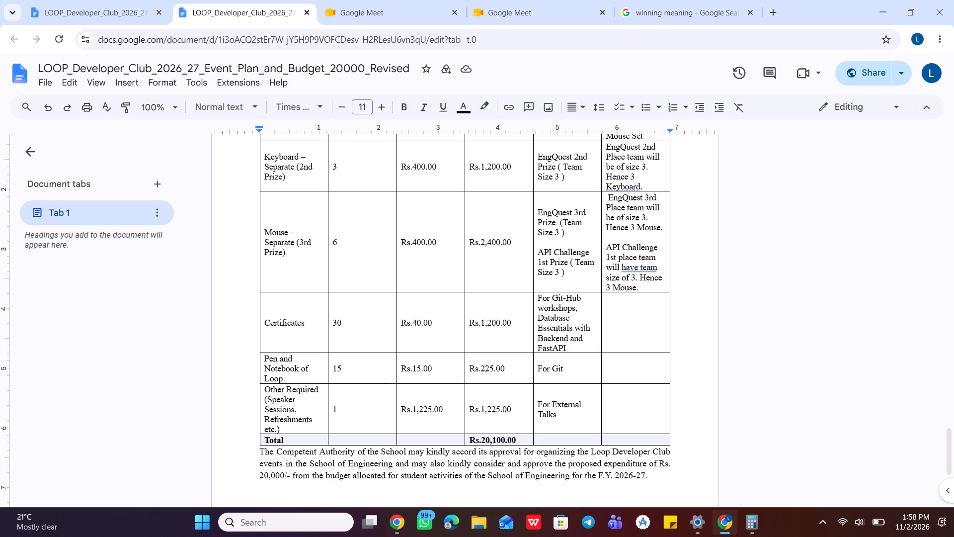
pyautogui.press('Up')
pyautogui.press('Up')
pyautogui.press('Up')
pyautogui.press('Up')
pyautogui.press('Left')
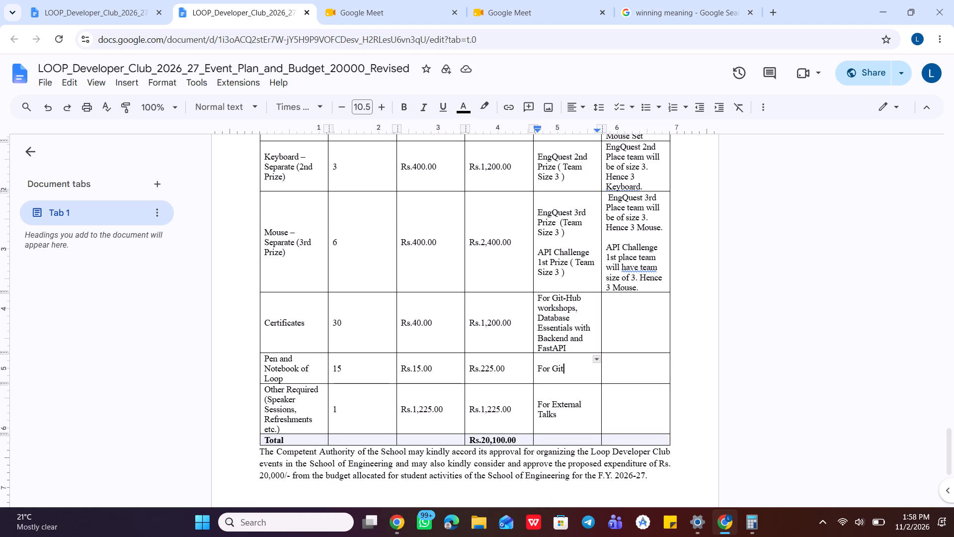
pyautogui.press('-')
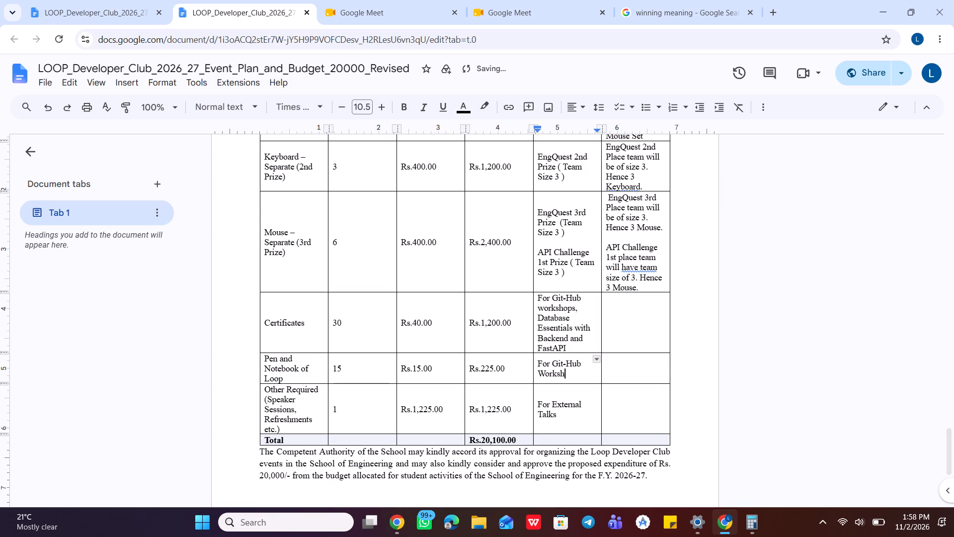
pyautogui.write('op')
# Add a period after "FastAPI" at the end of the Certificates row's purpose text.
pyautogui.click(590, 419)
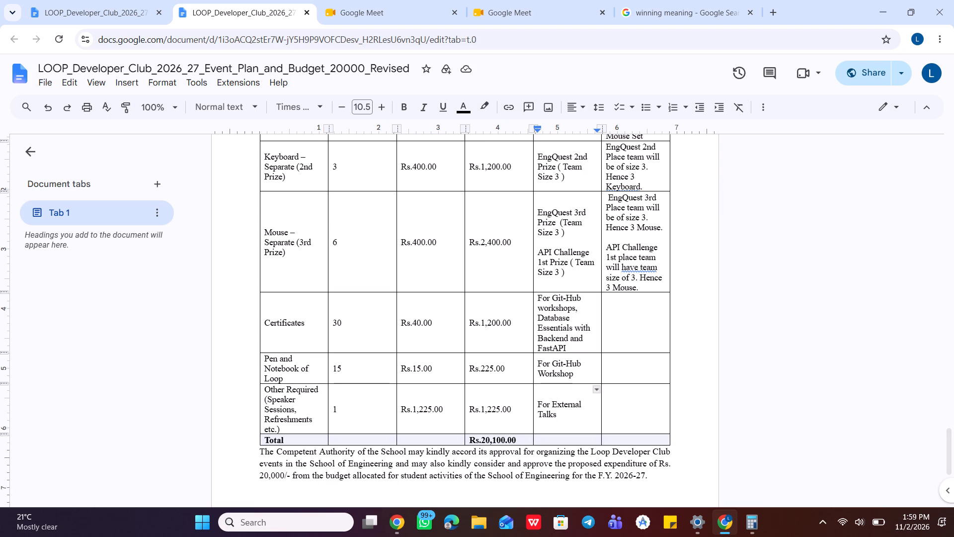
pyautogui.click(586, 410)
pyautogui.press('Up')
pyautogui.press('Up')
pyautogui.press('Up')
pyautogui.press('Right')
pyautogui.press('Up')
pyautogui.press('Right')
pyautogui.press('Right')
pyautogui.press('.')
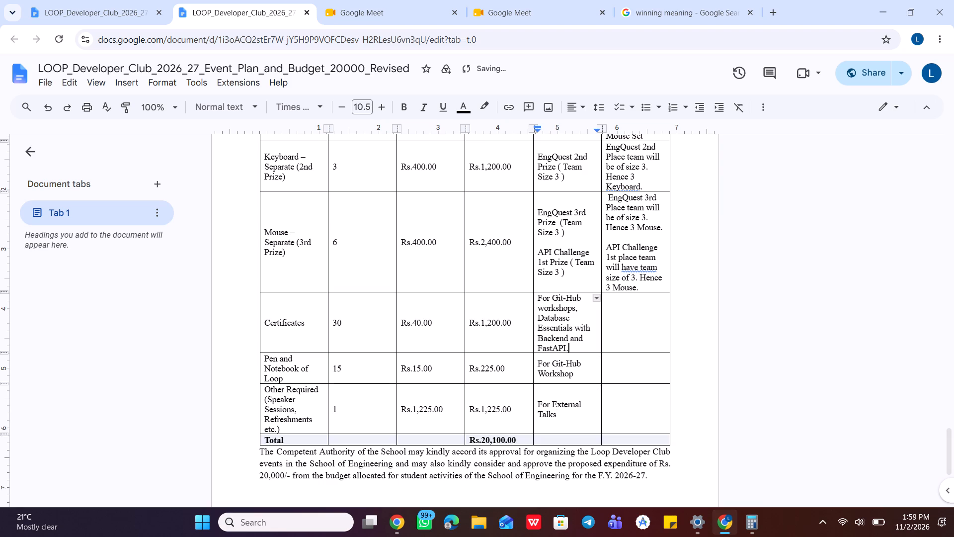
# Copy the Certificates row's full purpose text, "For Git-Hub workshops, Database Essentials with Backend and FastAPI.".
pyautogui.hotkey('shift', 'Up')
pyautogui.hotkey('shift', 'Up')
pyautogui.hotkey('shift', 'Up')
pyautogui.hotkey('shift', 'Left')
pyautogui.hotkey('shift', 'Up')
pyautogui.hotkey('shift', 'Left')
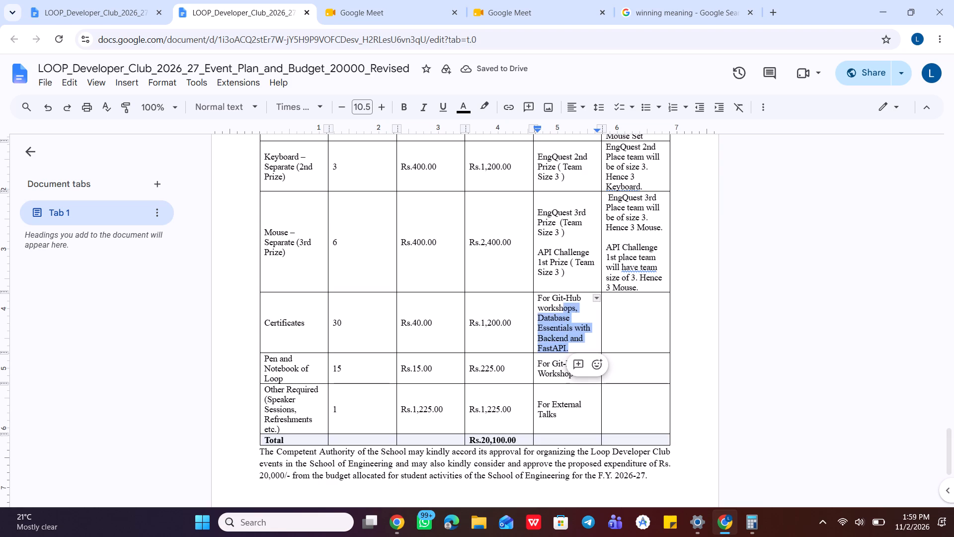
pyautogui.hotkey('shift', 'Left')
pyautogui.hotkey('shift', 'Up')
pyautogui.hotkey('shift', 'Left')
pyautogui.hotkey('shift', 'Left')
pyautogui.hotkey('shift', 'Left')
pyautogui.hotkey('shift', 'Left')
pyautogui.hotkey('shift', 'Left')
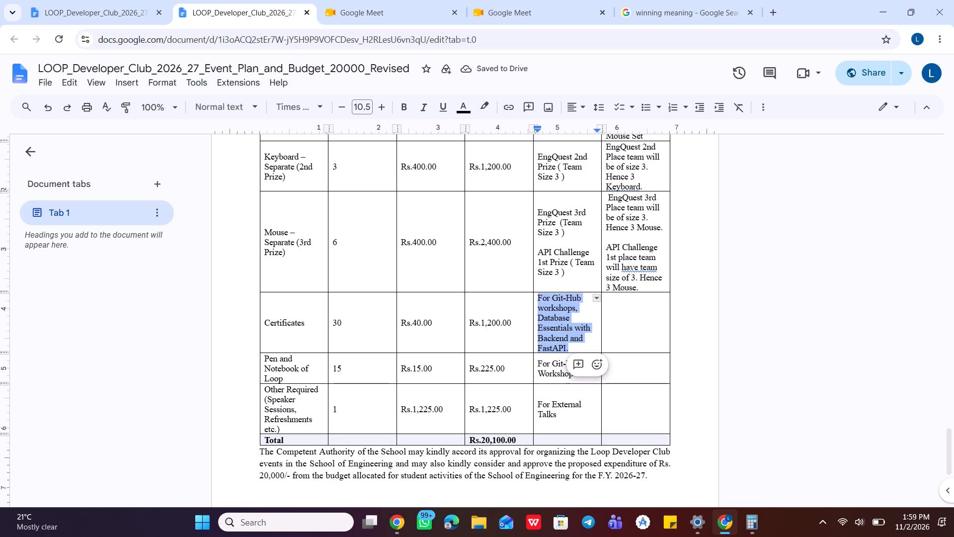
pyautogui.hotkey('ctrl', 'c')
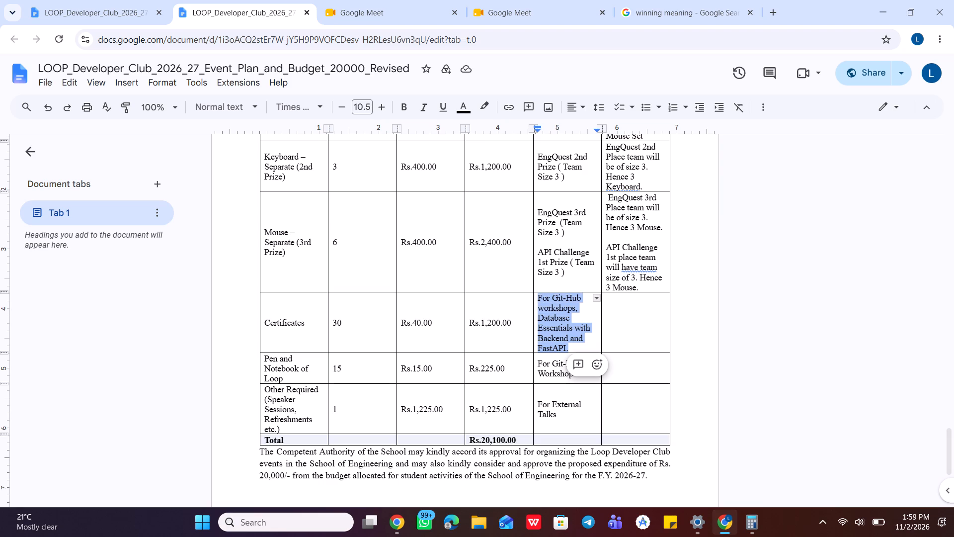
# Replace the purpose text in the Pen and Notebook of Loop row with the copied Certificates purpose text.
pyautogui.click(617, 468)
pyautogui.press('Up')
pyautogui.press('Left')
pyautogui.press('Up')
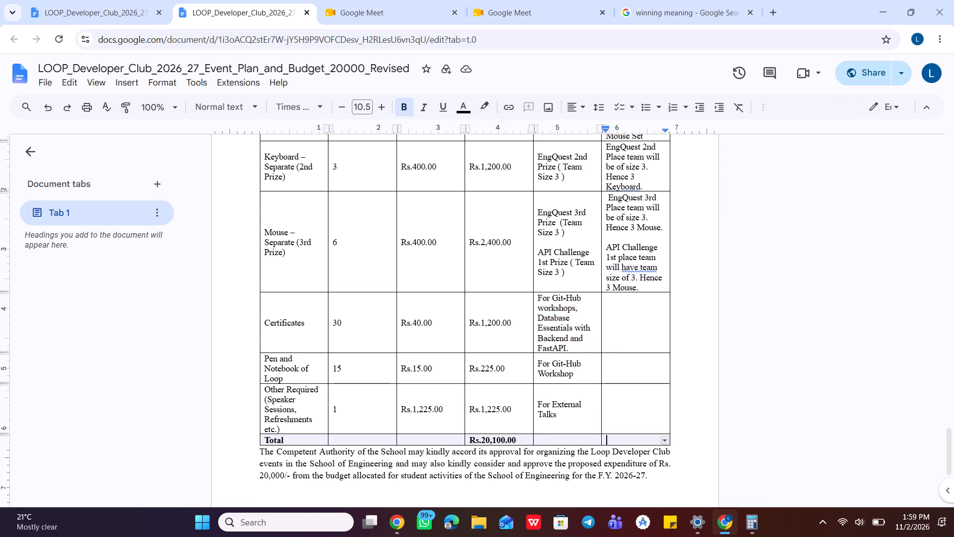
pyautogui.press('Left')
pyautogui.press('Up')
pyautogui.press('Up')
pyautogui.press('Up')
pyautogui.press('Right')
pyautogui.press('Right')
pyautogui.press('Right')
pyautogui.press('Right')
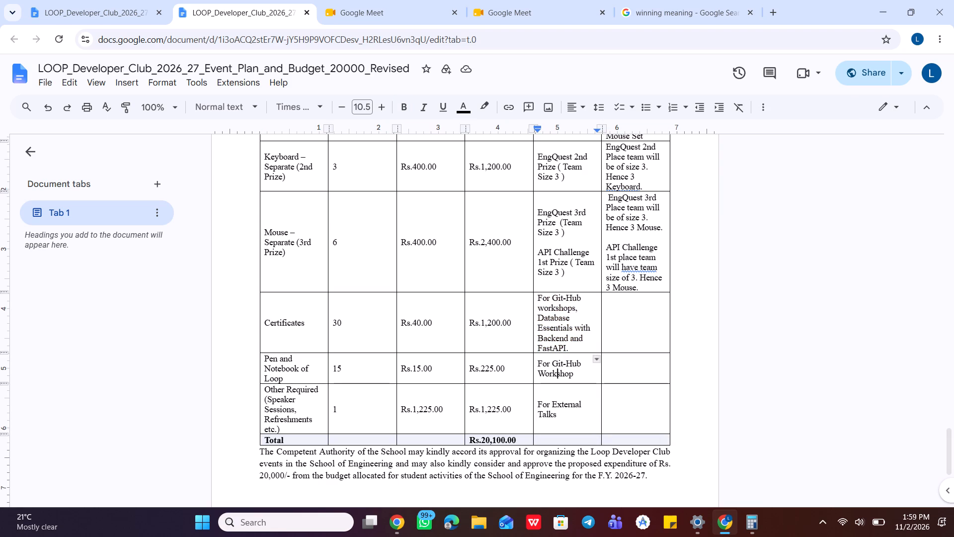
pyautogui.press('Right')
pyautogui.press('Right')
pyautogui.press('Right')
pyautogui.press('Right')
pyautogui.press('Right')
pyautogui.press('Left')
pyautogui.press('BackSpace')
pyautogui.press('BackSpace')
pyautogui.press('BackSpace')
pyautogui.press('BackSpace')
pyautogui.press('BackSpace')
pyautogui.press('BackSpace')
pyautogui.press('BackSpace')
pyautogui.press('BackSpace')
pyautogui.press('BackSpace')
pyautogui.press('BackSpace')
pyautogui.press('BackSpace')
pyautogui.press('BackSpace')
pyautogui.press('BackSpace')
pyautogui.press('BackSpace')
pyautogui.press('BackSpace')
pyautogui.press('BackSpace')
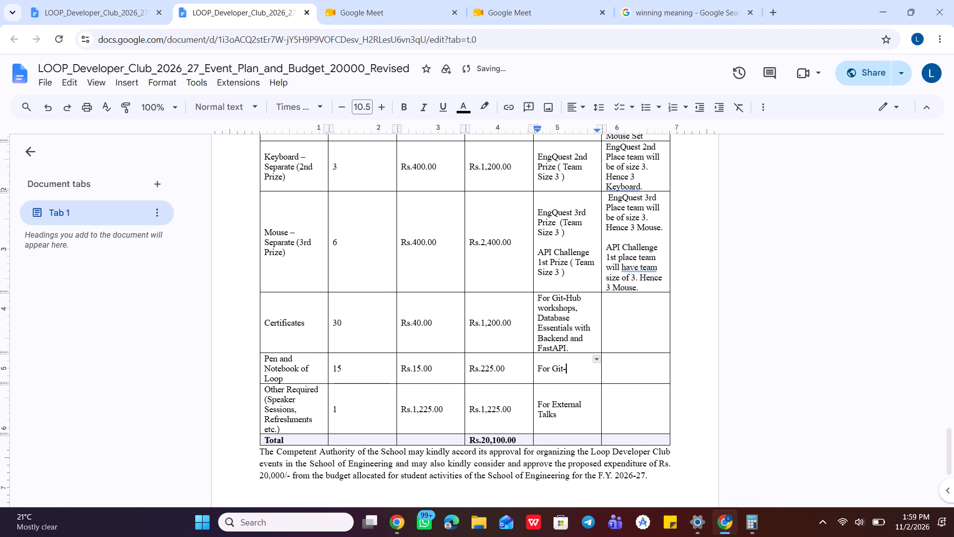
pyautogui.press('BackSpace')
pyautogui.press('BackSpace')
pyautogui.press('BackSpace')
pyautogui.press('BackSpace')
pyautogui.hotkey('ctrl', 'v')
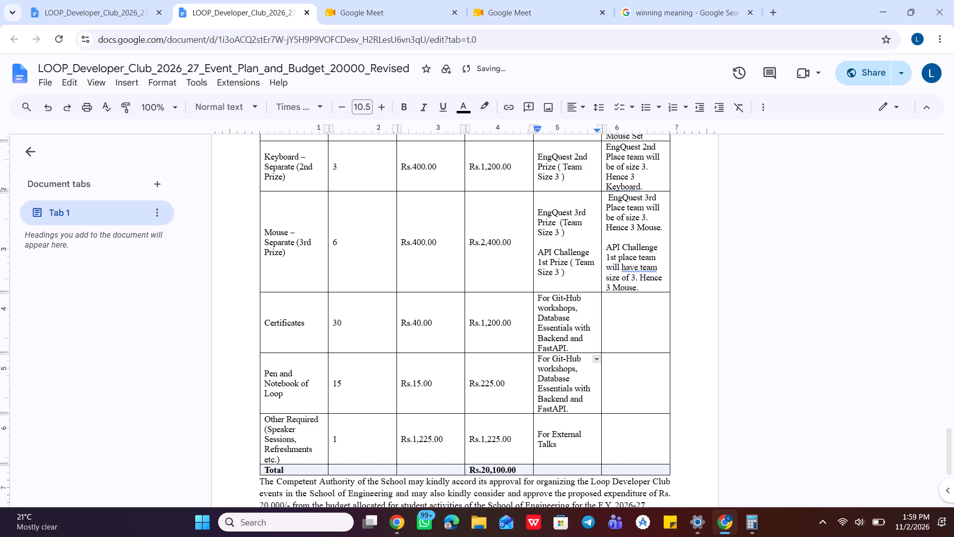
# Examine the budget table from the Total row back up through the Trophy and Banners rows.
pyautogui.scroll(3, 695, 451)
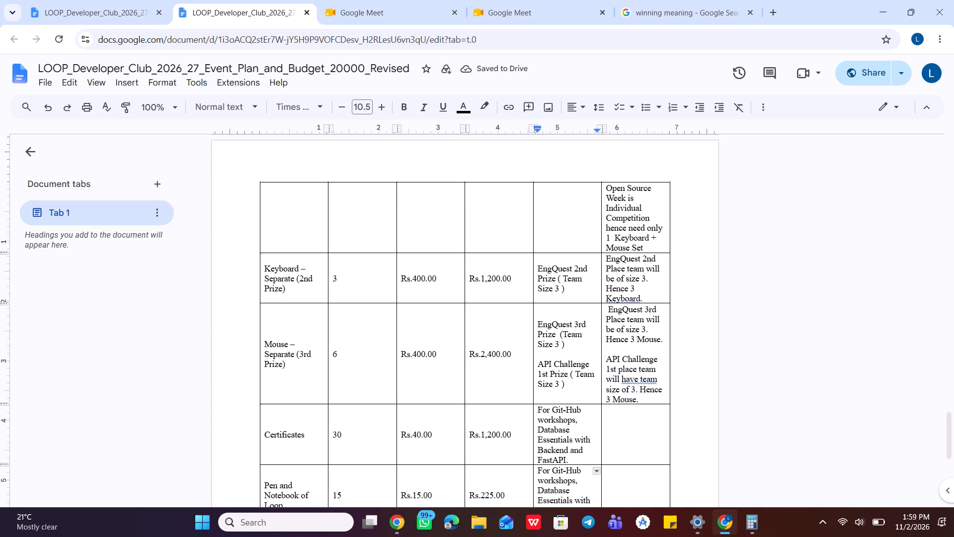
pyautogui.scroll(-3, 695, 451)
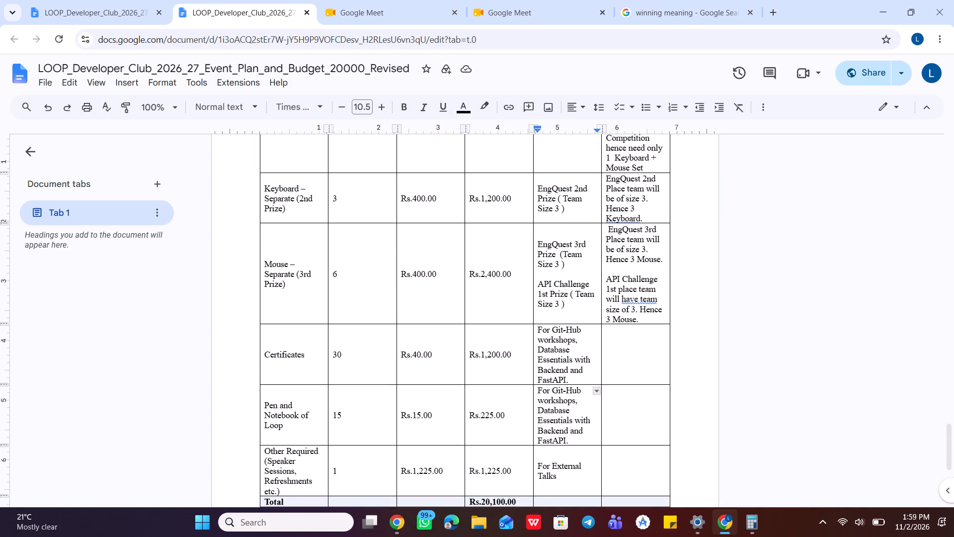
pyautogui.scroll(-1, 695, 451)
pyautogui.scroll(1, 695, 451)
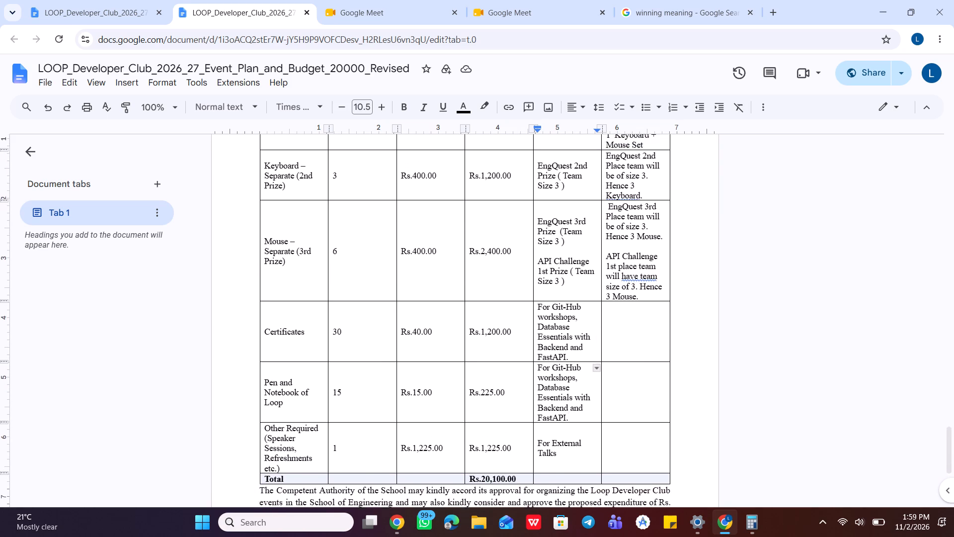
pyautogui.scroll(6, 695, 451)
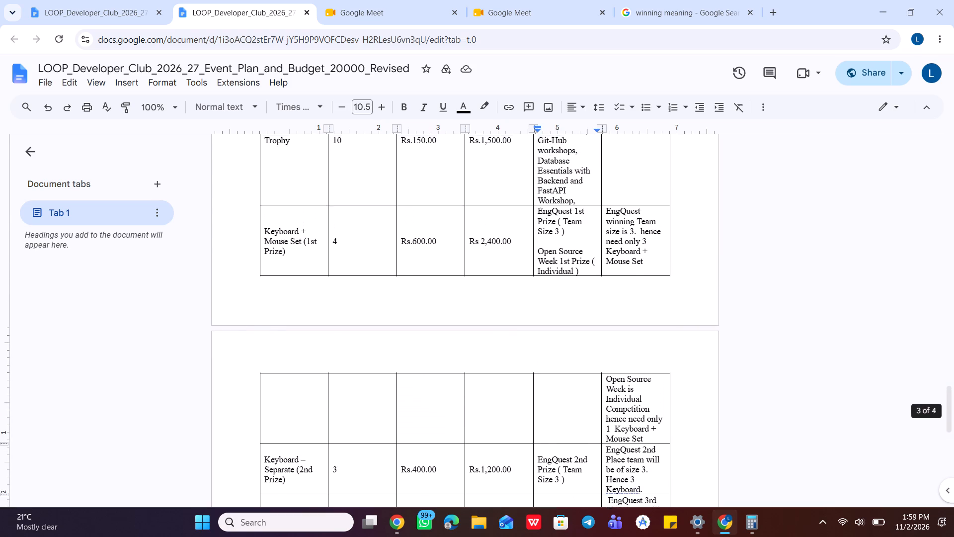
pyautogui.scroll(2, 695, 451)
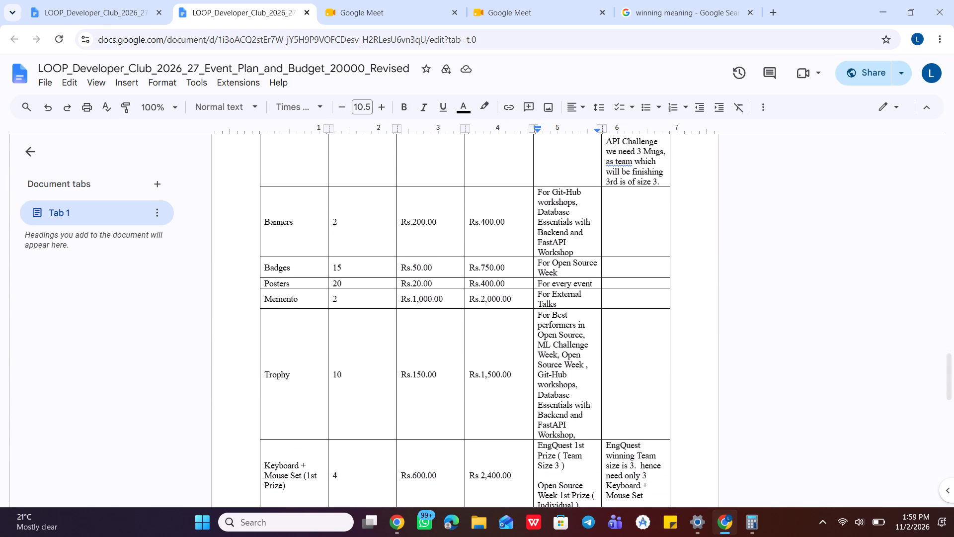
pyautogui.scroll(1, 695, 451)
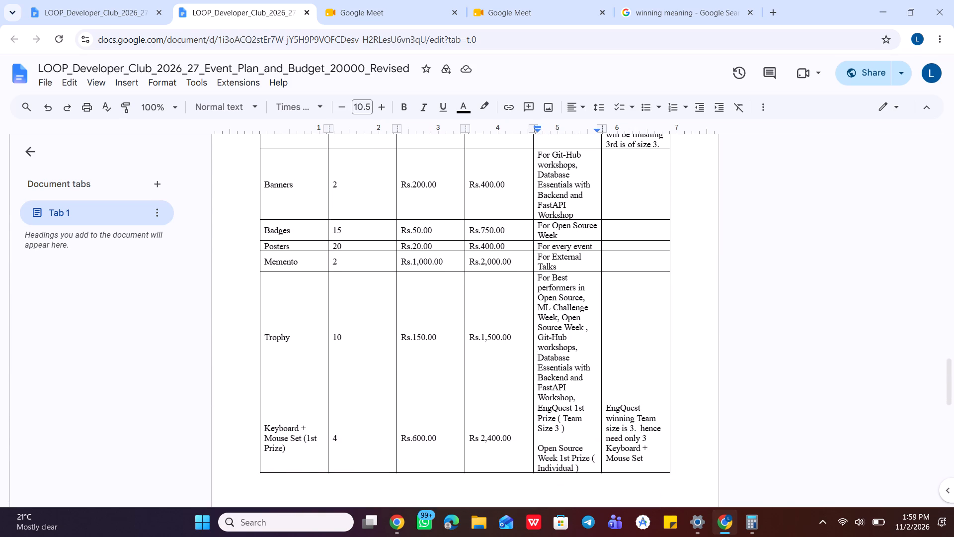
pyautogui.scroll(1, 695, 451)
pyautogui.press('Up')
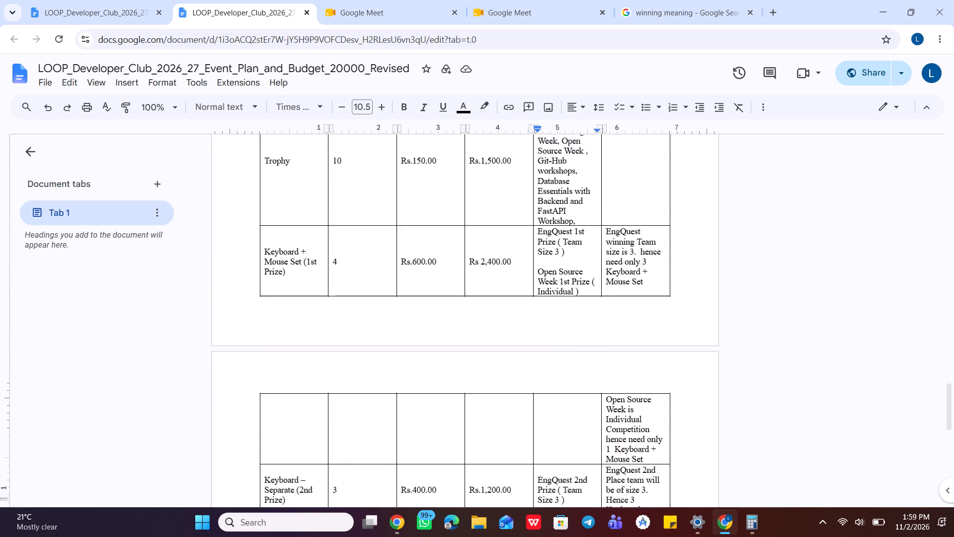
pyautogui.scroll(4, 695, 451)
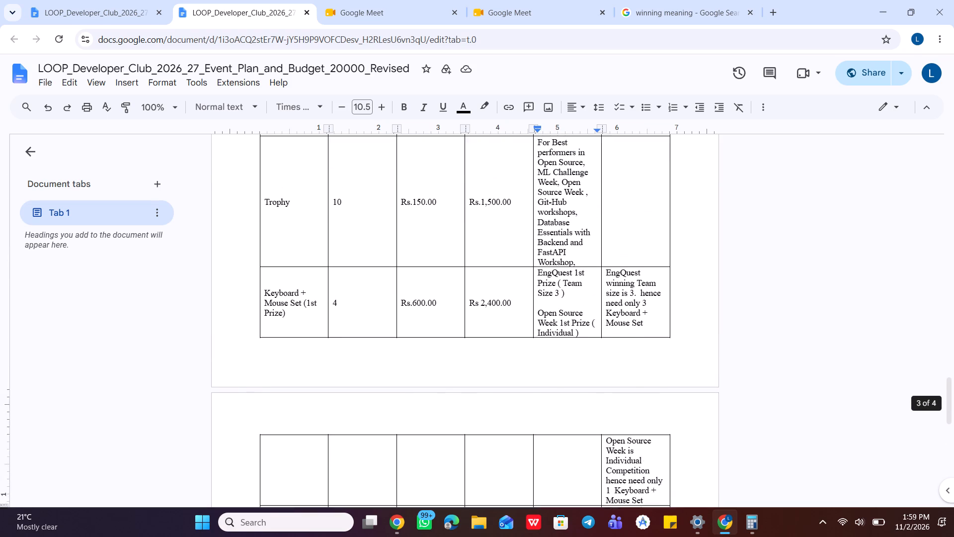
pyautogui.scroll(1, 695, 451)
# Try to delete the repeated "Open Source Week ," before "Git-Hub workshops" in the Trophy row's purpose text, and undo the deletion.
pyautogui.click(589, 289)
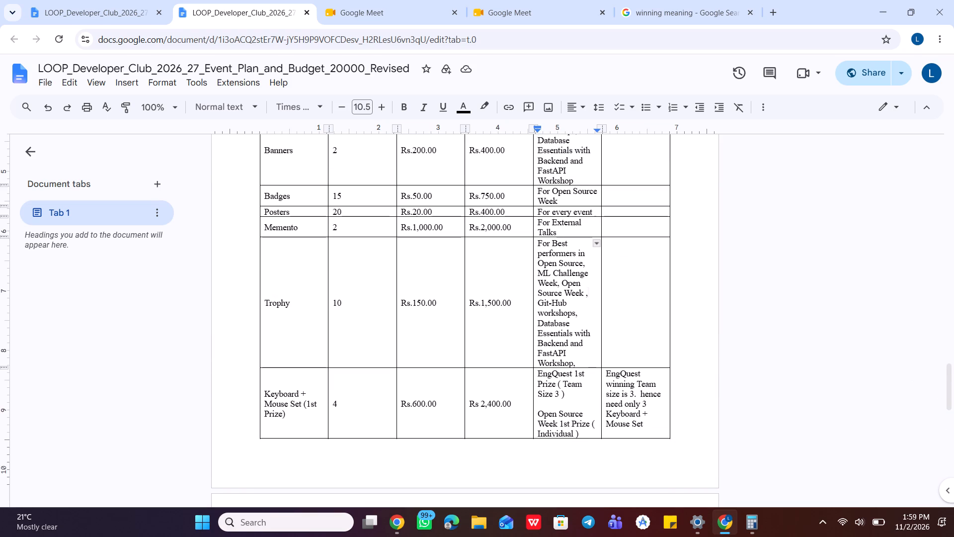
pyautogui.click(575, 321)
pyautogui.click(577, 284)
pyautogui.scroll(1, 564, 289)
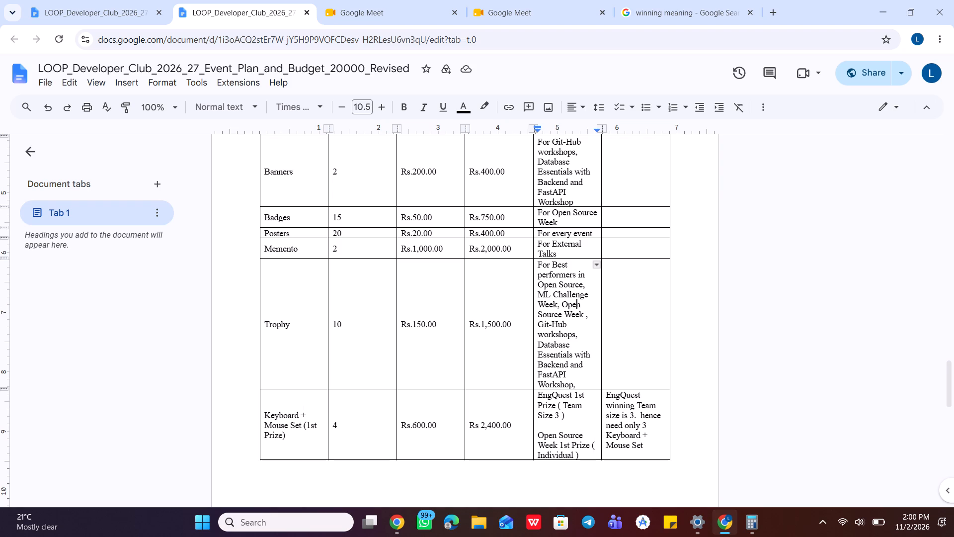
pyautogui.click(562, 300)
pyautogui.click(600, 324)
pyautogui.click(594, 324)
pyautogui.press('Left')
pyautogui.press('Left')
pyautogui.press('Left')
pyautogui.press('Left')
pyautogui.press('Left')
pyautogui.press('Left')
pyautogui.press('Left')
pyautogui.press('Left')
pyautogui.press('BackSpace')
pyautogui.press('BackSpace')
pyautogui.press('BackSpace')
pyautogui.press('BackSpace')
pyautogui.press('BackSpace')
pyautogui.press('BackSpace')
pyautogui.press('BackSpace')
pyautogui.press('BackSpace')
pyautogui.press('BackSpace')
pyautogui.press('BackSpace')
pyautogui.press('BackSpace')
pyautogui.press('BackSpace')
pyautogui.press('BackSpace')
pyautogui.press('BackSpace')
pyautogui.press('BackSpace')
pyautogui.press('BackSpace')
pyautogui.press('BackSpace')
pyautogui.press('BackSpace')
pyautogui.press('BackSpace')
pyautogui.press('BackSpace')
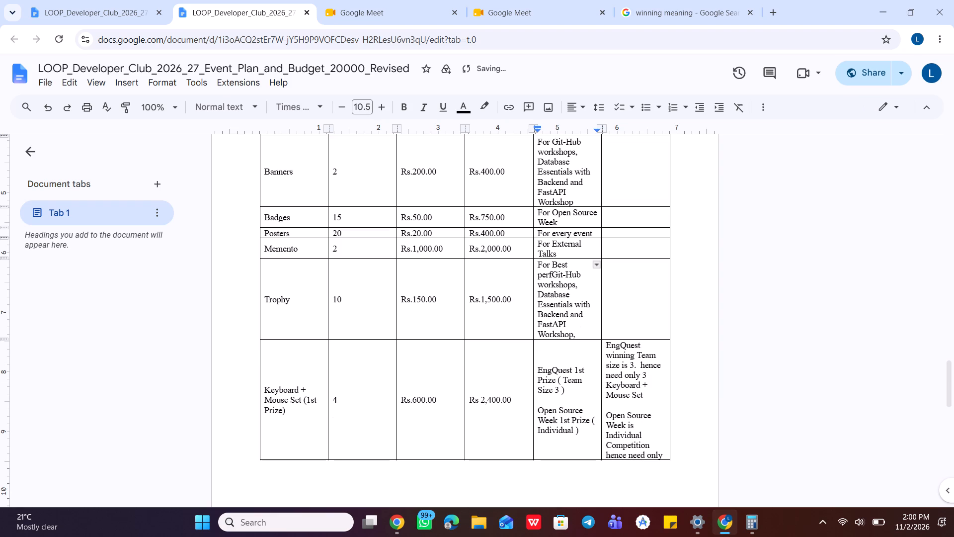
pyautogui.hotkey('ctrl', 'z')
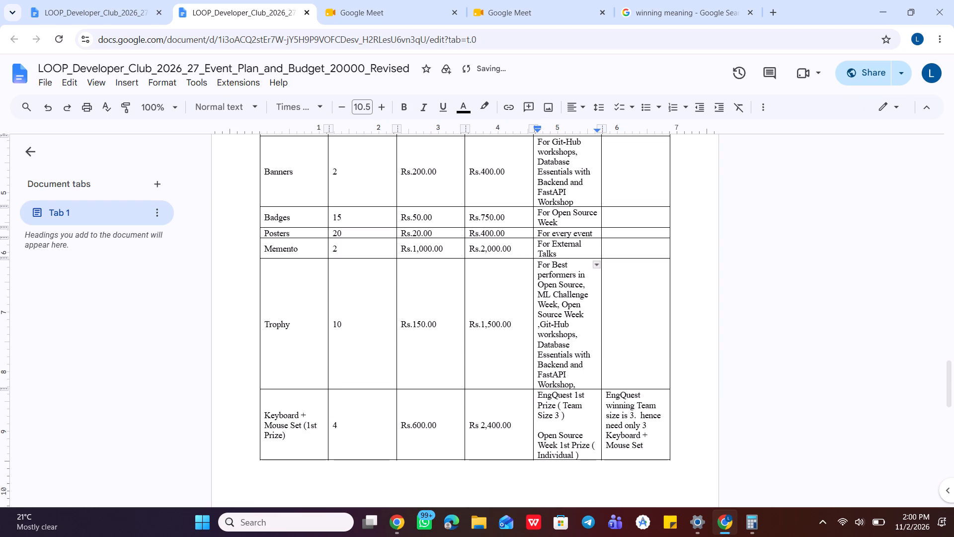
# Delete "Open Source, ML Challenge Week, Open Source Week ," from the Trophy row's purpose text, leaving "For Best performers in" directly before "Git-Hub workshops".
pyautogui.press('BackSpace')
pyautogui.press('BackSpace')
pyautogui.press('BackSpace')
pyautogui.press('BackSpace')
pyautogui.press('BackSpace')
pyautogui.press('BackSpace')
pyautogui.press('BackSpace')
pyautogui.press('BackSpace')
pyautogui.press('BackSpace')
pyautogui.press('BackSpace')
pyautogui.press('BackSpace')
pyautogui.press('BackSpace')
pyautogui.press('BackSpace')
pyautogui.press('BackSpace')
pyautogui.press('BackSpace')
pyautogui.press('BackSpace')
pyautogui.press('BackSpace')
pyautogui.press('BackSpace')
pyautogui.press('BackSpace')
pyautogui.press('BackSpace')
pyautogui.press('BackSpace')
pyautogui.press('BackSpace')
pyautogui.press('BackSpace')
pyautogui.press('BackSpace')
pyautogui.press('BackSpace')
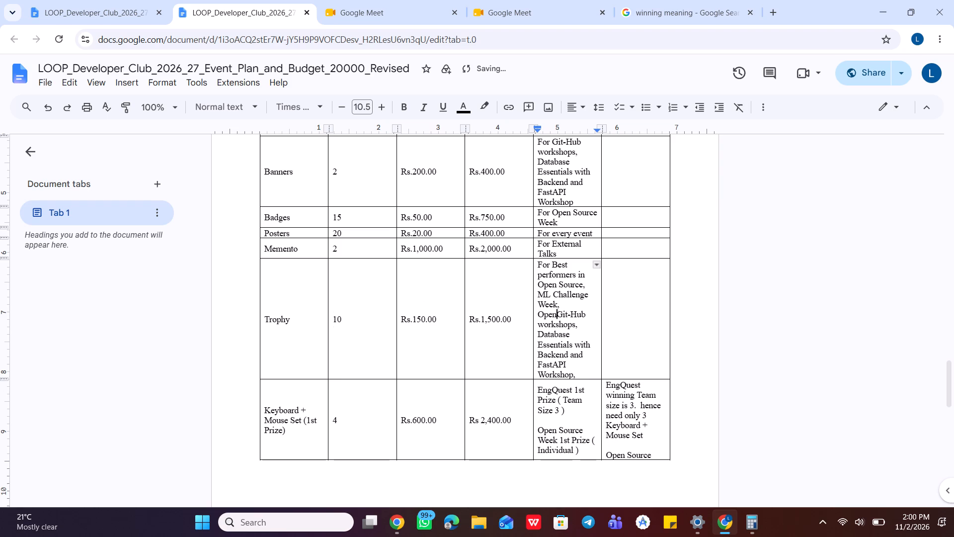
pyautogui.press('BackSpace')
pyautogui.press('BackSpace')
pyautogui.press('BackSpace')
pyautogui.press('BackSpace')
pyautogui.press('BackSpace')
pyautogui.press('BackSpace')
pyautogui.press('BackSpace')
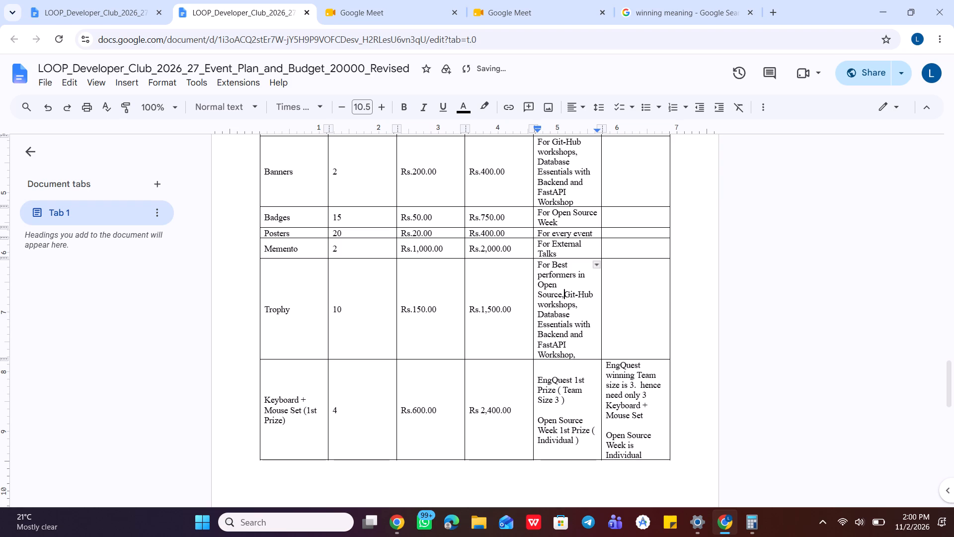
pyautogui.press('BackSpace')
pyautogui.press('BackSpace')
pyautogui.press('BackSpace')
pyautogui.press('BackSpace')
pyautogui.press('BackSpace')
pyautogui.press('BackSpace')
pyautogui.press('BackSpace')
pyautogui.press('BackSpace')
pyautogui.press('BackSpace')
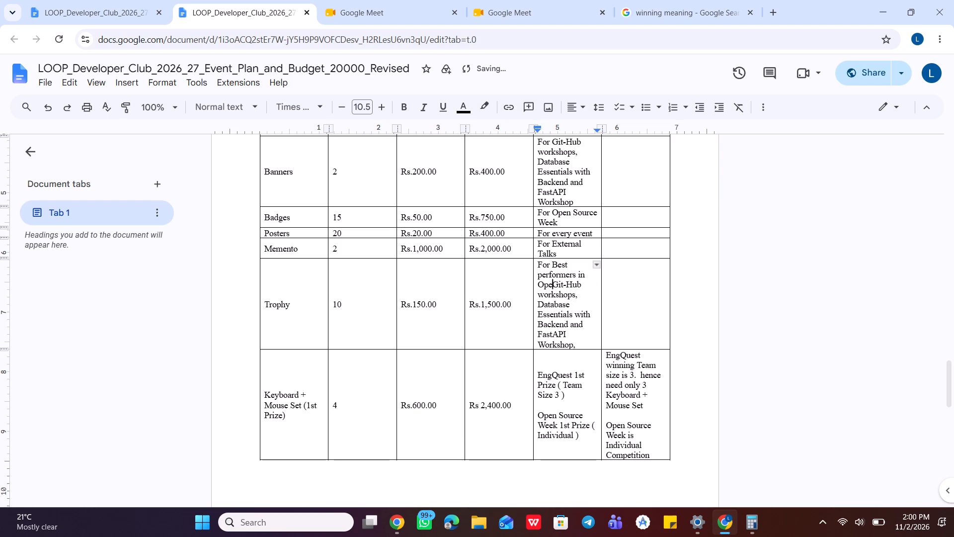
pyautogui.press('BackSpace')
pyautogui.press('BackSpace')
pyautogui.press('BackSpace')
# Set the Trophy row's quantity to 2.
pyautogui.click(351, 303)
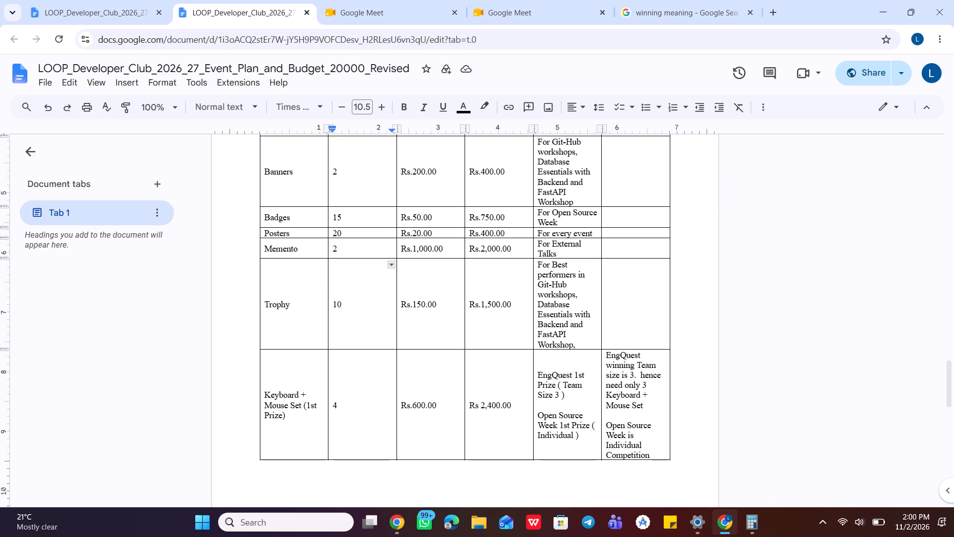
pyautogui.press('BackSpace')
pyautogui.press('2')
pyautogui.press('BackSpace')
pyautogui.press('BackSpace')
pyautogui.press('2')
# Set the Trophy row's total amount to Rs.300.00.
pyautogui.press('Right')
pyautogui.press('Right')
pyautogui.press('Right')
pyautogui.press('Right')
pyautogui.press('Right')
pyautogui.press('Right')
pyautogui.press('Right')
pyautogui.press('Right')
pyautogui.press('Right')
pyautogui.press('Right')
pyautogui.press('Right')
pyautogui.press('Right')
pyautogui.press('Right')
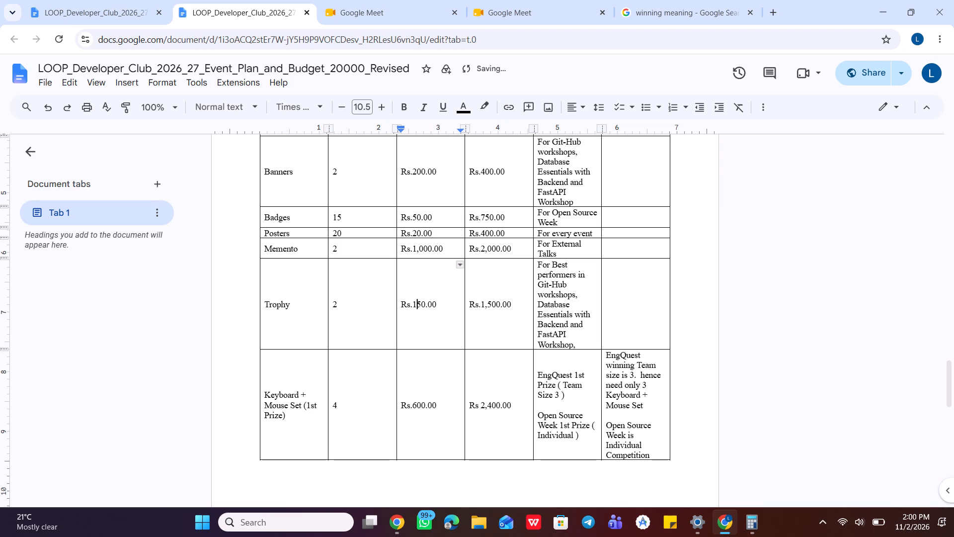
pyautogui.press('Right')
pyautogui.press('Right')
pyautogui.press('Right')
pyautogui.press('Right')
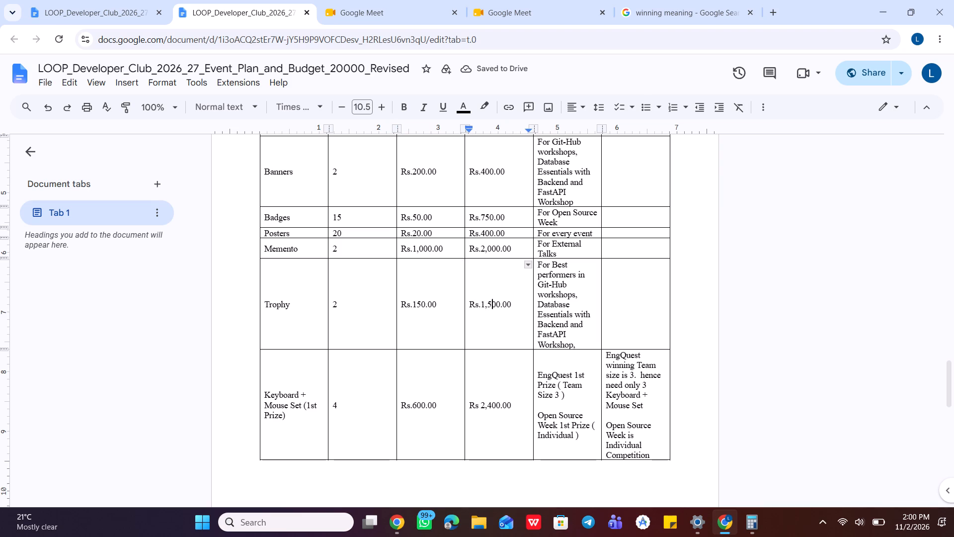
pyautogui.press('Right')
pyautogui.press('Right')
pyautogui.press('BackSpace')
pyautogui.press('BackSpace')
pyautogui.press('BackSpace')
pyautogui.press('BackSpace')
pyautogui.press('BackSpace')
pyautogui.write('30')
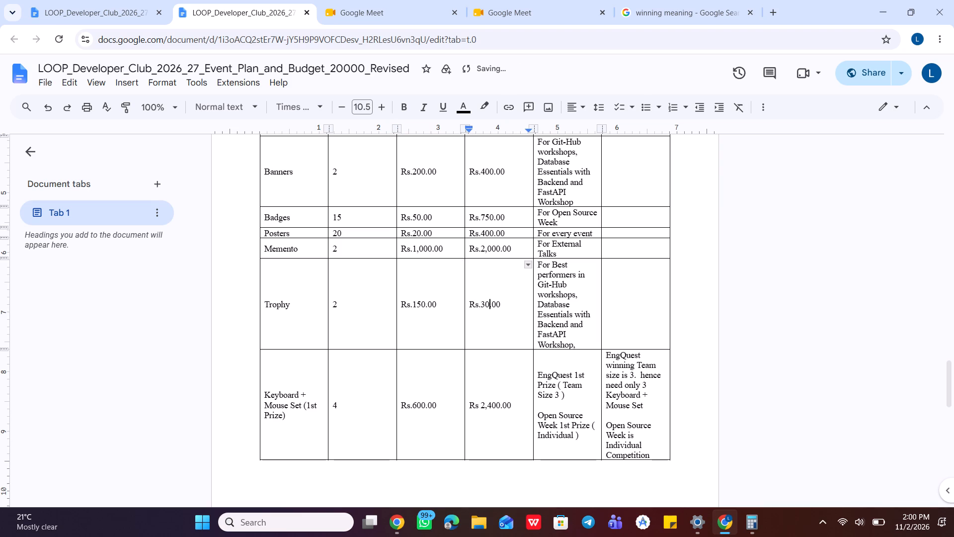
pyautogui.press('0')
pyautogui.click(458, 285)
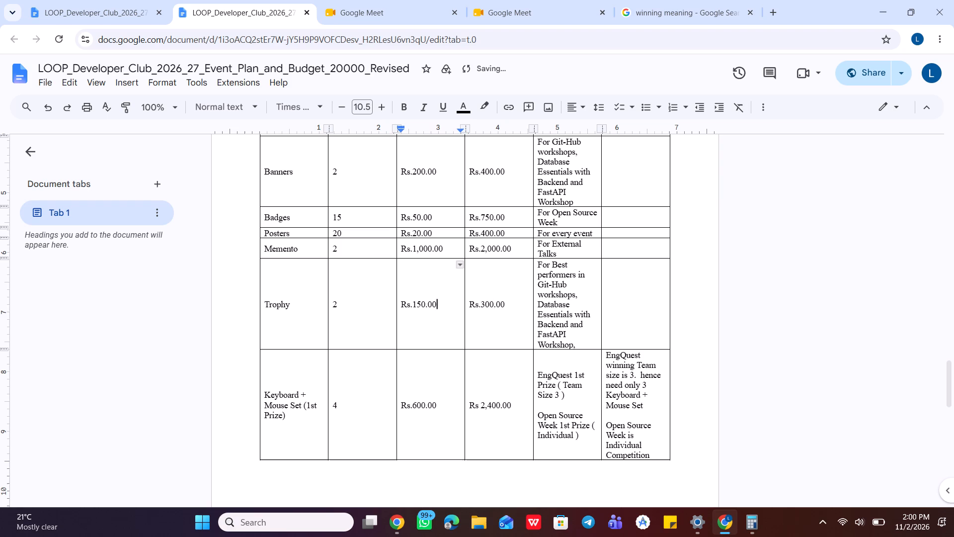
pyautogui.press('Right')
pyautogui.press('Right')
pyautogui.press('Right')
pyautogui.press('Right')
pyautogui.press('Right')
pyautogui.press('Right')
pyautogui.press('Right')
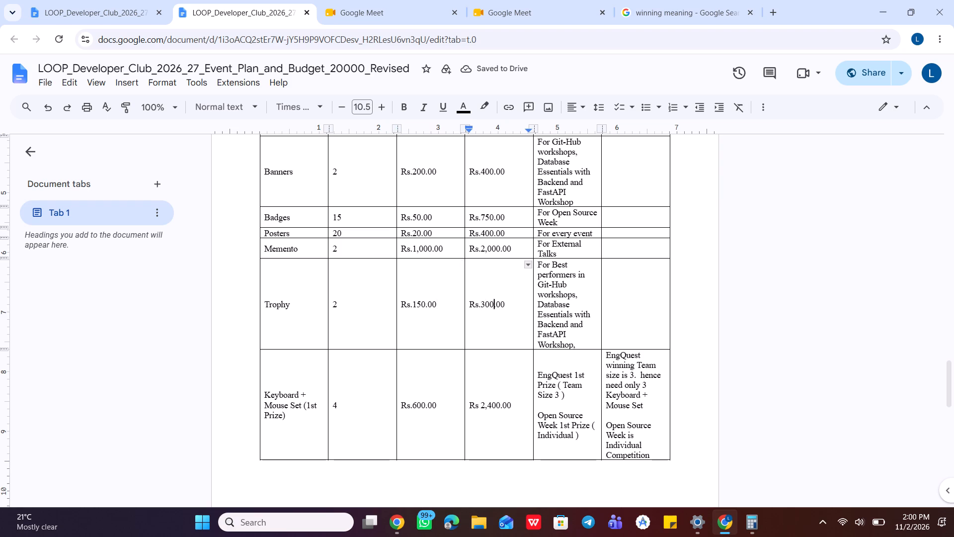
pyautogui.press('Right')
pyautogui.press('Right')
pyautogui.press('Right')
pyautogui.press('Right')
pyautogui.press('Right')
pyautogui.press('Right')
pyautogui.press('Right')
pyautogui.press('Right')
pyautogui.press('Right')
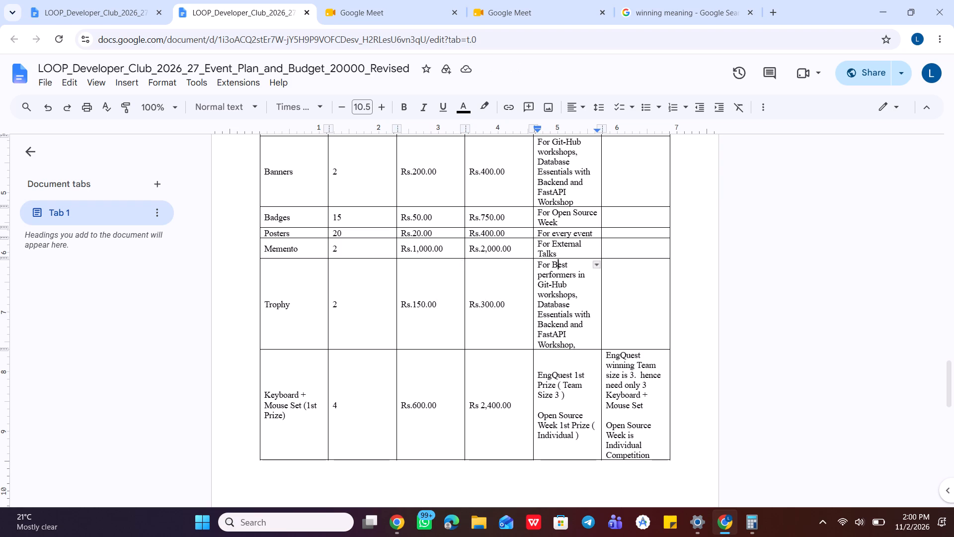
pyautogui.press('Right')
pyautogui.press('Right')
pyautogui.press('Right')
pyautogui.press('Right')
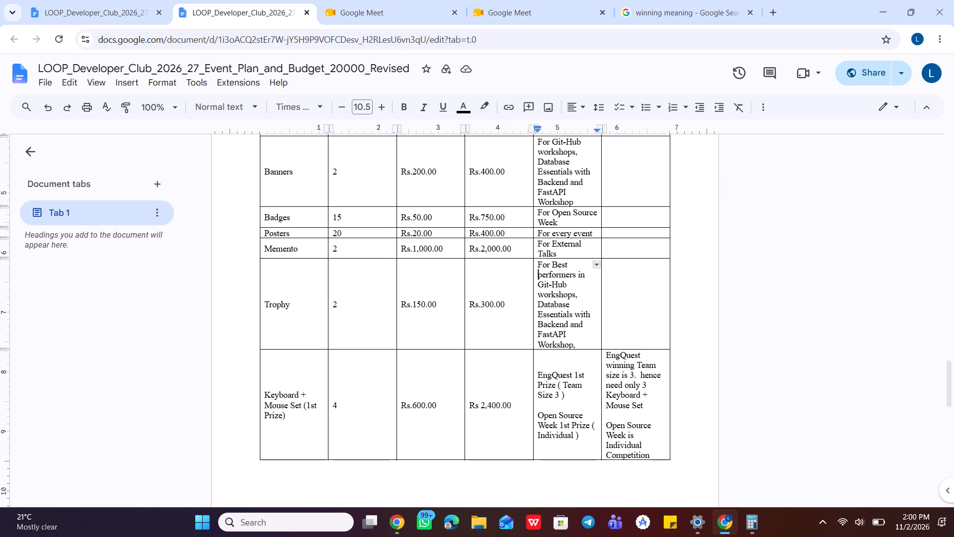
# Enter "1 Trophy for each workshop." in the Trophy row's empty description cell.
pyautogui.click(658, 281)
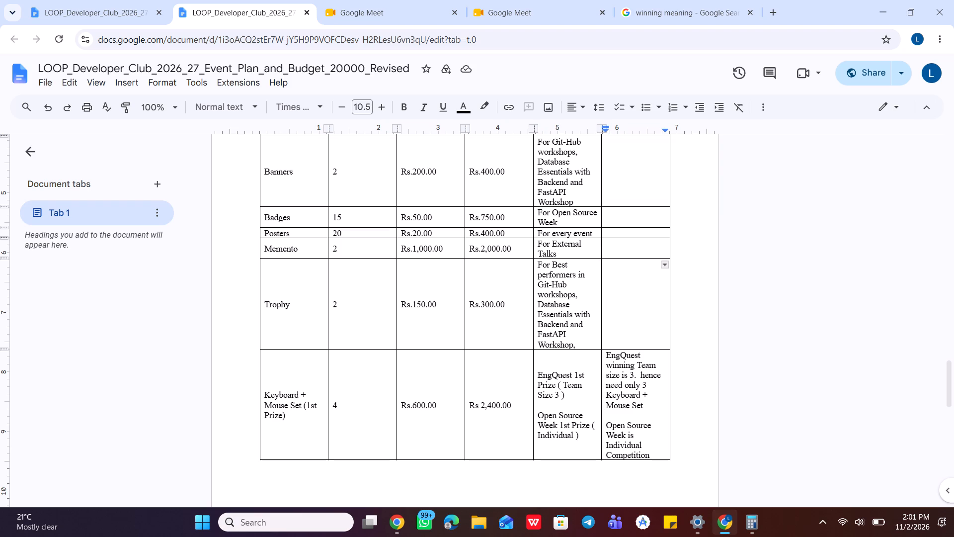
pyautogui.write('ro')
pyautogui.write('phy')
pyautogui.press('space')
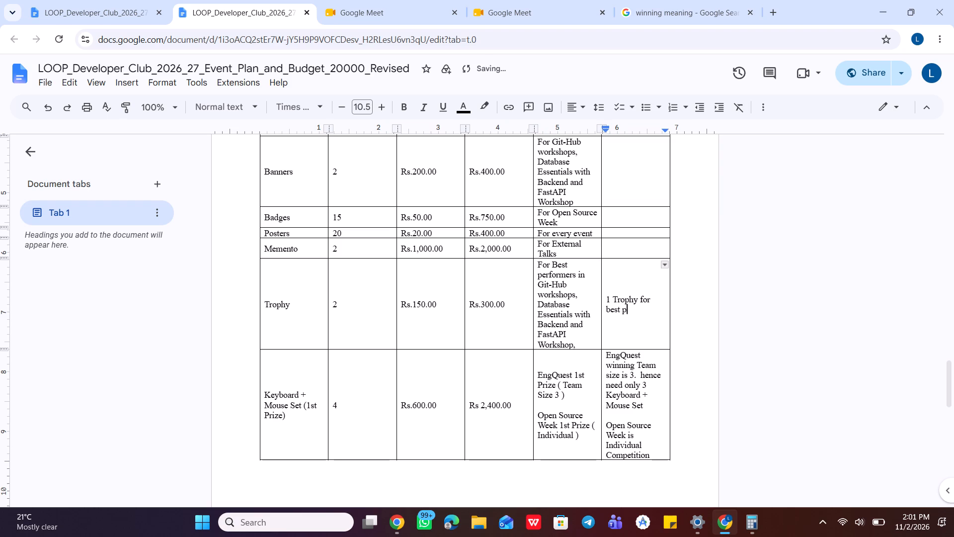
pyautogui.write('ER')
pyautogui.press('BackSpace')
pyautogui.press('BackSpace')
pyautogui.press('BackSpace')
pyautogui.write('per')
pyautogui.write('former')
pyautogui.press('BackSpace')
pyautogui.press('BackSpace')
pyautogui.press('BackSpace')
pyautogui.press('BackSpace')
pyautogui.press('BackSpace')
pyautogui.press('BackSpace')
pyautogui.press('BackSpace')
pyautogui.press('BackSpace')
pyautogui.press('BackSpace')
pyautogui.press('BackSpace')
pyautogui.press('BackSpace')
pyautogui.press('BackSpace')
pyautogui.press('BackSpace')
pyautogui.press('BackSpace')
pyautogui.press('BackSpace')
pyautogui.press('BackSpace')
pyautogui.press('BackSpace')
pyautogui.press('BackSpace')
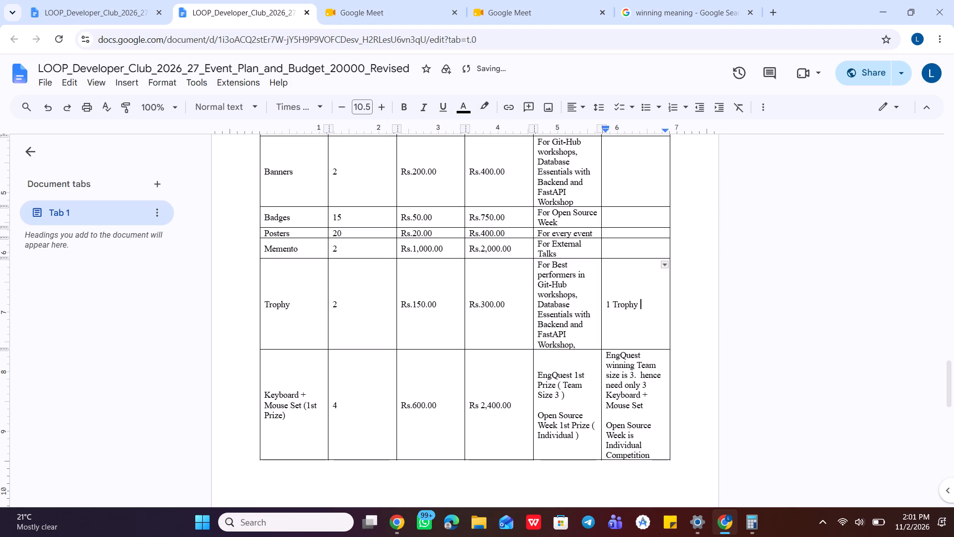
pyautogui.write('for each')
pyautogui.press('space')
pyautogui.write('event')
pyautogui.press('BackSpace')
pyautogui.press('BackSpace')
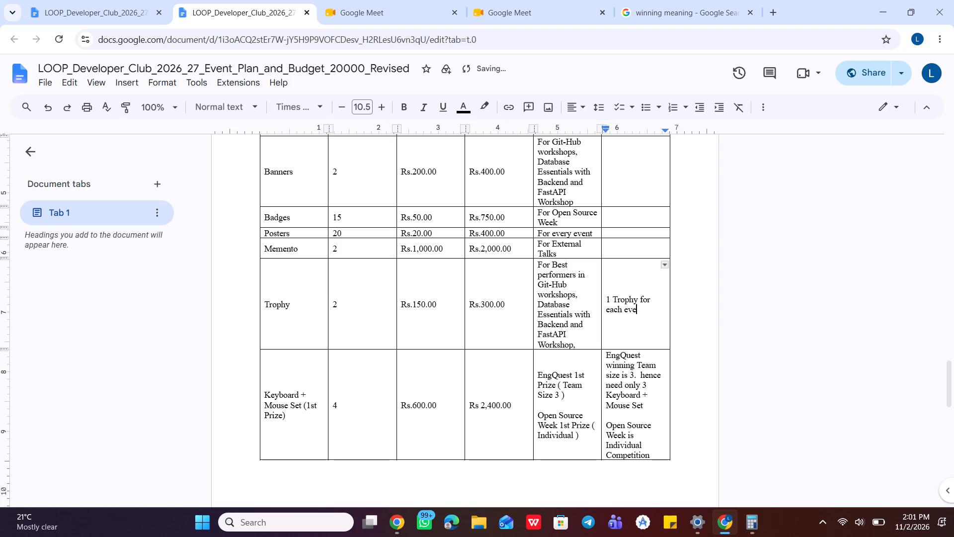
pyautogui.press('BackSpace')
pyautogui.press('BackSpace')
pyautogui.press('BackSpace')
pyautogui.write('workshop')
pyautogui.press('.')
# Examine the budget table's purposes and descriptions from the Mugs row down to the Total row.
pyautogui.scroll(1, 618, 342)
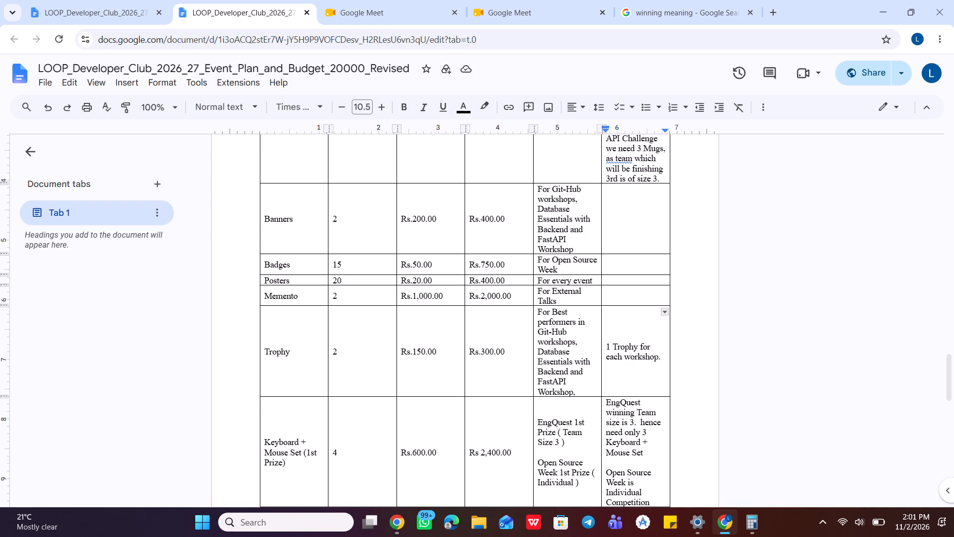
pyautogui.scroll(2, 618, 342)
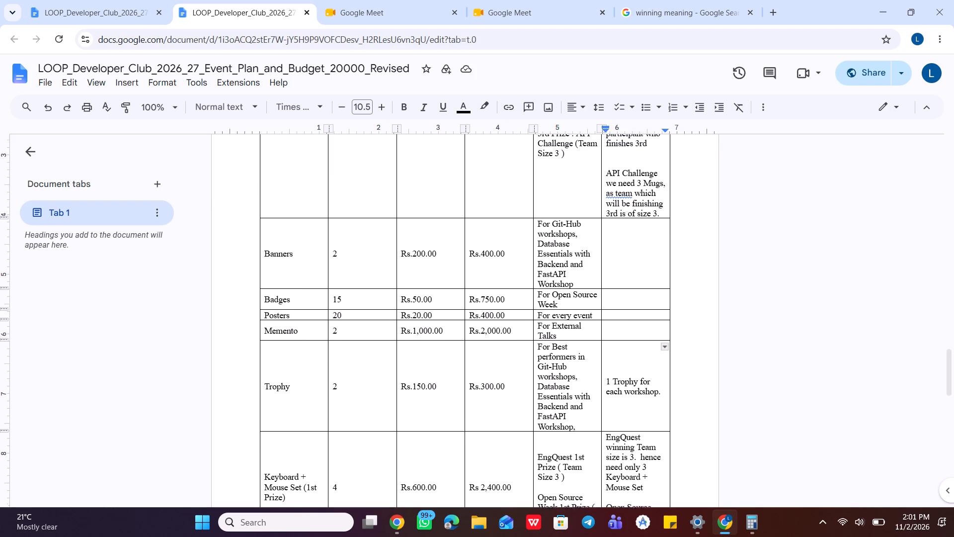
pyautogui.scroll(1, 618, 342)
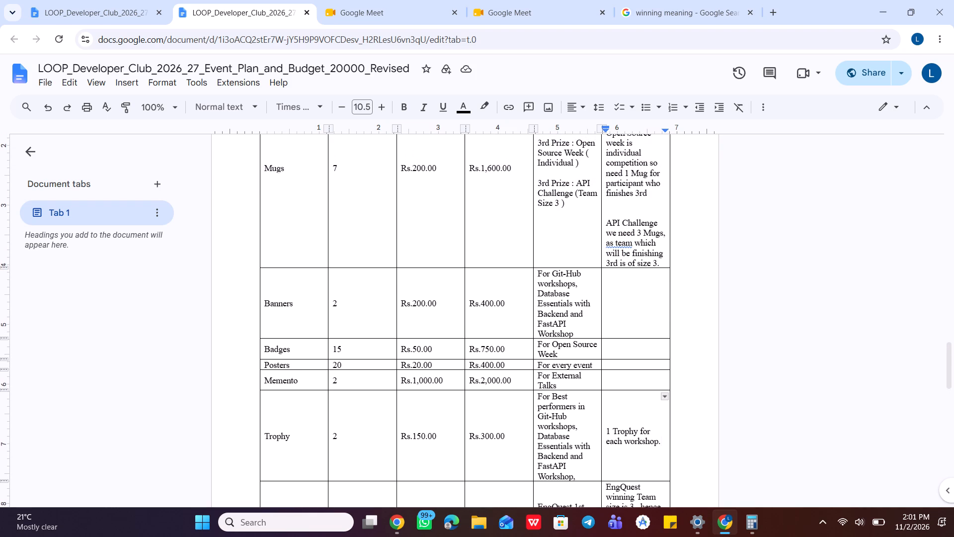
pyautogui.click(597, 265)
pyautogui.scroll(-1, 597, 265)
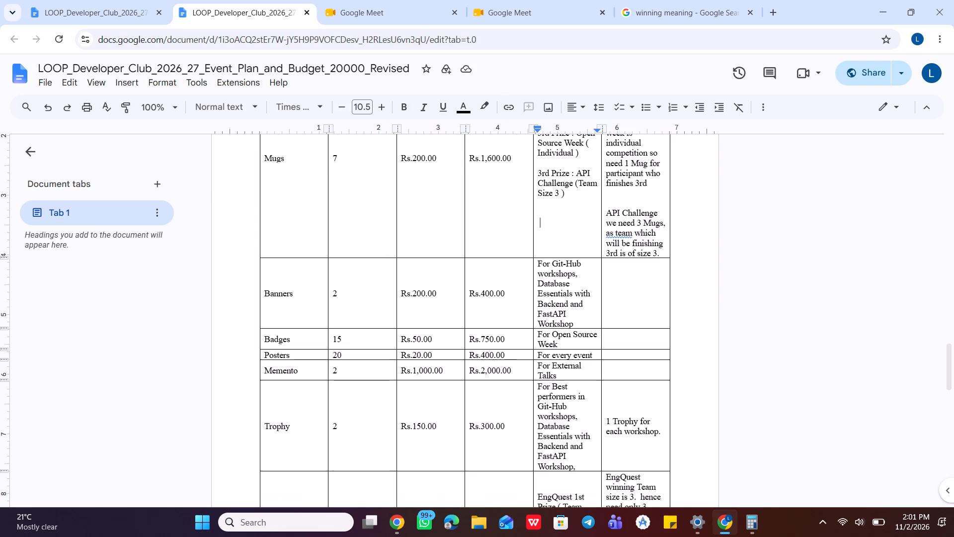
pyautogui.click(638, 324)
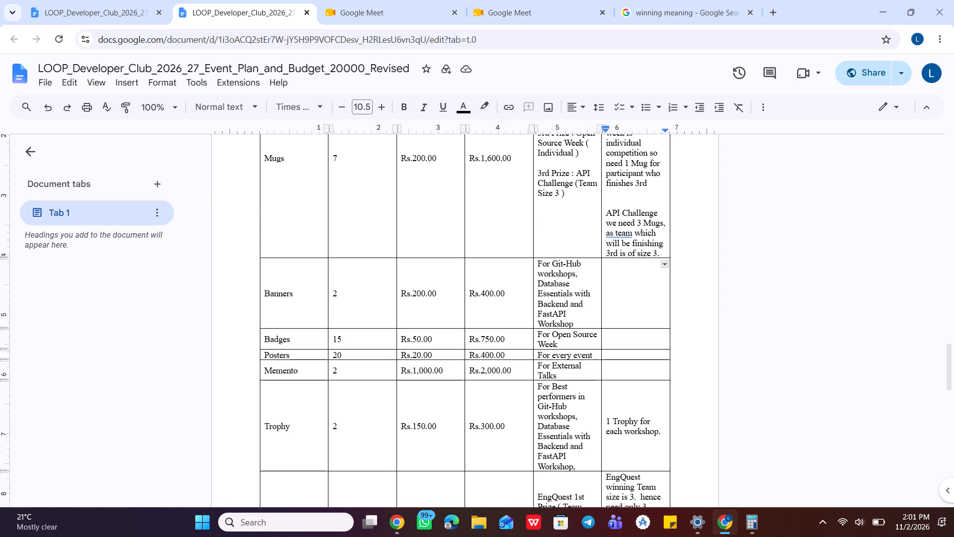
pyautogui.click(626, 402)
pyautogui.click(624, 382)
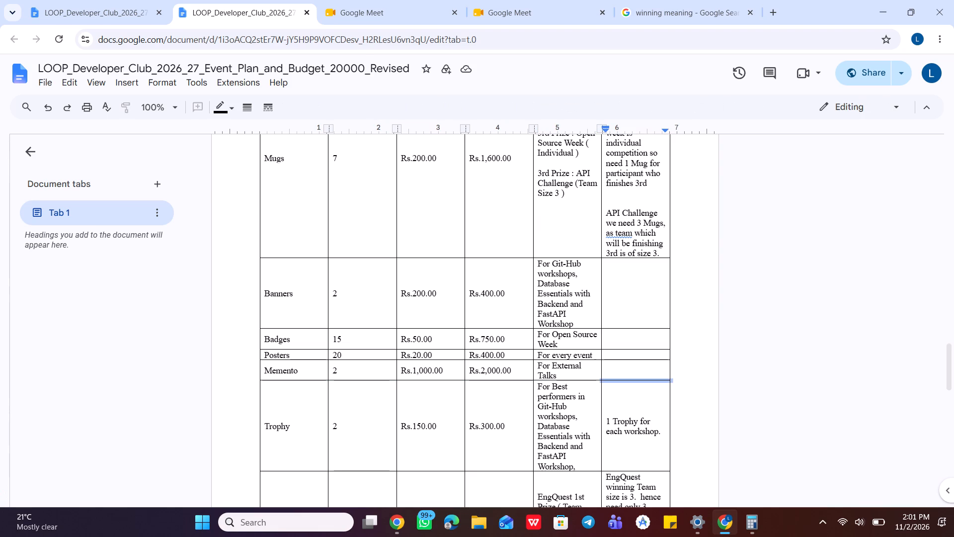
pyautogui.press('Up')
pyautogui.press('Up')
pyautogui.press('Up')
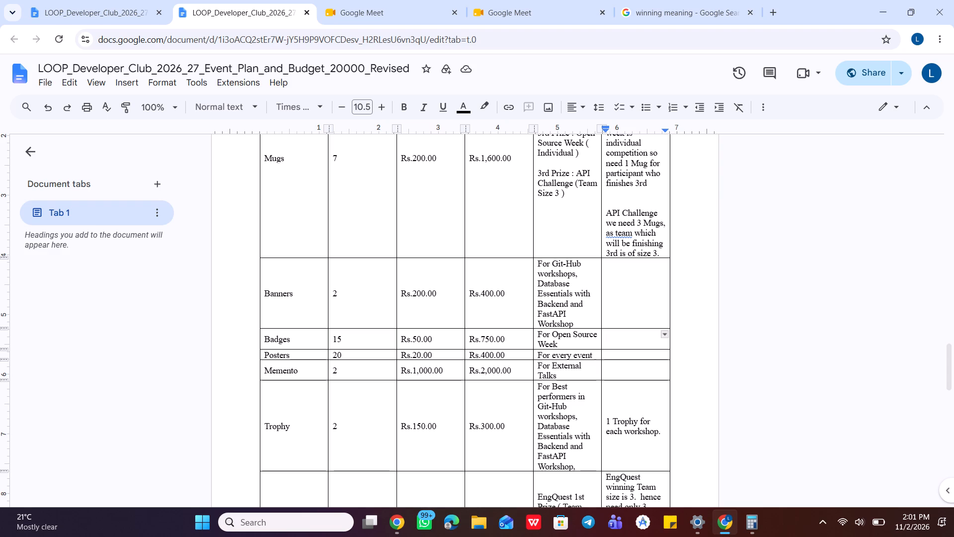
pyautogui.scroll(-11, 624, 382)
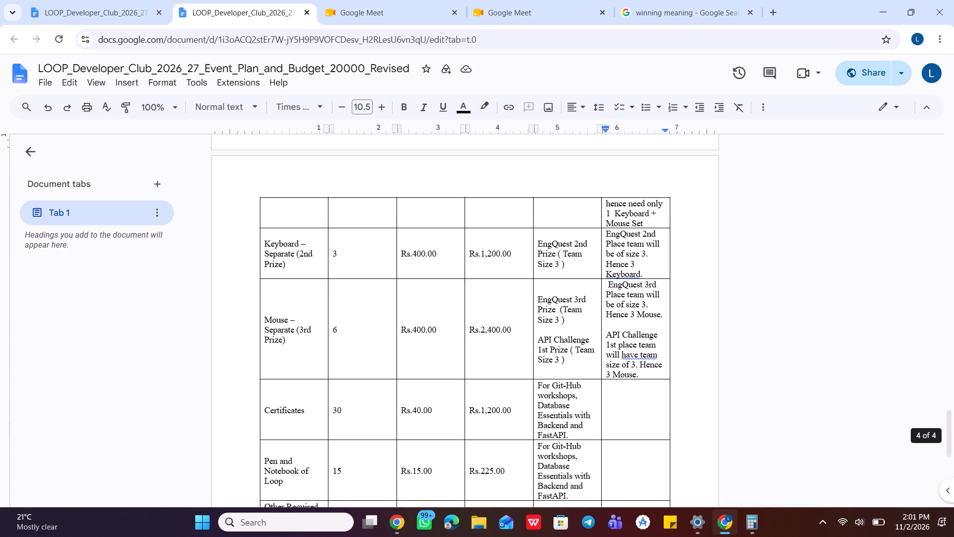
pyautogui.scroll(-1, 624, 382)
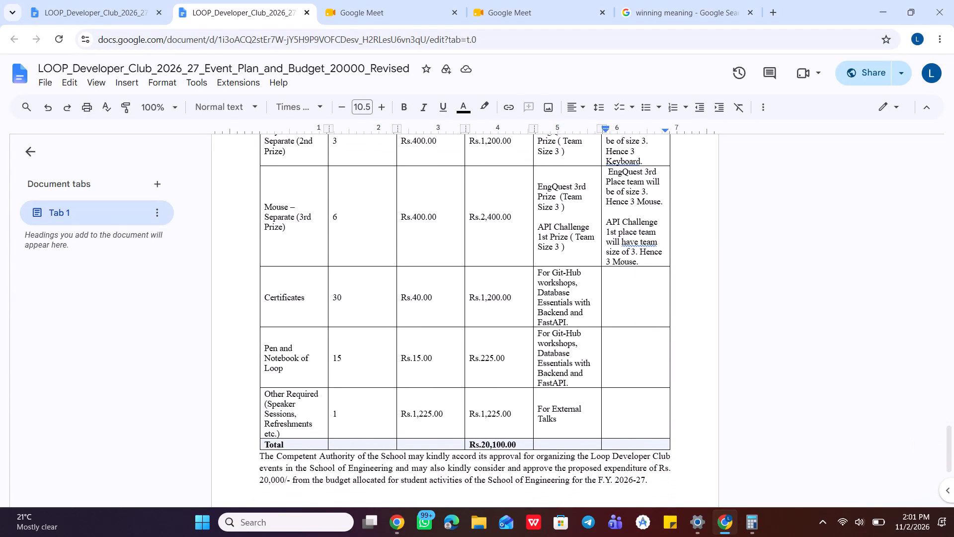
# Enter "To be distributed during the workshop." in the Pen and Notebook of Loop row's empty description cell.
pyautogui.click(674, 460)
pyautogui.click(654, 415)
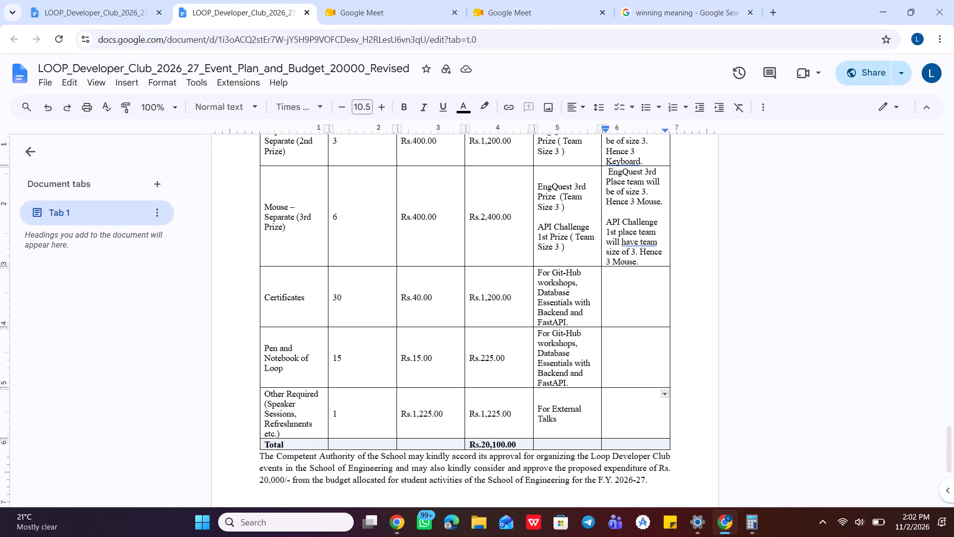
pyautogui.click(626, 367)
pyautogui.click(616, 327)
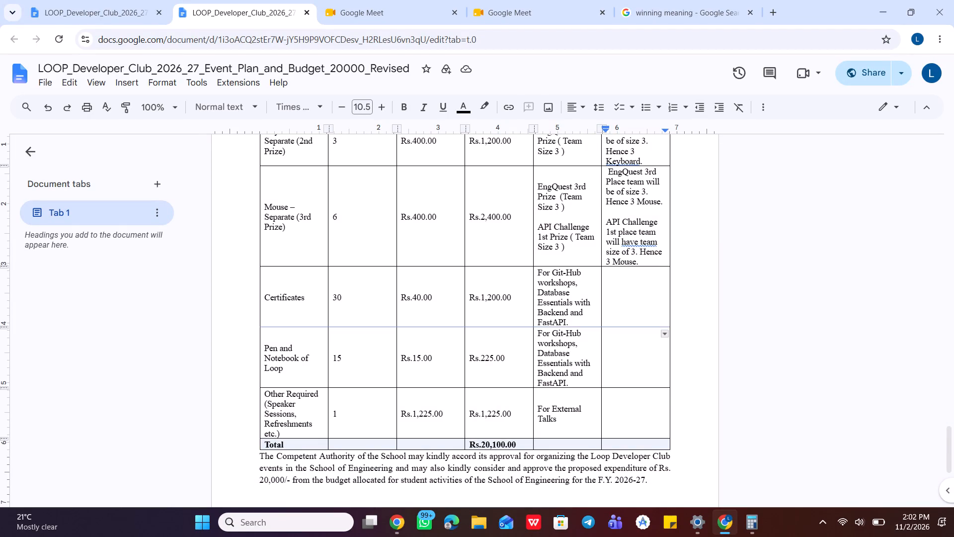
pyautogui.click(616, 339)
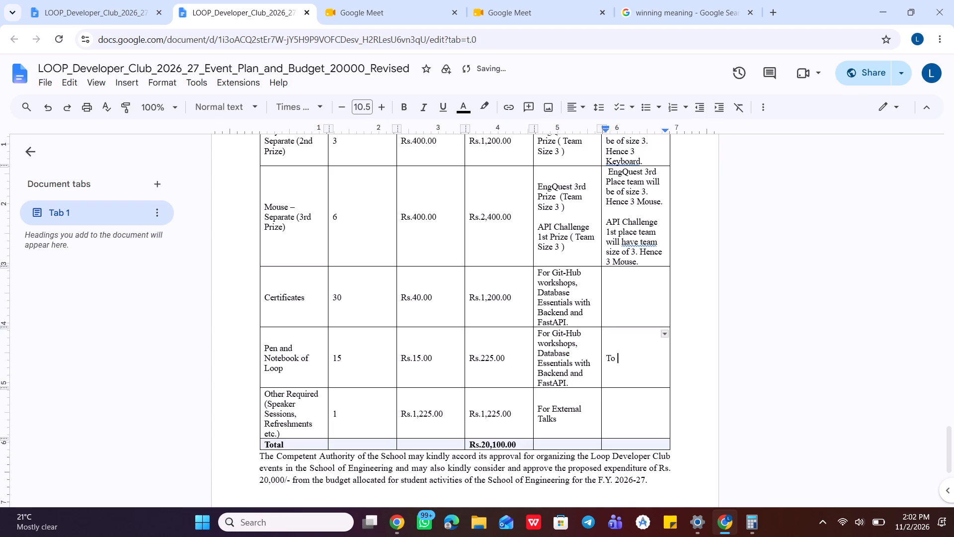
pyautogui.write('be')
pyautogui.press('space')
pyautogui.write('distributed in the')
pyautogui.press('space')
pyautogui.press('BackSpace')
pyautogui.press('BackSpace')
pyautogui.press('BackSpace')
pyautogui.press('BackSpace')
pyautogui.press('BackSpace')
pyautogui.press('BackSpace')
pyautogui.press('BackSpace')
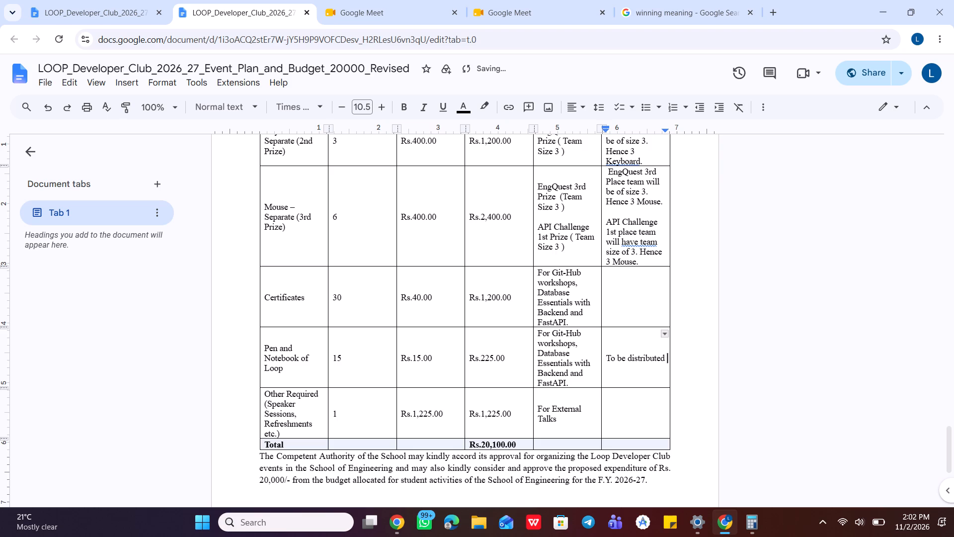
pyautogui.write('during the workshop')
pyautogui.press('.')
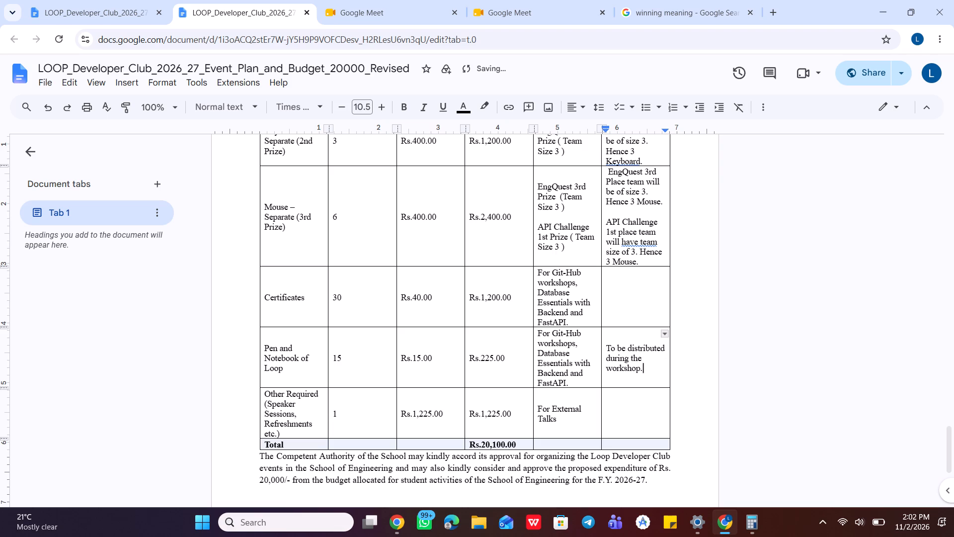
# Open the Stickers row's empty description cell for text entry.
pyautogui.click(545, 317)
pyautogui.scroll(1, 545, 317)
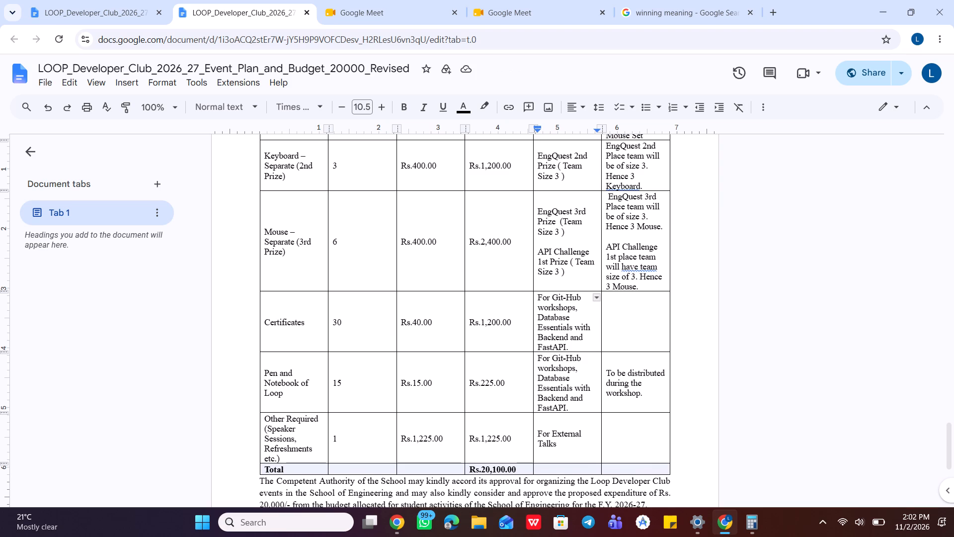
pyautogui.scroll(2, 451, 355)
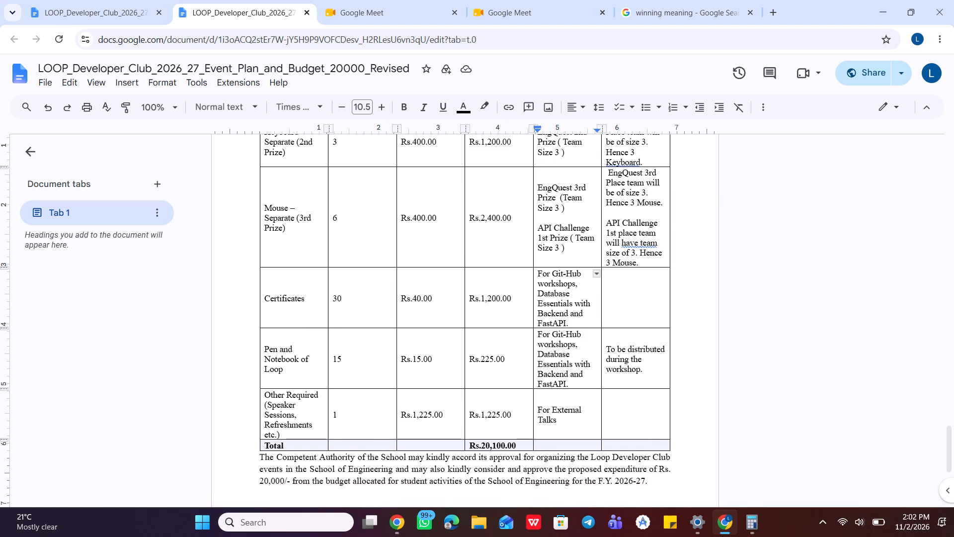
pyautogui.scroll(3, 451, 355)
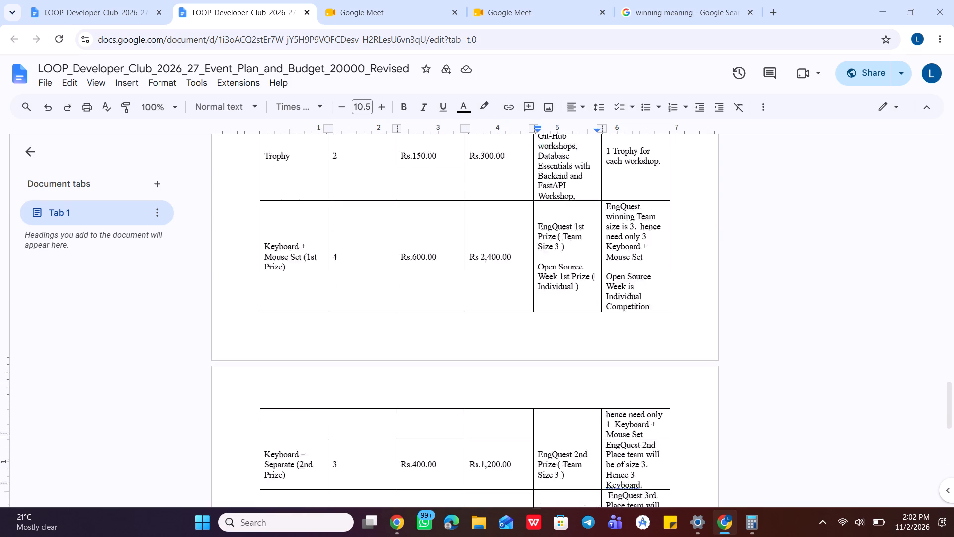
pyautogui.scroll(5, 451, 355)
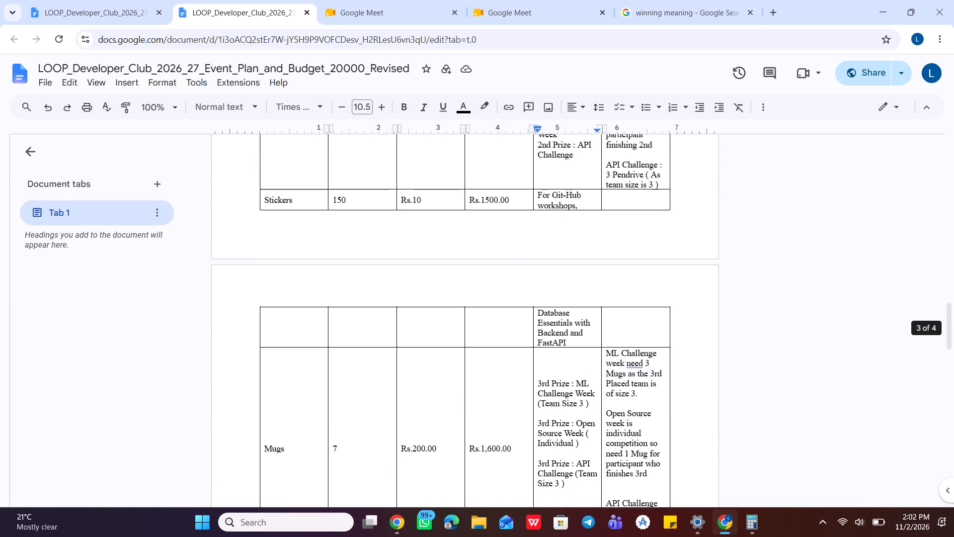
pyautogui.scroll(-1, 451, 355)
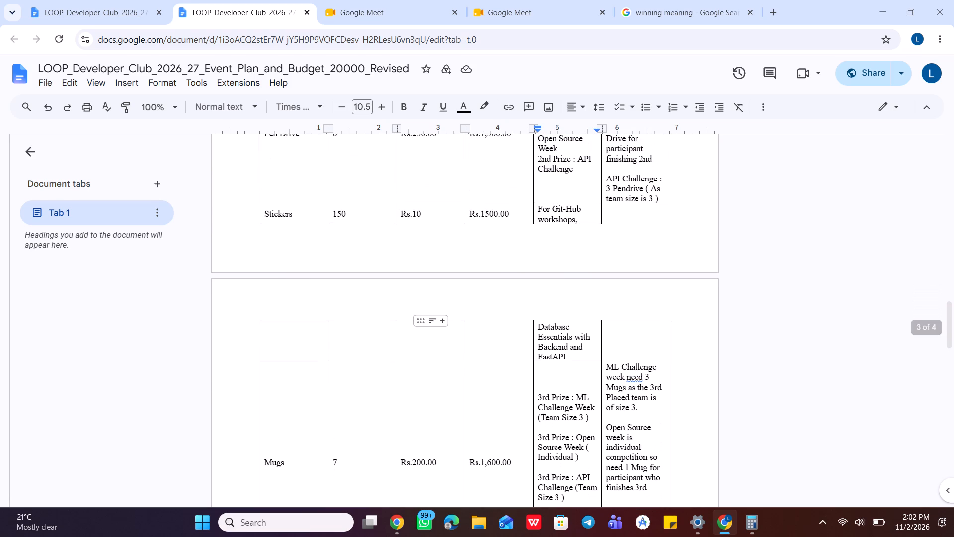
pyautogui.scroll(-1, 451, 355)
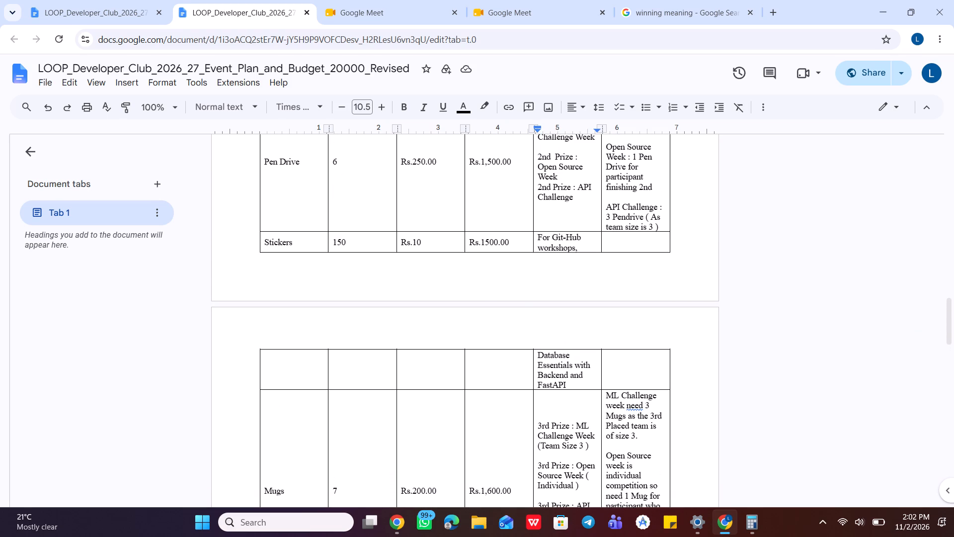
pyautogui.click(621, 237)
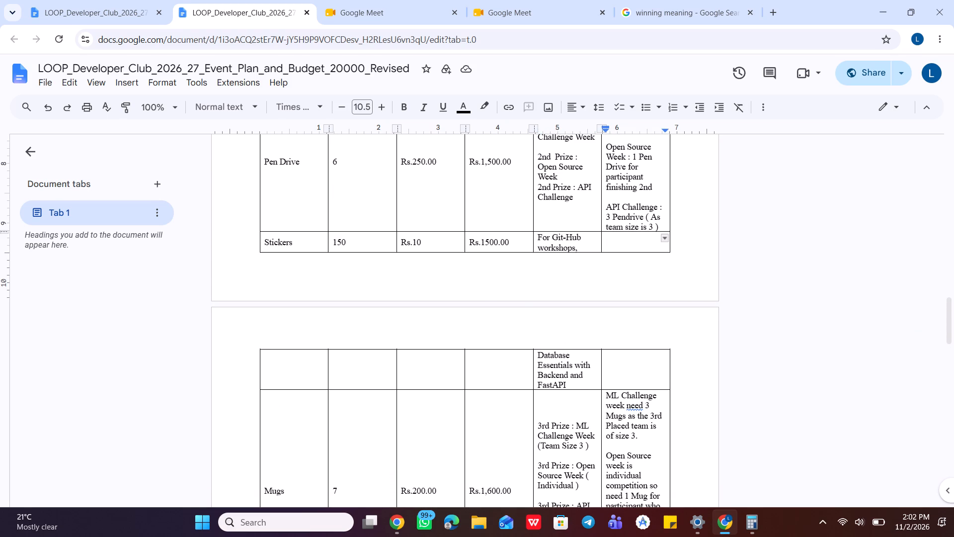
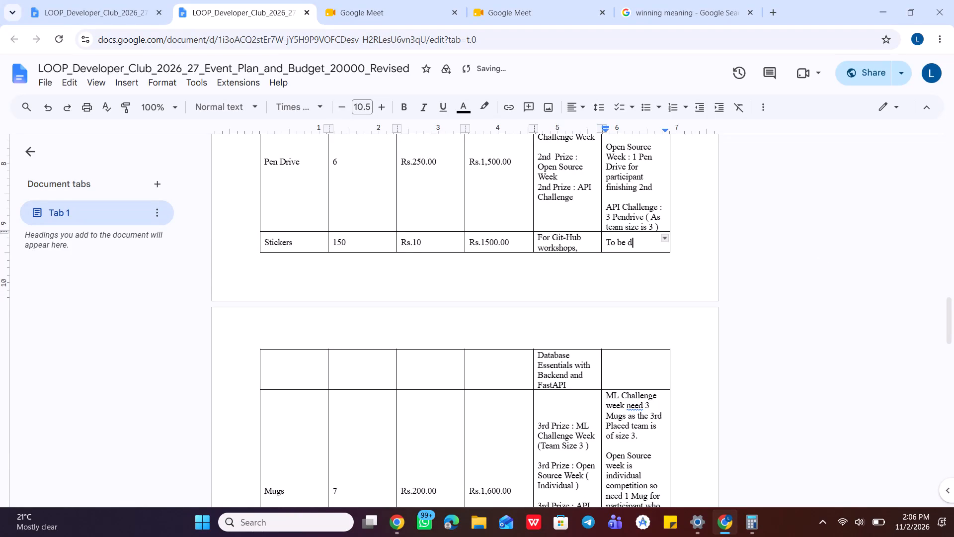
# Complete the Stickers row's description text as "To be Distributed" and return to its opening words for revision.
pyautogui.press('BackSpace')
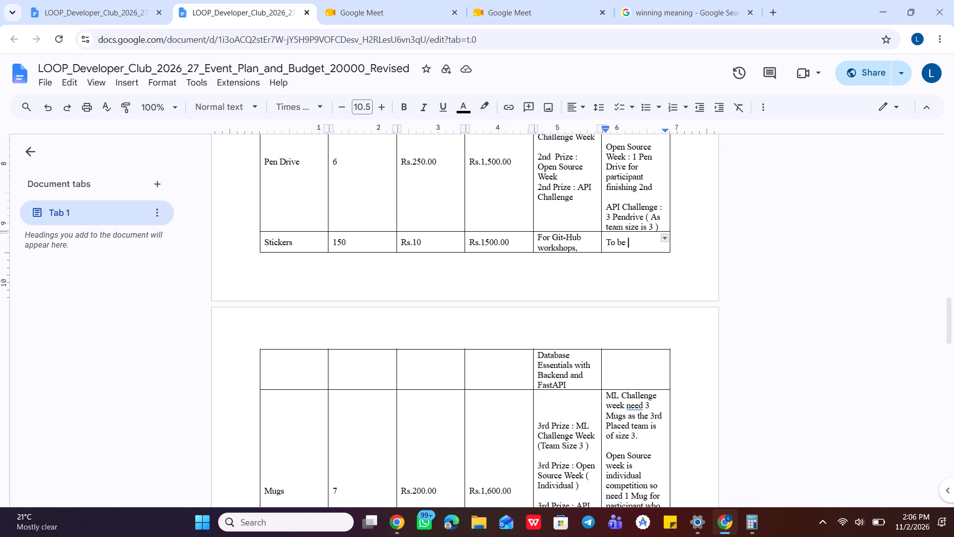
pyautogui.press('d')
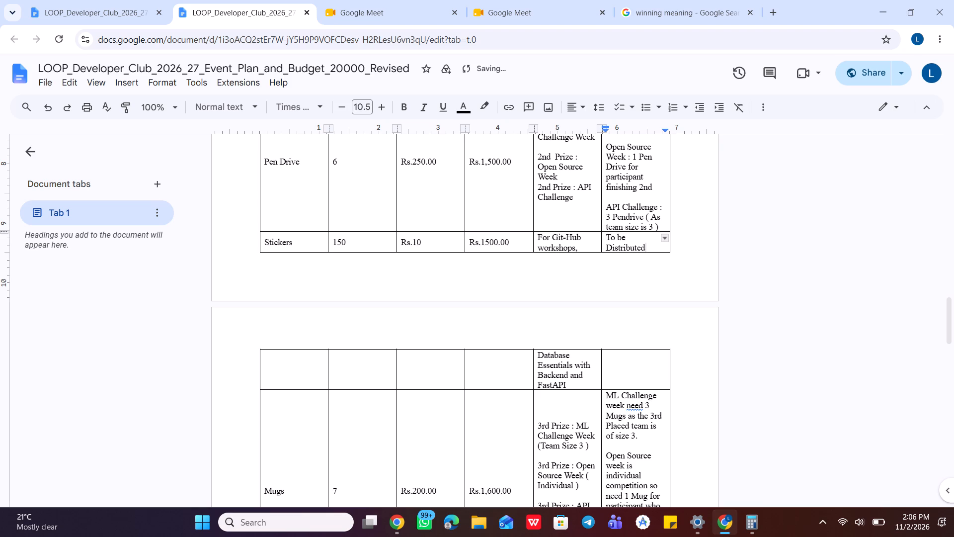
pyautogui.press('Up')
pyautogui.press('Up')
pyautogui.press('Left')
pyautogui.press('Left')
pyautogui.press('Down')
pyautogui.press('Left')
pyautogui.press('Left')
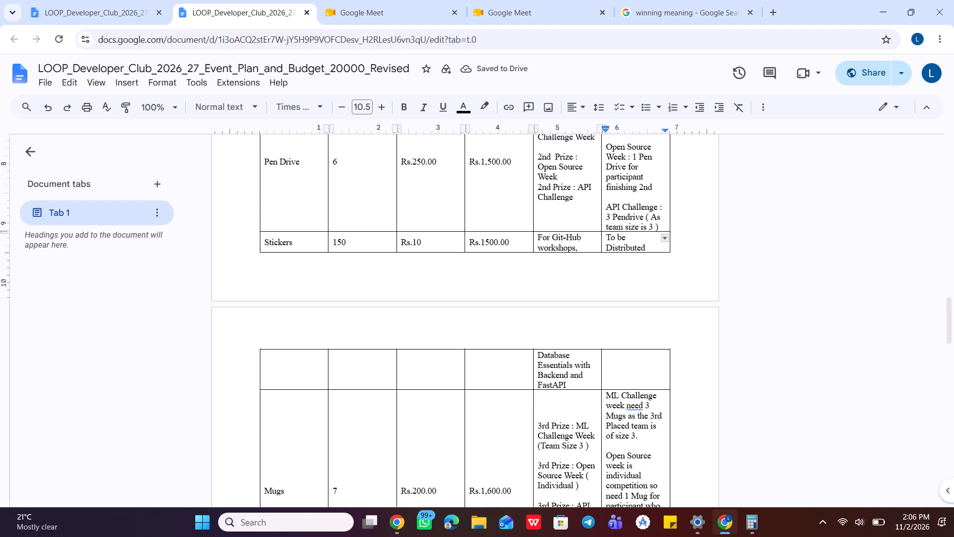
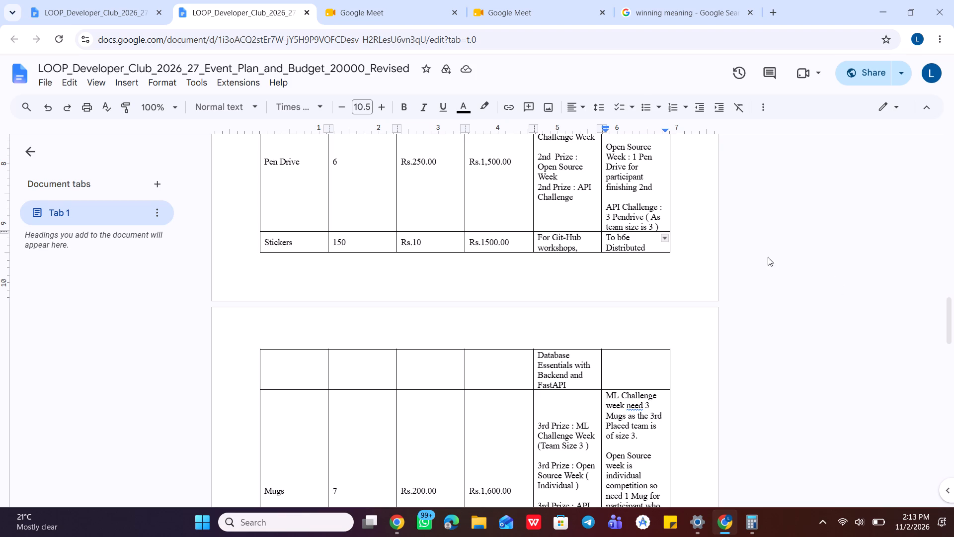
# Correct the mistyped second word in the Stickers row's description so the opening reads "To be".
pyautogui.press('BackSpace')
pyautogui.press('0')
pyautogui.press('Down')
pyautogui.press('Right')
pyautogui.press('Right')
pyautogui.press('Right')
pyautogui.press('Up')
pyautogui.press('Up')
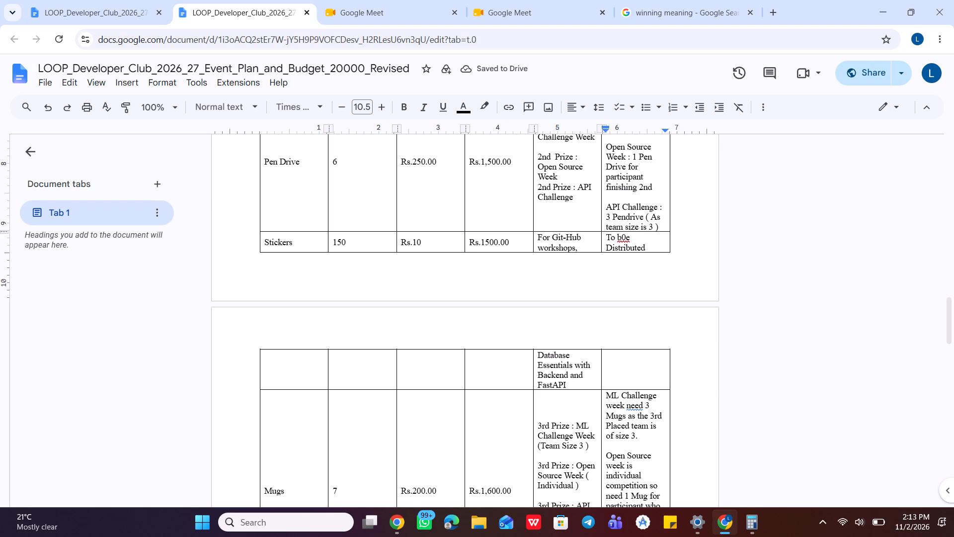
pyautogui.press('Down')
pyautogui.press('Left')
pyautogui.press('Left')
pyautogui.press('BackSpace')
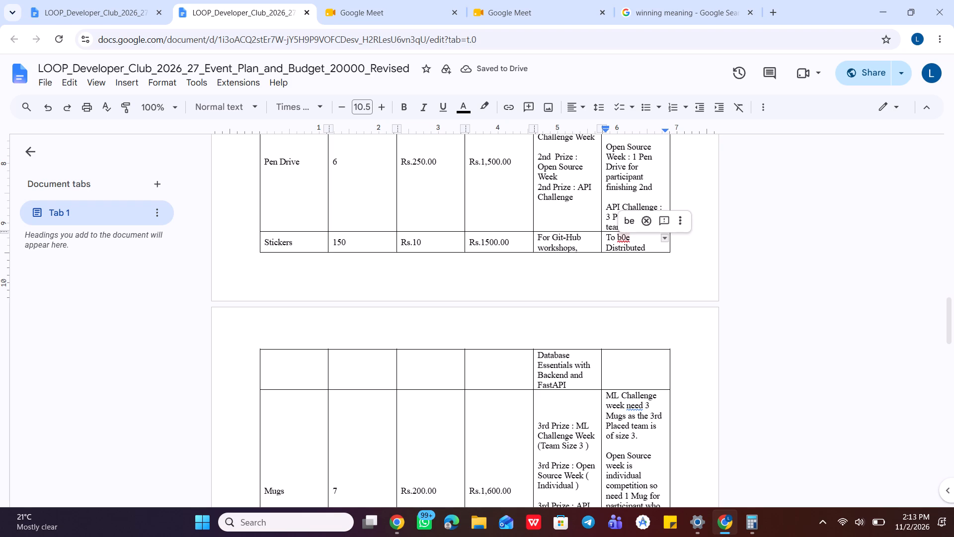
# Append "during event" to the end of the Stickers row's description, after "Distributed".
pyautogui.press('Down')
pyautogui.press('Right')
pyautogui.press('Right')
pyautogui.press('Right')
pyautogui.press('Right')
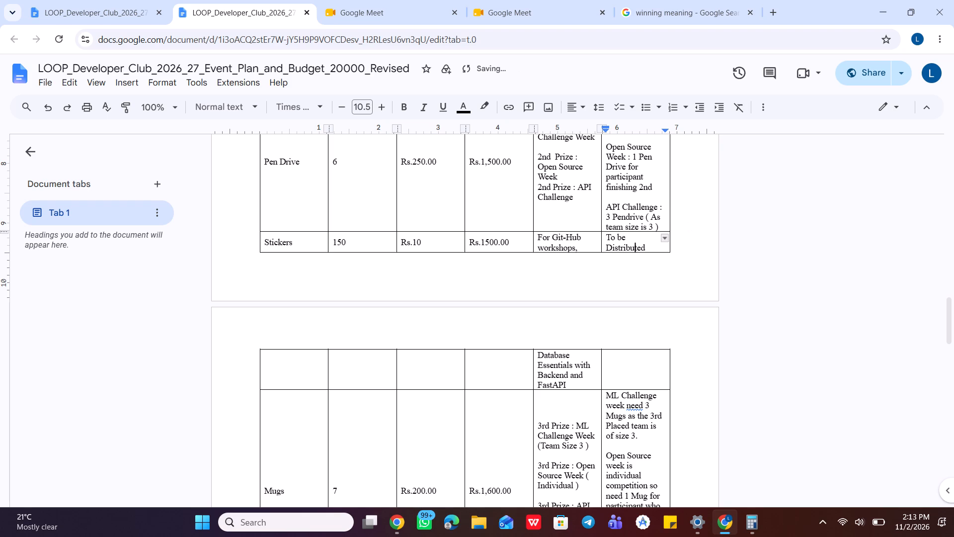
pyautogui.press('Right')
pyautogui.press('Right')
pyautogui.press('Right')
pyautogui.press('space')
pyautogui.write('during')
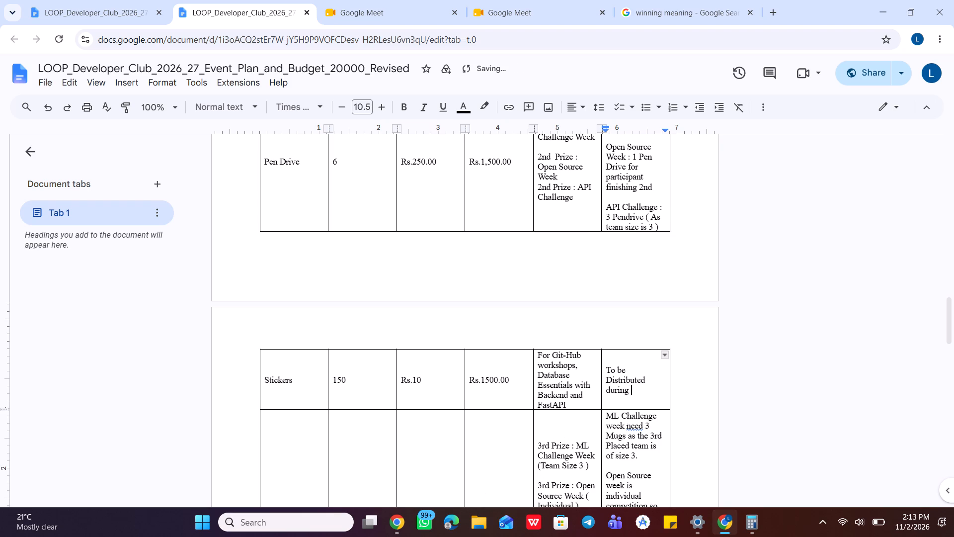
pyautogui.write('event')
# Copy the Stickers row's description "To be Distributed during event" into the Badges row's empty description cell.
pyautogui.scroll(-2, 737, 241)
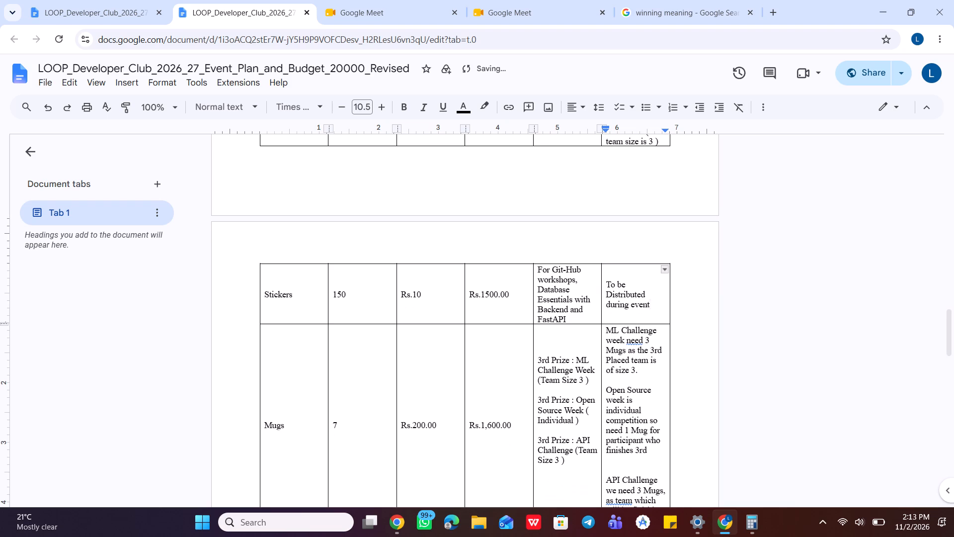
pyautogui.scroll(-2, 737, 241)
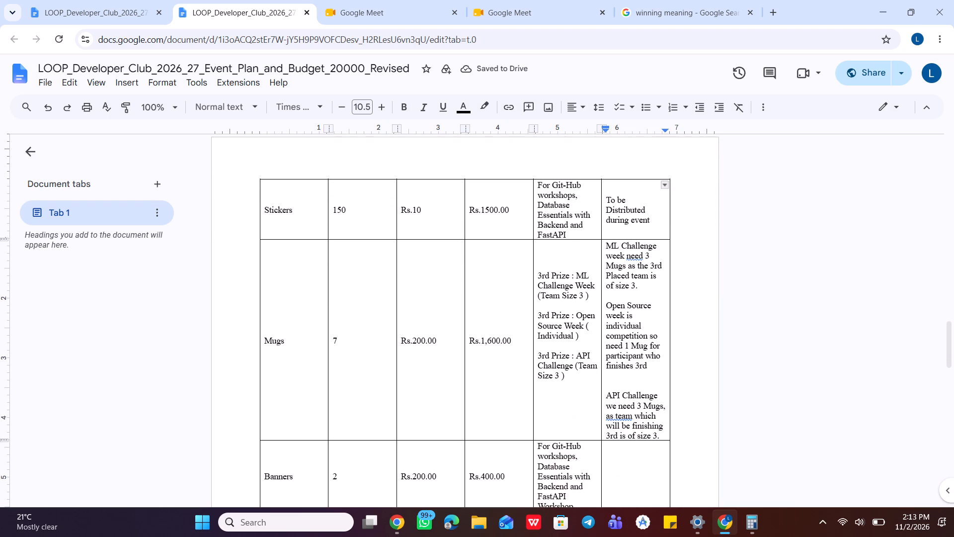
pyautogui.scroll(-4, 737, 241)
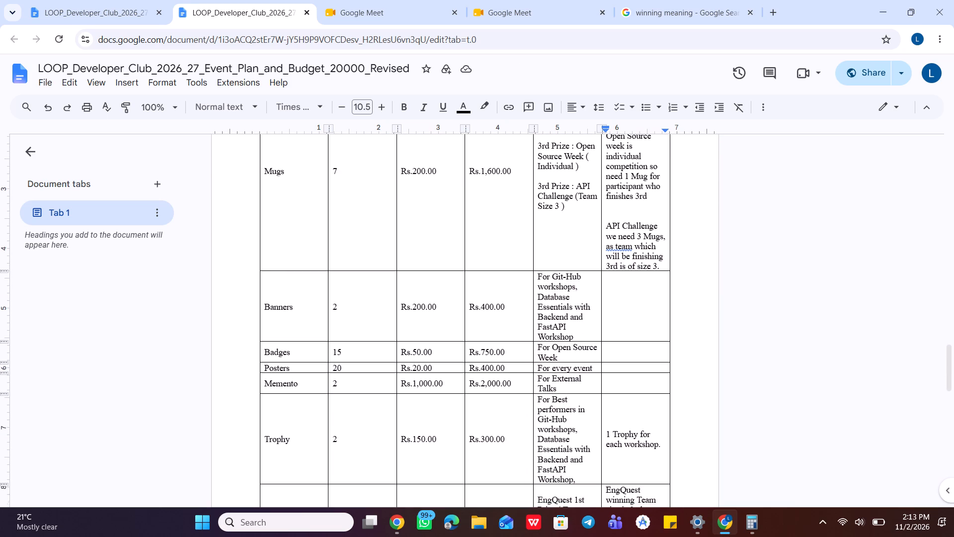
pyautogui.scroll(-1, 737, 241)
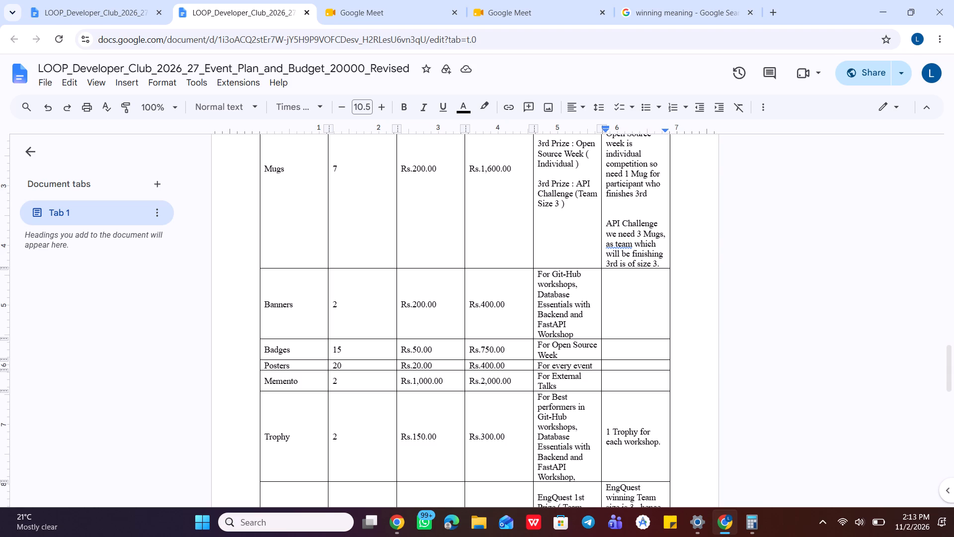
pyautogui.scroll(5, 737, 241)
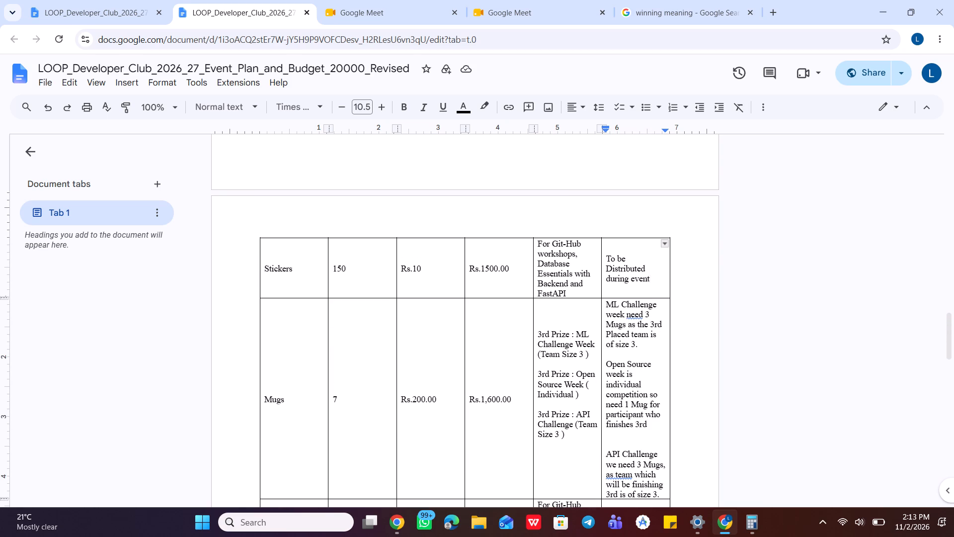
pyautogui.hotkey('shift', 'Up')
pyautogui.hotkey('shift', 'Up')
pyautogui.hotkey('shift', 'Up')
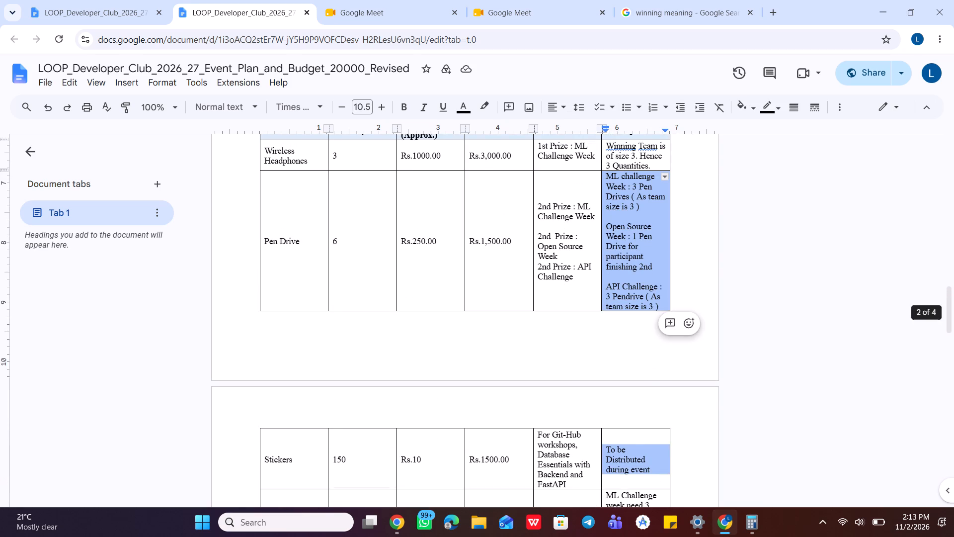
pyautogui.hotkey('shift', 'Down')
pyautogui.hotkey('ctrl', 'c')
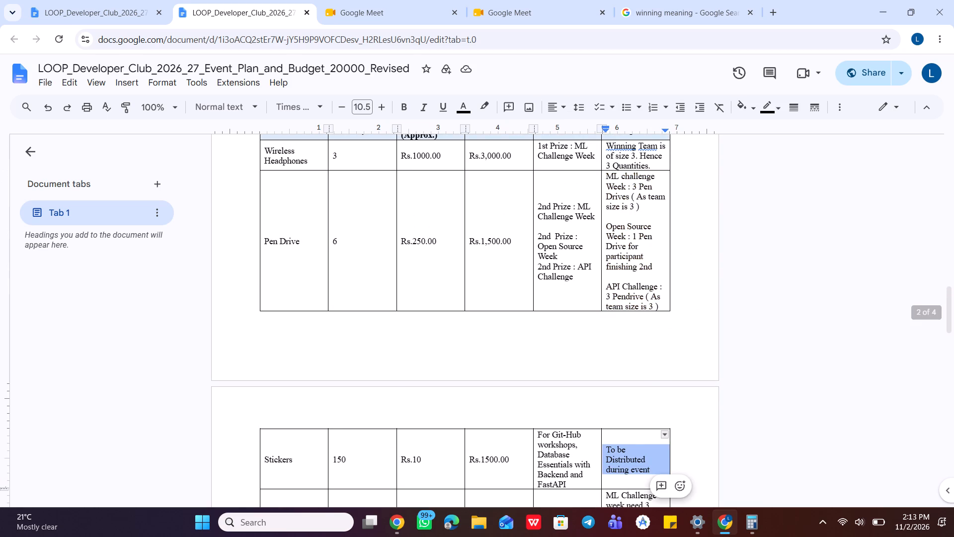
pyautogui.scroll(-5, 737, 241)
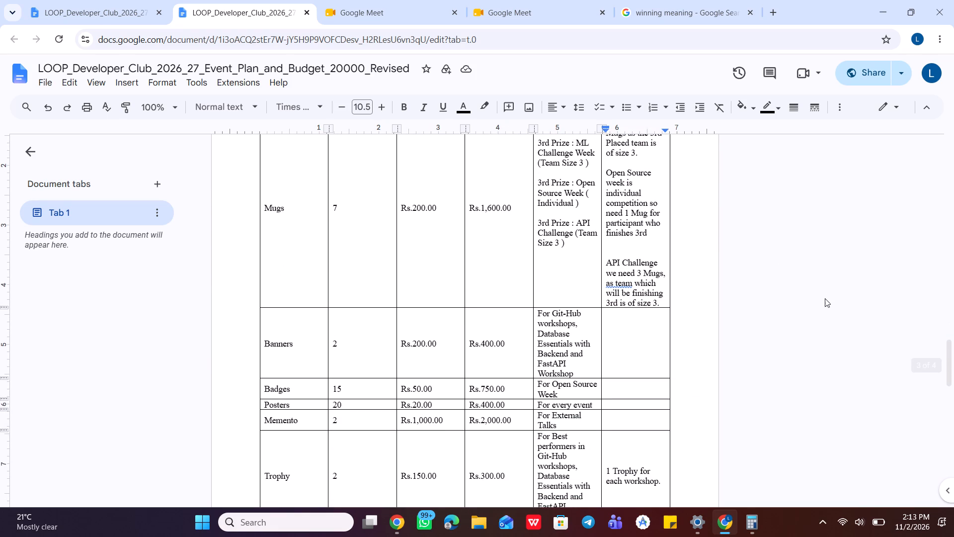
pyautogui.click(633, 395)
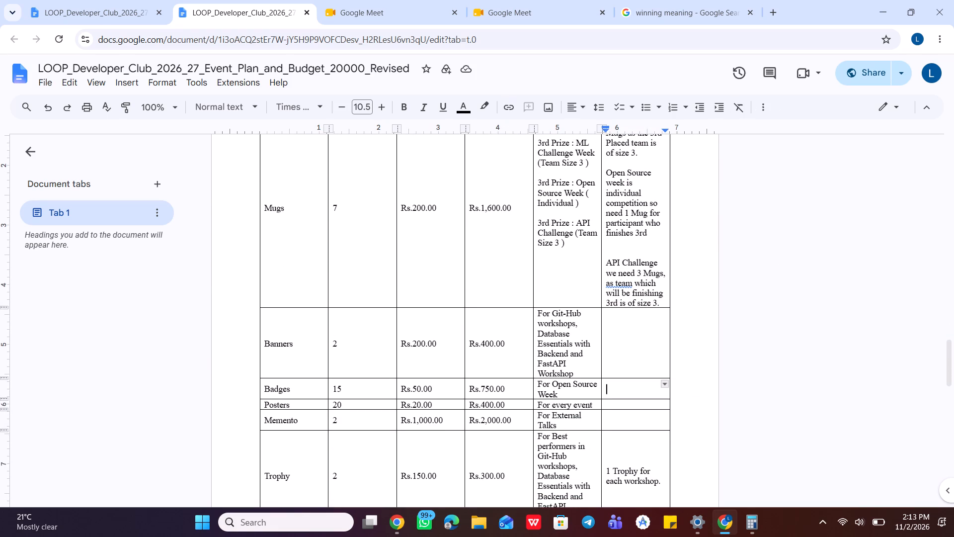
pyautogui.hotkey('ctrl', 'v')
pyautogui.click(663, 394)
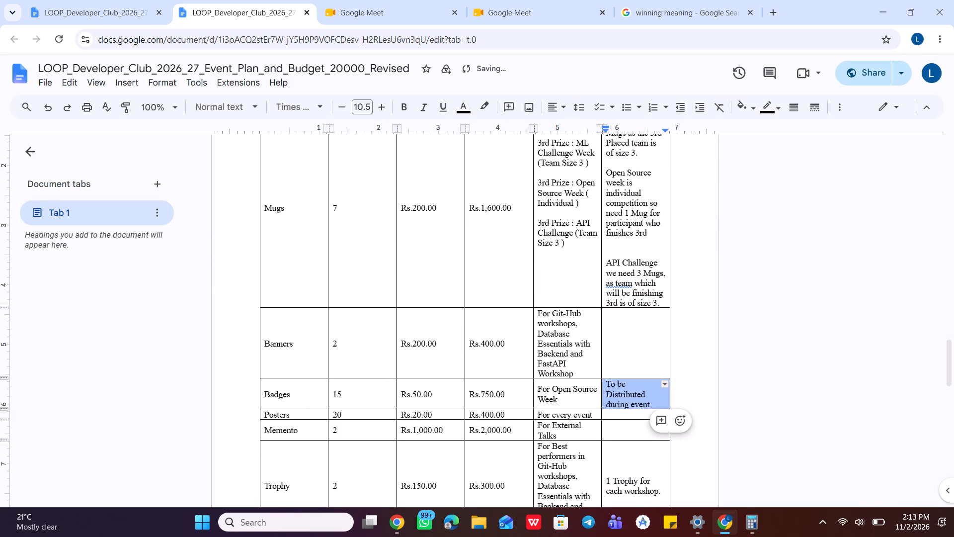
pyautogui.click(660, 397)
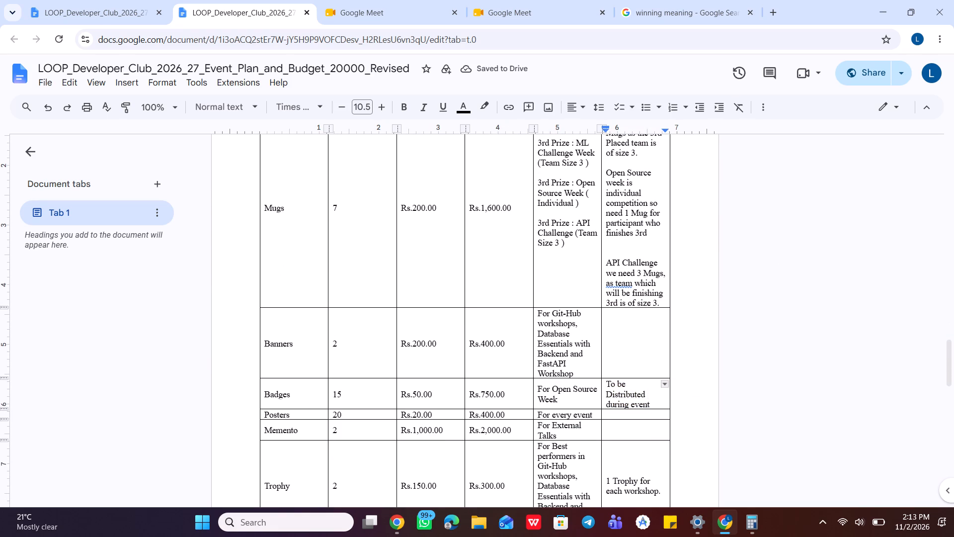
pyautogui.press('Down')
pyautogui.press('Right')
# Switch to the Google search page and search for "wht is open source week".
pyautogui.click(682, 0)
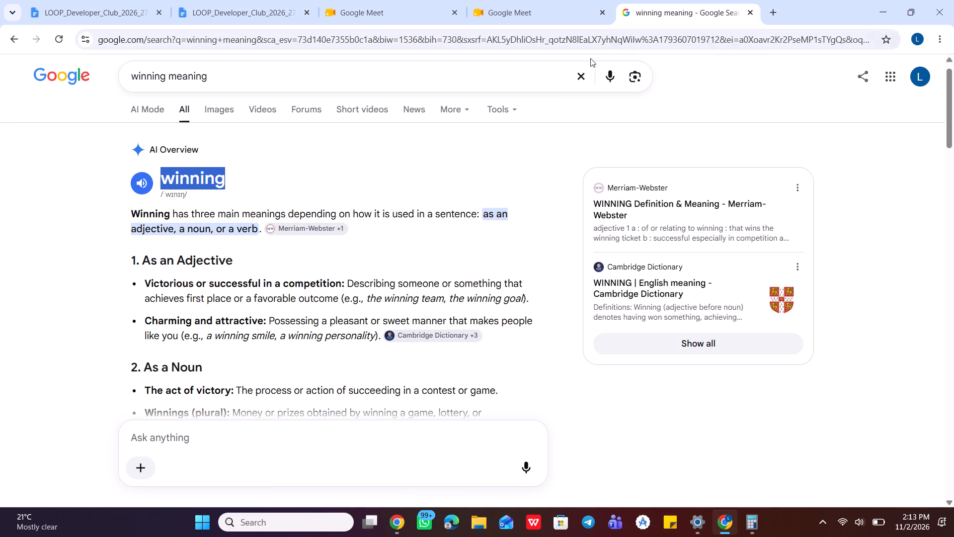
pyautogui.click(585, 73)
pyautogui.write('wht is')
pyautogui.press('space')
pyautogui.write('open source week')
pyautogui.press('space')
pyautogui.press('Return')
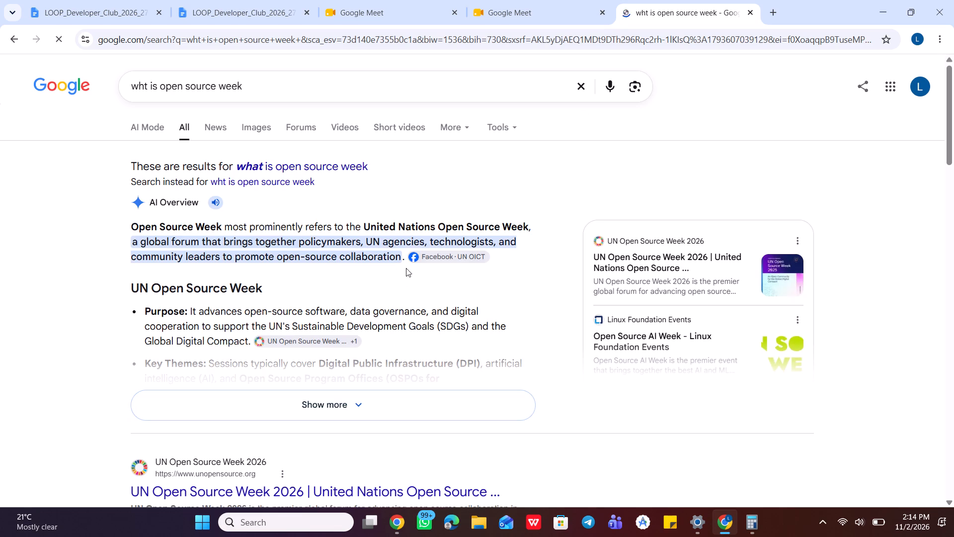
# Refine the search to "wht is open source week in tech event".
pyautogui.click(259, 95)
pyautogui.press('space')
pyautogui.write('in tecj')
pyautogui.press('BackSpace')
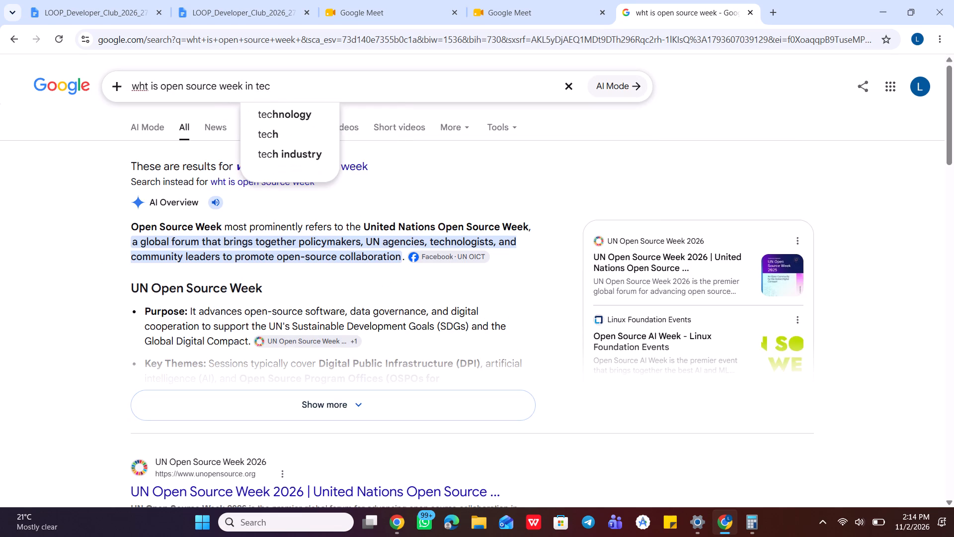
pyautogui.write('h')
pyautogui.press('space')
pyautogui.write('ee')
pyautogui.press('BackSpace')
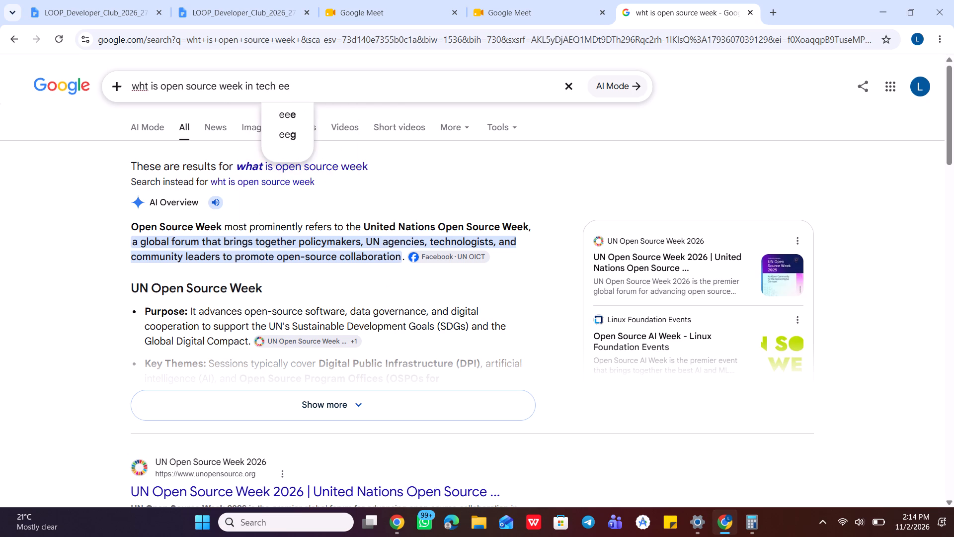
pyautogui.write('vent')
pyautogui.press('Return')
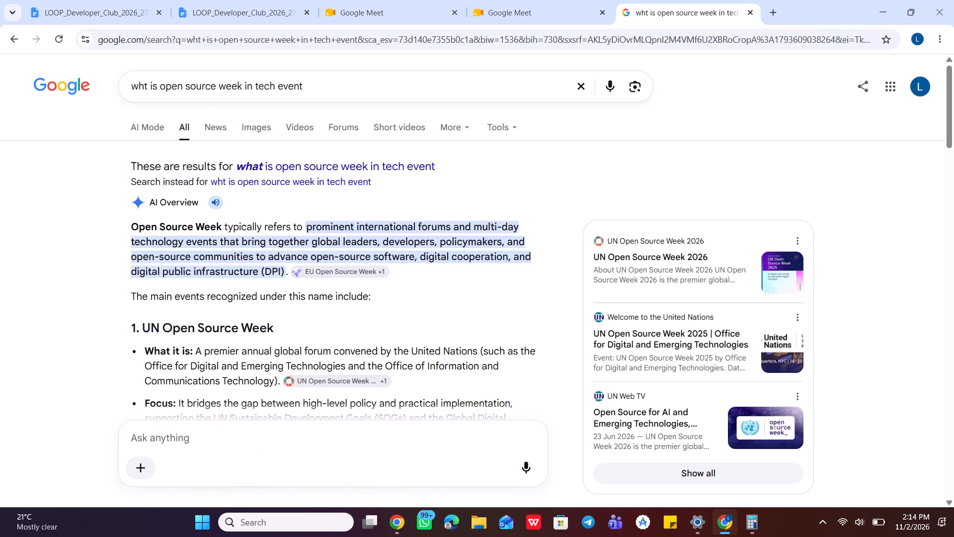
# Change the search query to "Wht is open source in tech term" and run it.
pyautogui.click(313, 87)
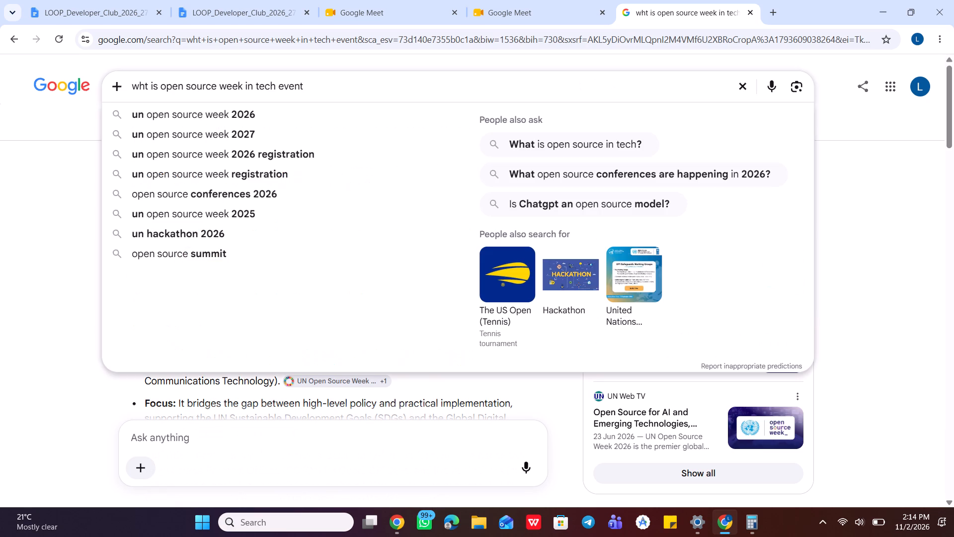
pyautogui.press('BackSpace')
pyautogui.press('BackSpace')
pyautogui.press('BackSpace')
pyautogui.press('BackSpace')
pyautogui.press('BackSpace')
pyautogui.press('BackSpace')
pyautogui.press('BackSpace')
pyautogui.press('BackSpace')
pyautogui.press('BackSpace')
pyautogui.press('BackSpace')
pyautogui.press('BackSpace')
pyautogui.press('BackSpace')
pyautogui.press('BackSpace')
pyautogui.press('BackSpace')
pyautogui.press('BackSpace')
pyautogui.press('BackSpace')
pyautogui.press('BackSpace')
pyautogui.press('BackSpace')
pyautogui.press('BackSpace')
pyautogui.press('BackSpace')
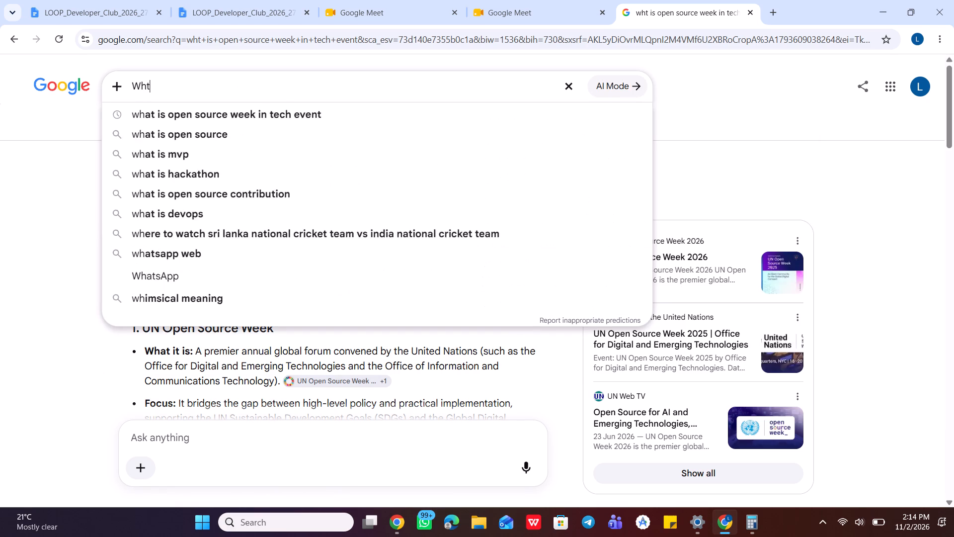
pyautogui.write('open')
pyautogui.press('space')
pyautogui.write('source')
pyautogui.press('space')
pyautogui.write('in tech')
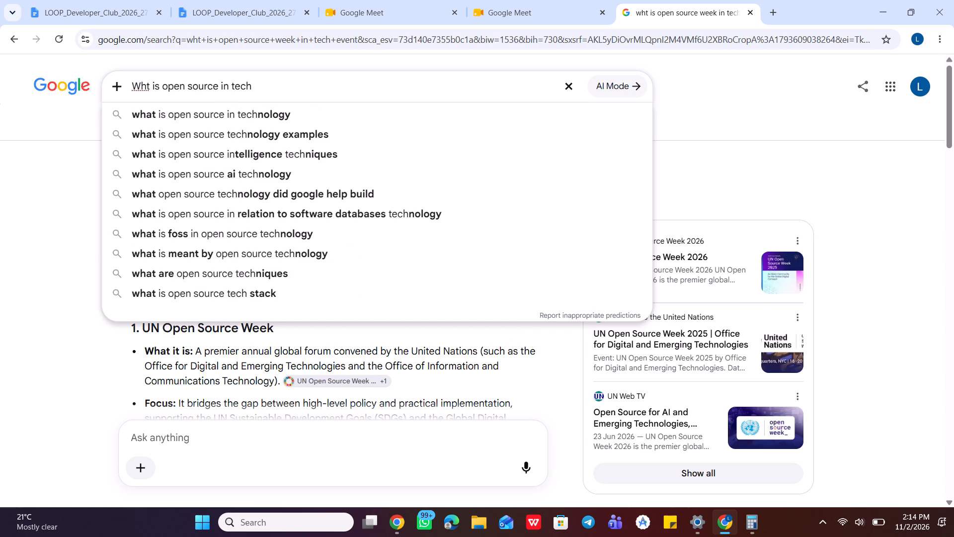
pyautogui.press('space')
pyautogui.write('term')
pyautogui.press('Return')
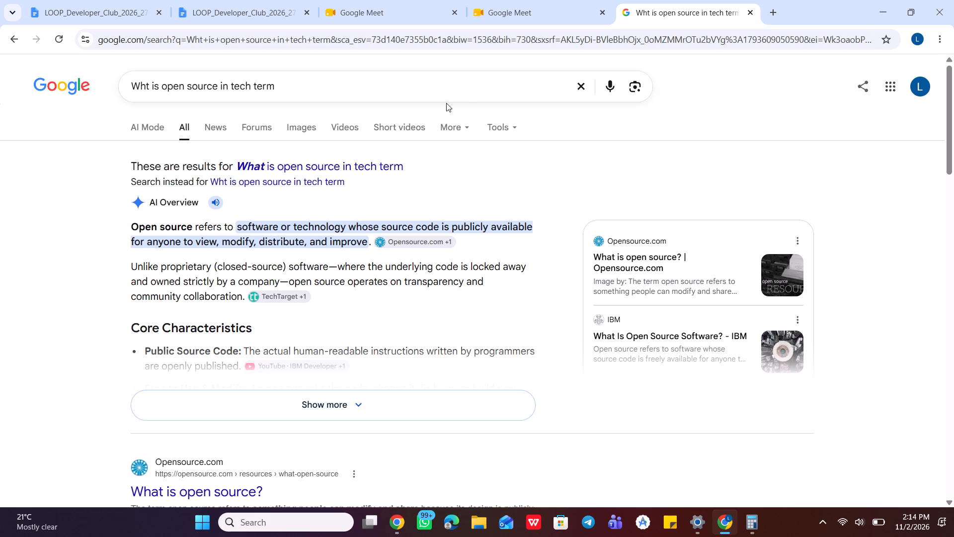
# Clear the search query and delete the open source searches and "chat gpt" from the recent searches.
pyautogui.click(577, 82)
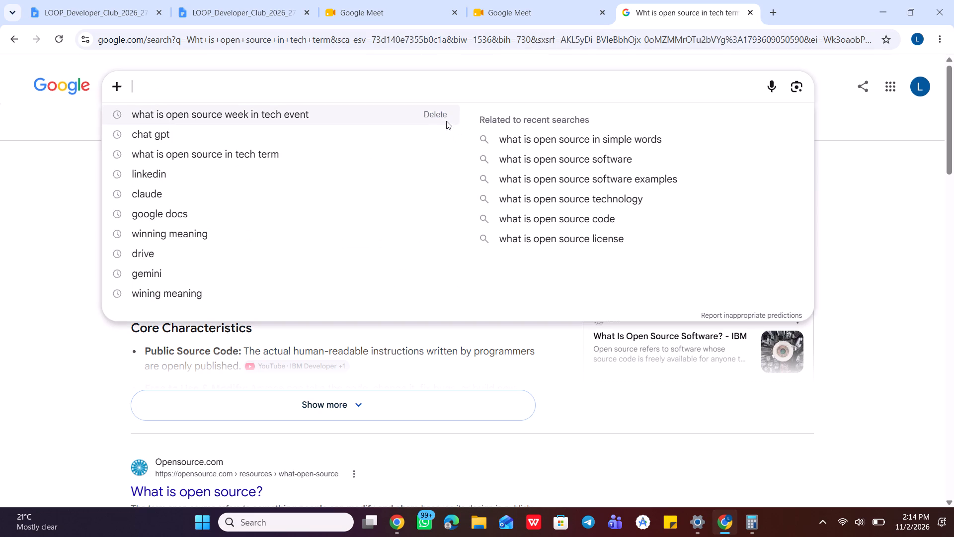
pyautogui.click(433, 115)
pyautogui.click(433, 115)
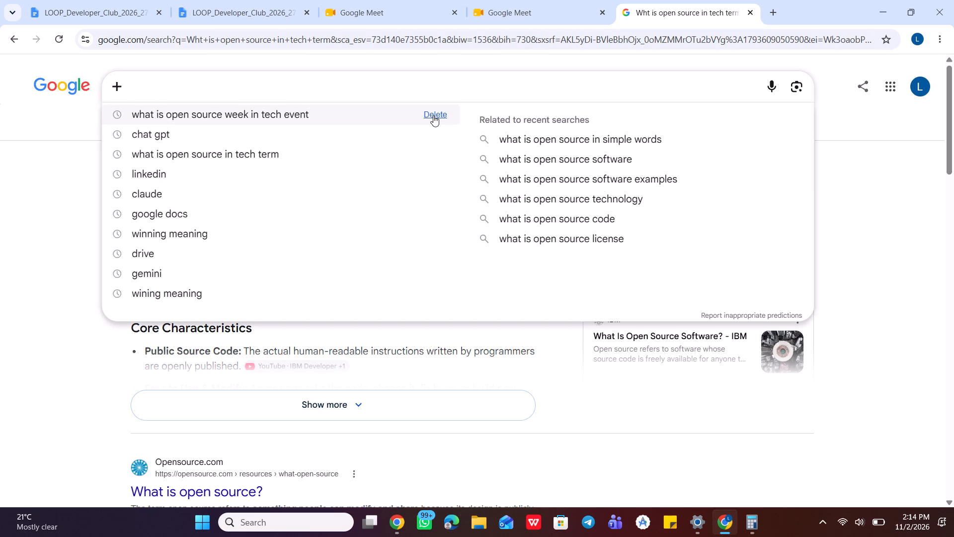
pyautogui.click(433, 115)
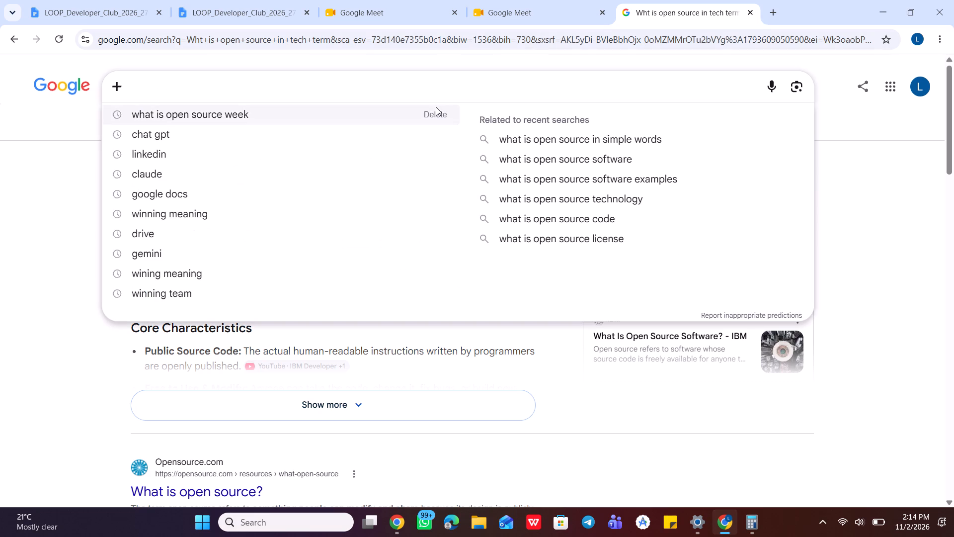
pyautogui.tripleClick(435, 111)
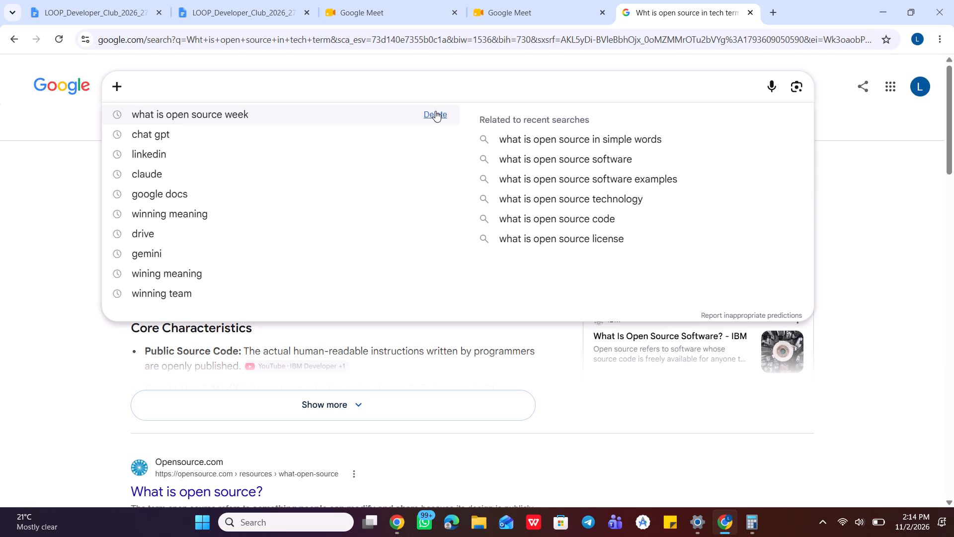
pyautogui.doubleClick(435, 111)
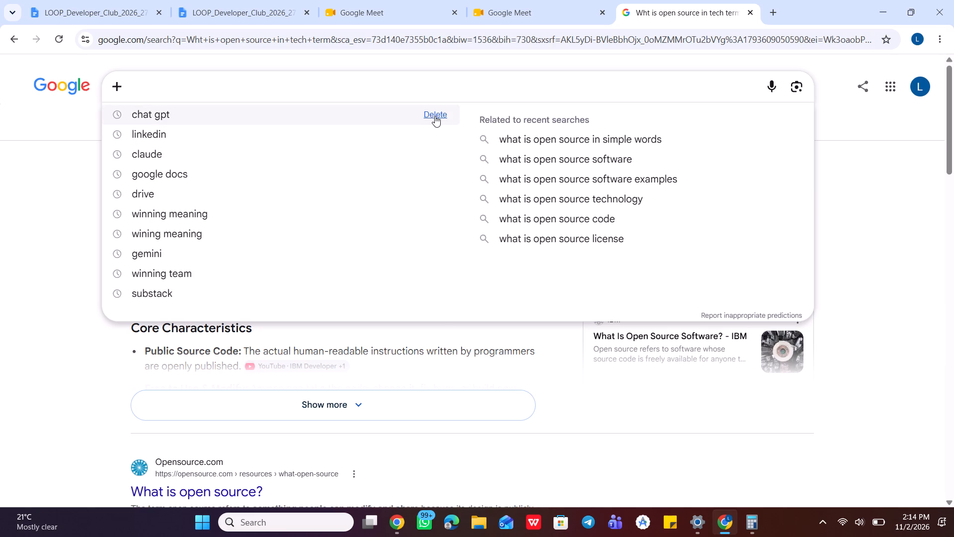
pyautogui.click(434, 115)
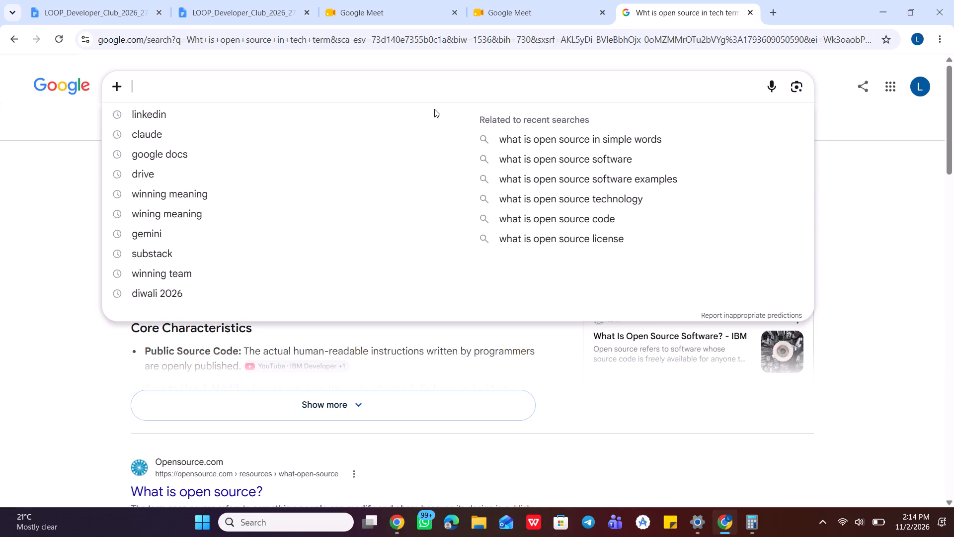
# Open the Google account's search history page and dismiss the notice about new Search services settings.
pyautogui.click(911, 84)
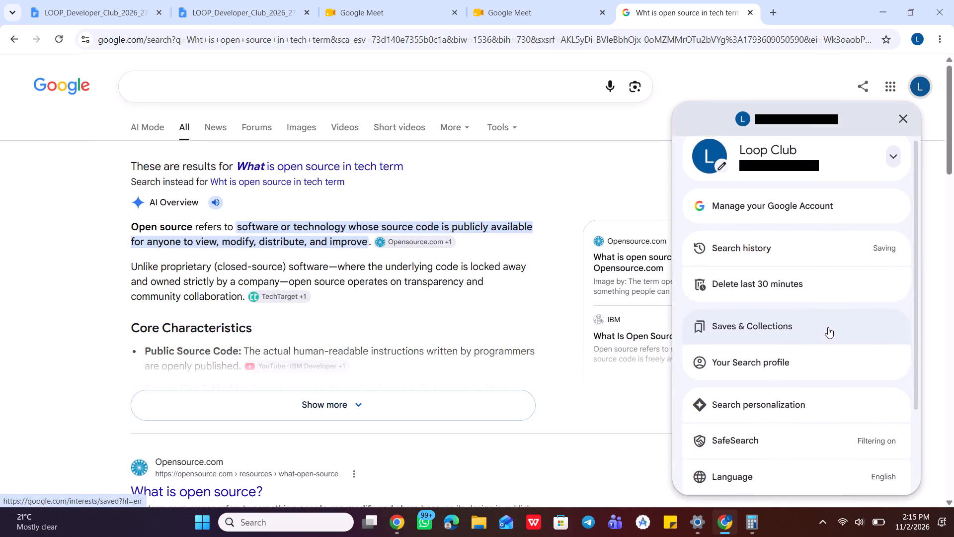
pyautogui.click(807, 273)
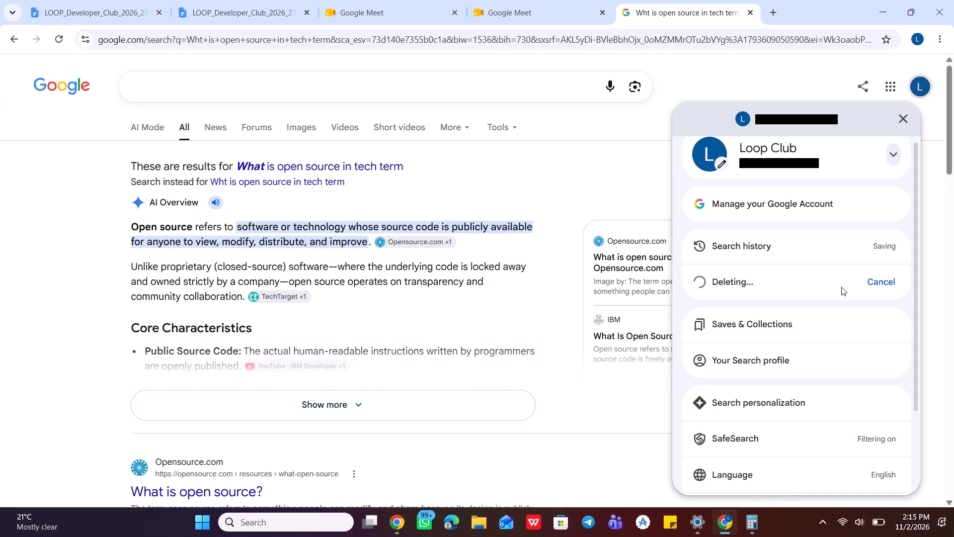
pyautogui.click(758, 240)
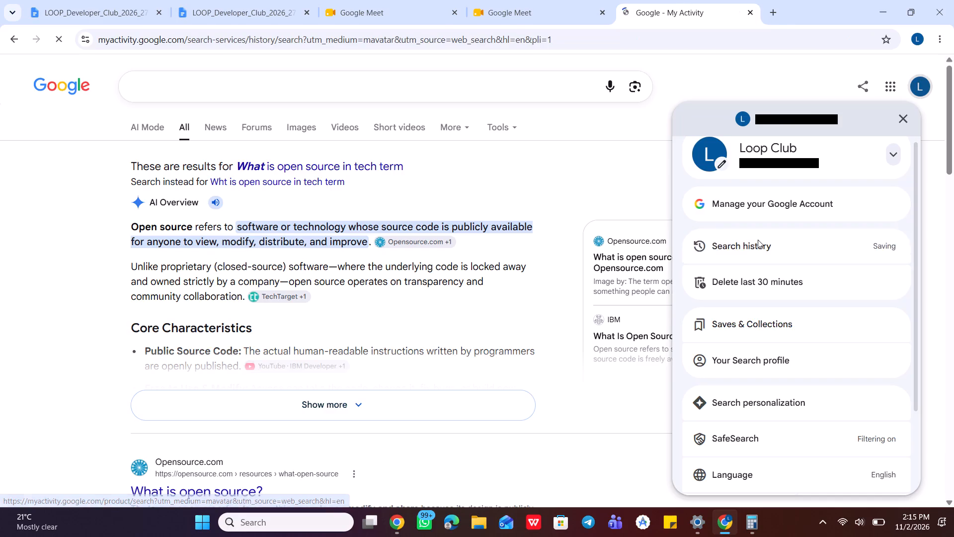
pyautogui.scroll(-1, 345, 369)
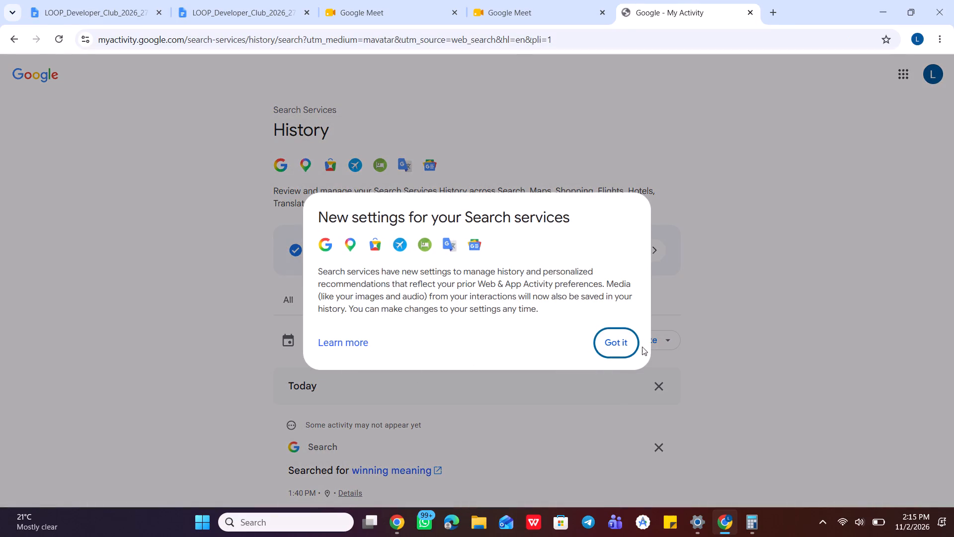
pyautogui.click(615, 346)
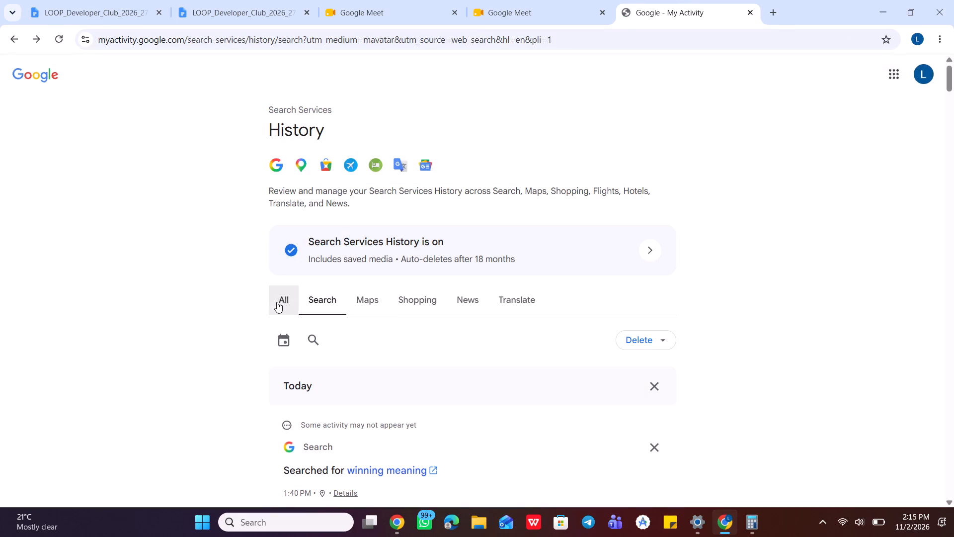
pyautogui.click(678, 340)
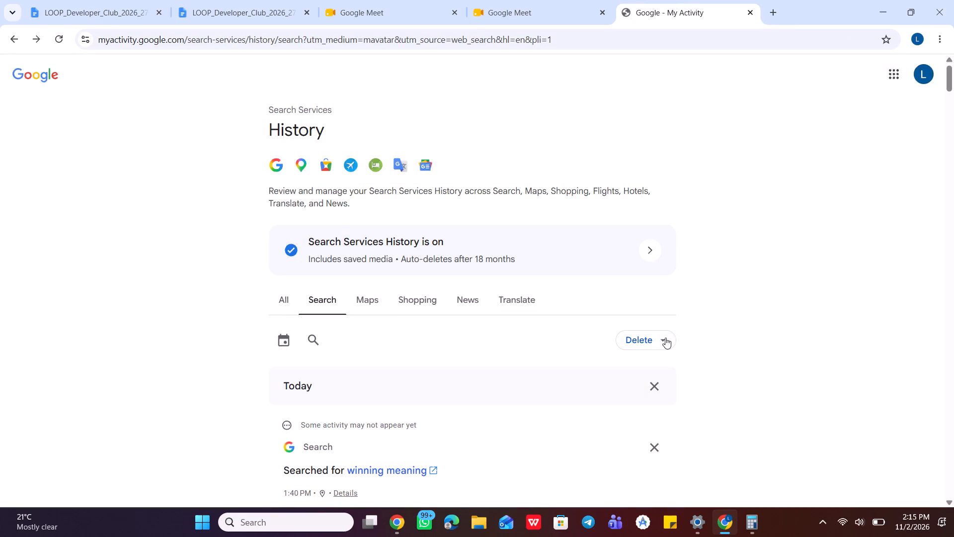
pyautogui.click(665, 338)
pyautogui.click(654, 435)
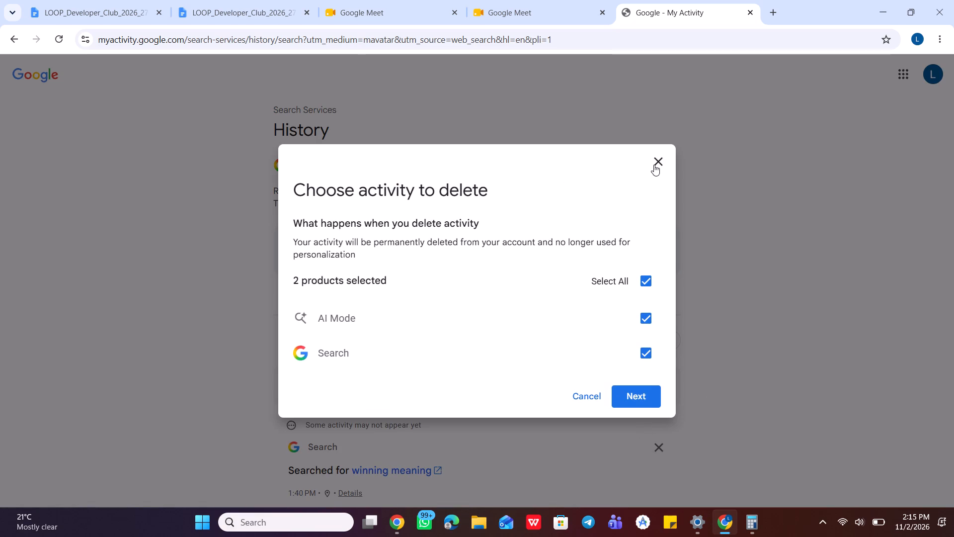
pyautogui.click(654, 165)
# Delete today's activity from the search history and close the deletion notice.
pyautogui.click(646, 337)
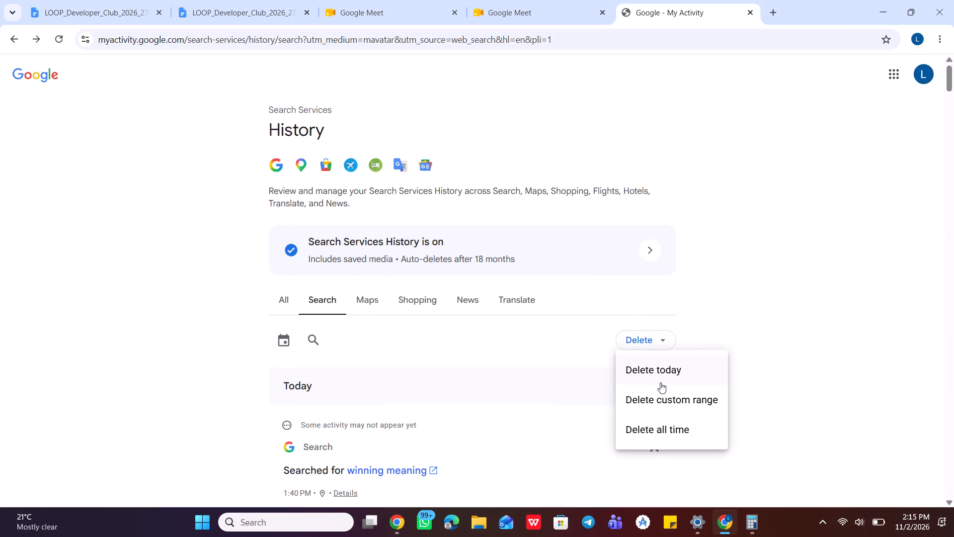
pyautogui.click(661, 383)
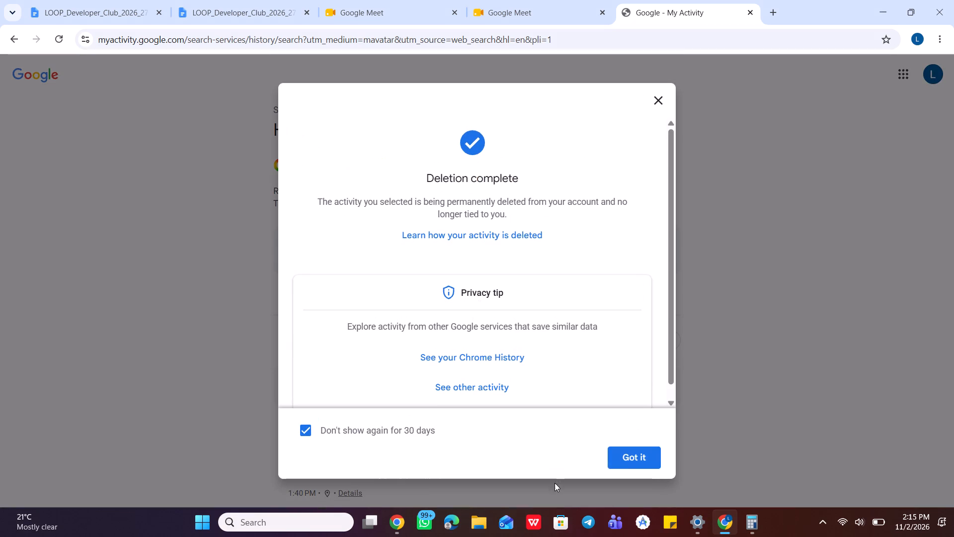
pyautogui.click(629, 457)
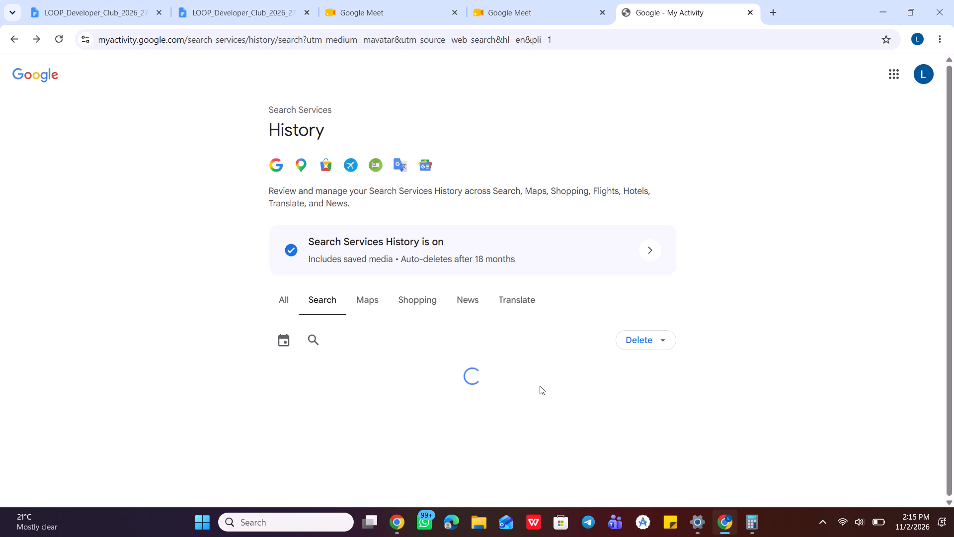
# Look through the remaining search history entries from the earlier dates.
pyautogui.scroll(-2, 540, 386)
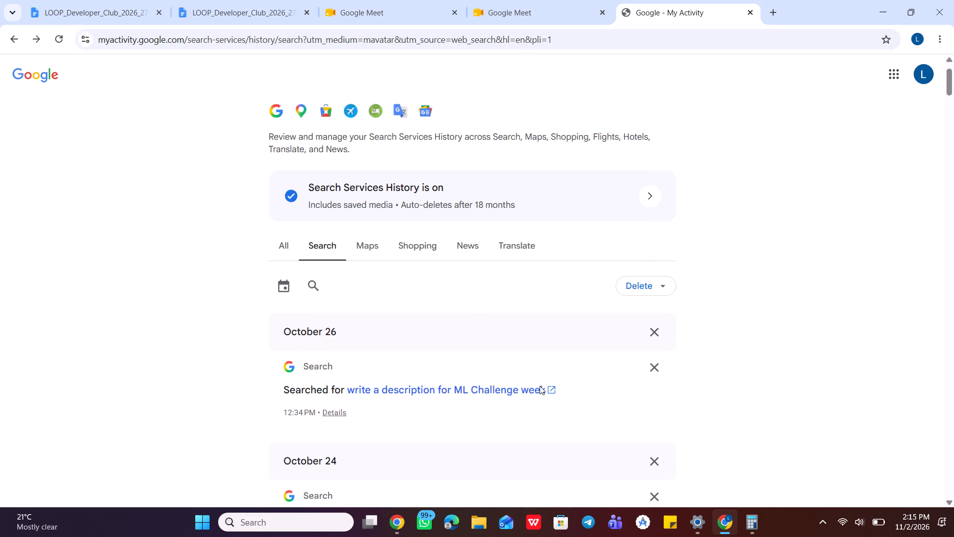
pyautogui.scroll(-4, 540, 386)
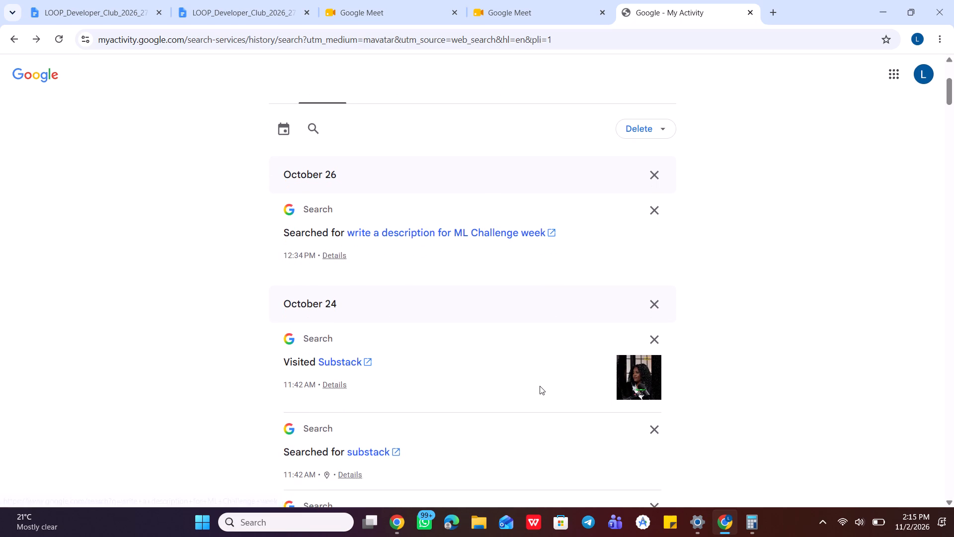
pyautogui.scroll(-12, 540, 386)
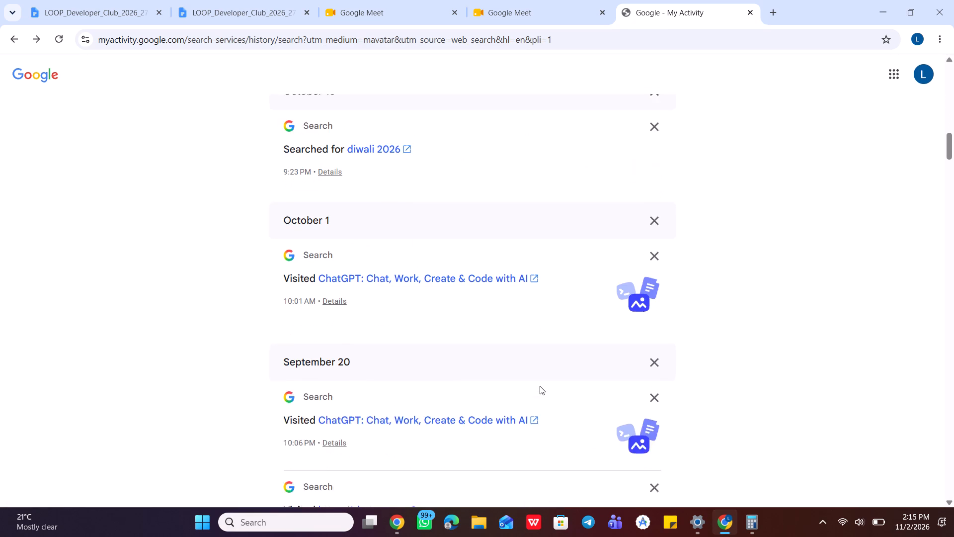
pyautogui.scroll(-8, 540, 386)
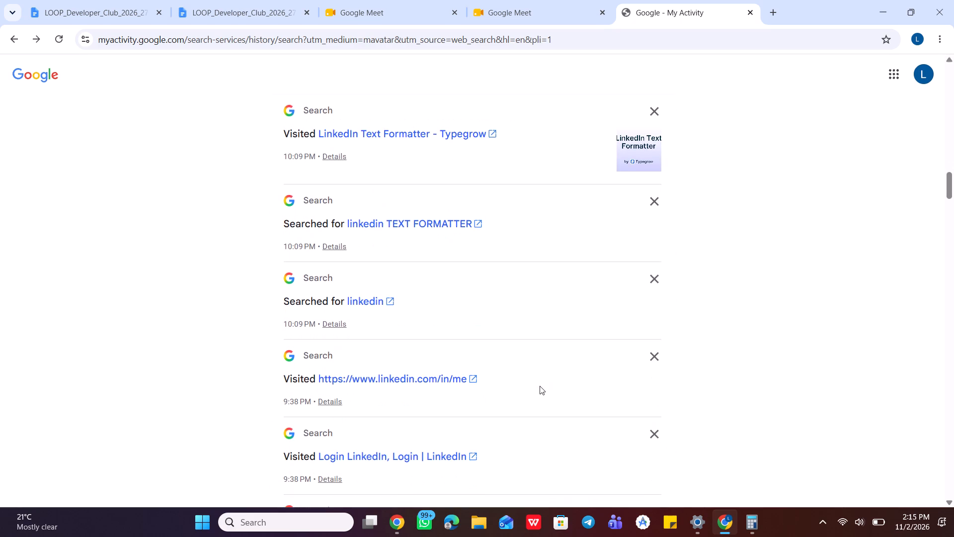
pyautogui.scroll(-8, 540, 386)
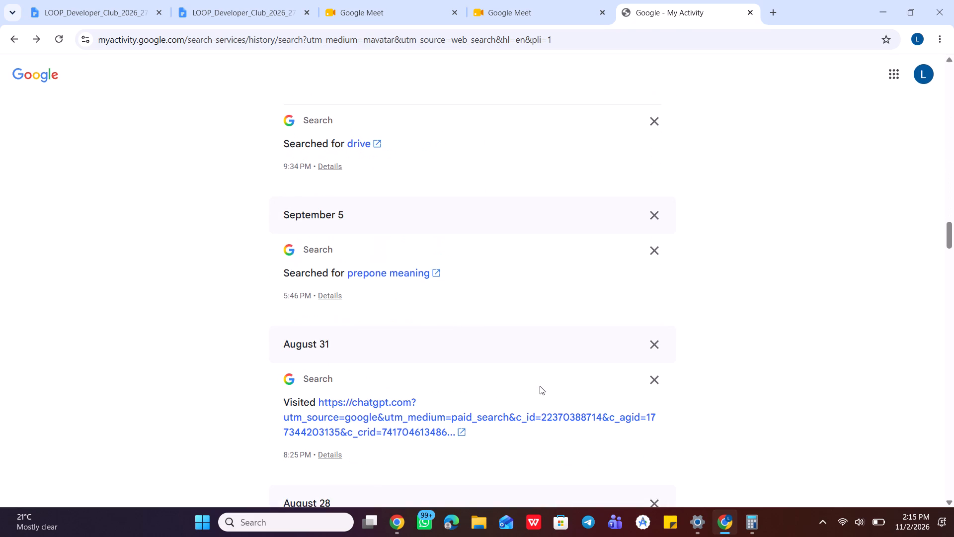
pyautogui.scroll(-8, 540, 386)
pyautogui.scroll(20, 540, 386)
pyautogui.scroll(4, 540, 386)
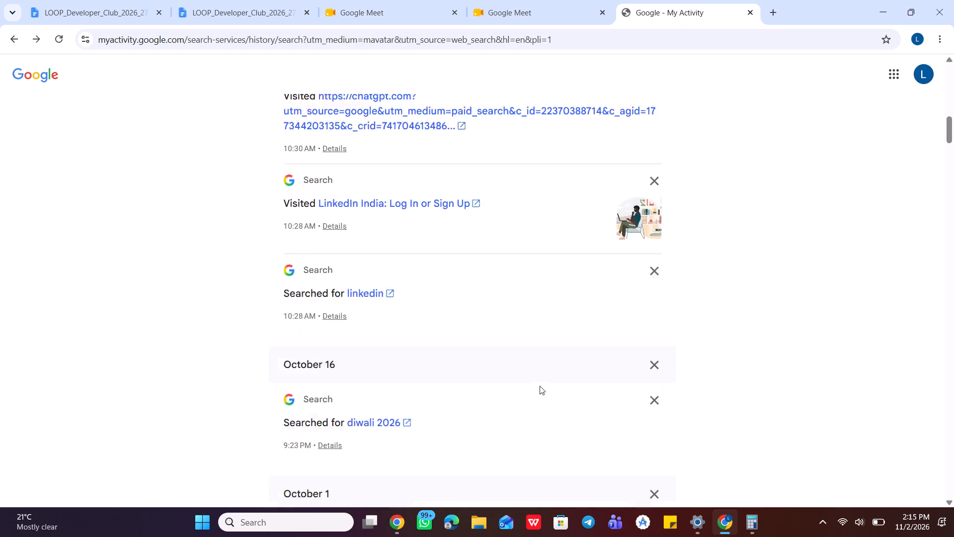
pyautogui.scroll(6, 540, 386)
# Switch to the revised event plan and budget document and check the items table's Description column for empty cells, from Mugs down to the Total row.
pyautogui.click(240, 4)
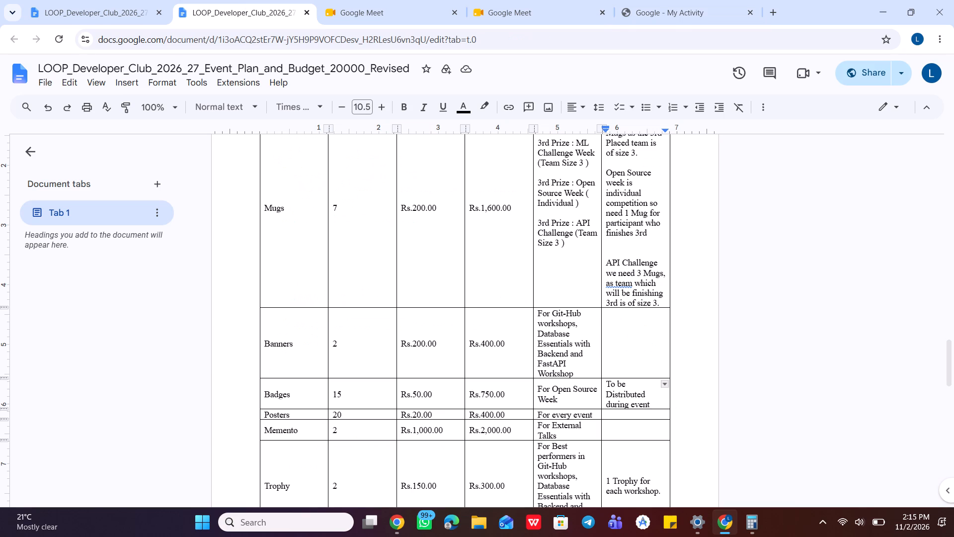
pyautogui.click(635, 337)
pyautogui.click(655, 421)
pyautogui.scroll(-1, 655, 421)
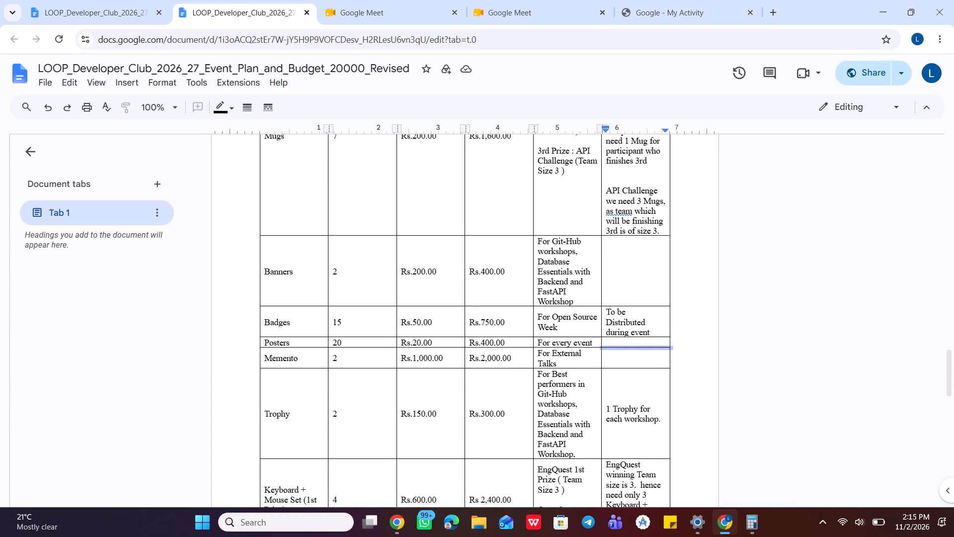
pyautogui.scroll(-1, 655, 421)
pyautogui.click(652, 440)
pyautogui.scroll(-1, 610, 431)
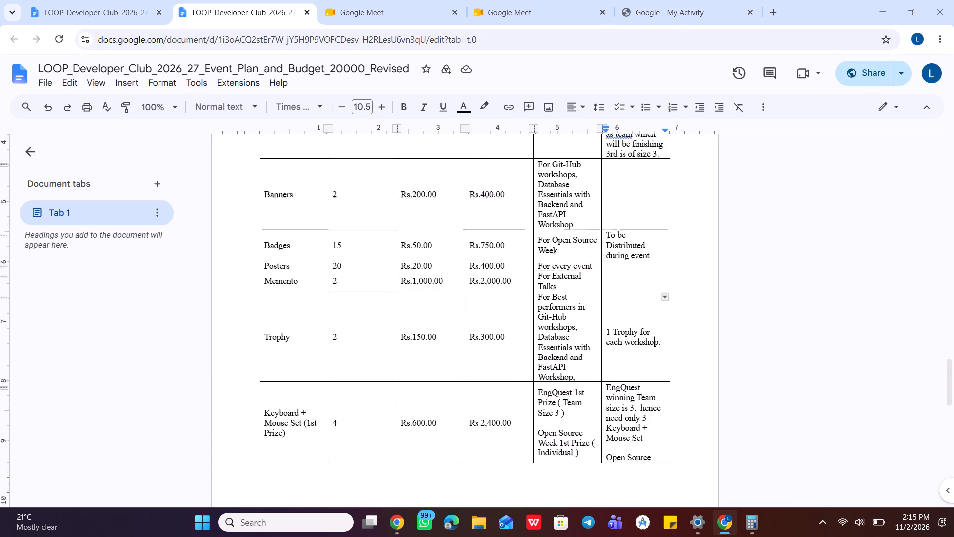
pyautogui.scroll(-10, 610, 431)
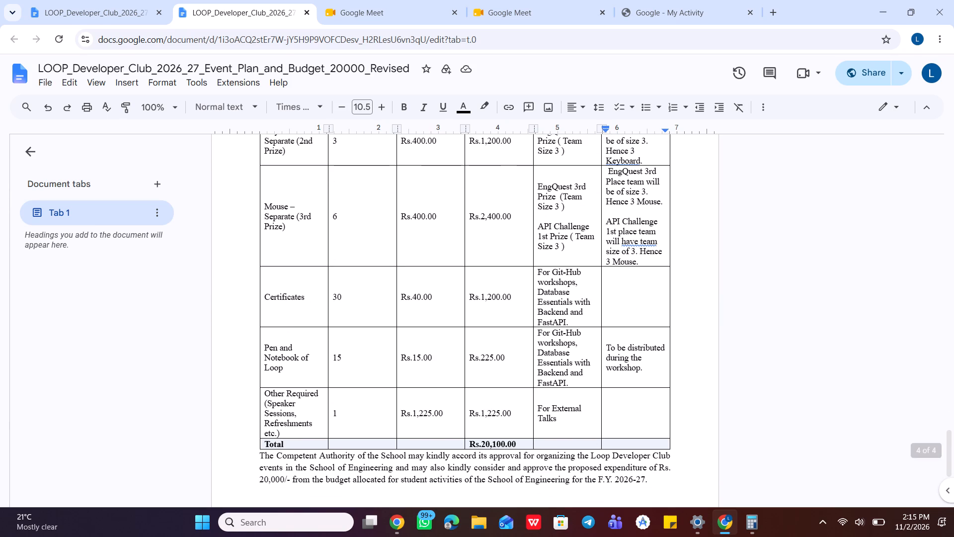
pyautogui.scroll(-1, 610, 431)
pyautogui.click(707, 382)
pyautogui.scroll(5, 707, 382)
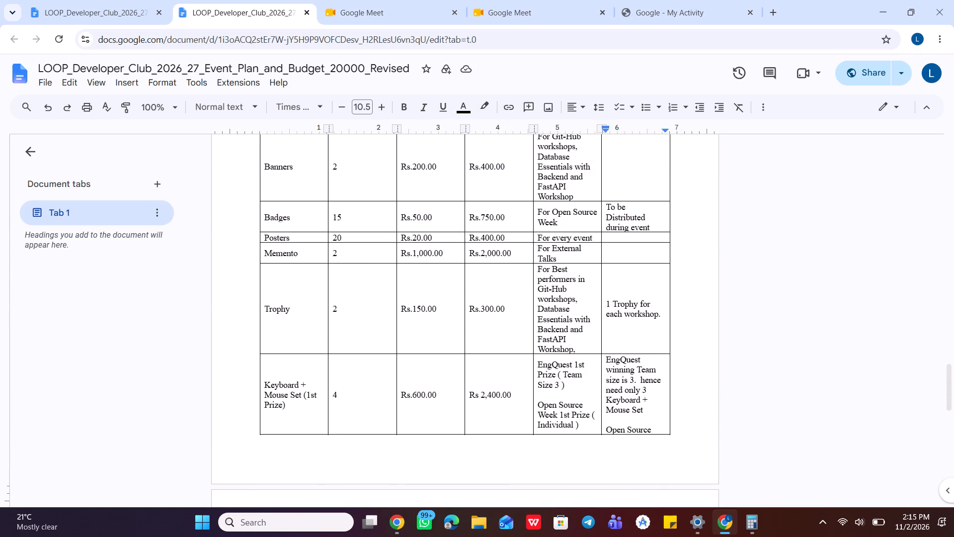
pyautogui.scroll(-1, 707, 382)
pyautogui.scroll(1, 641, 300)
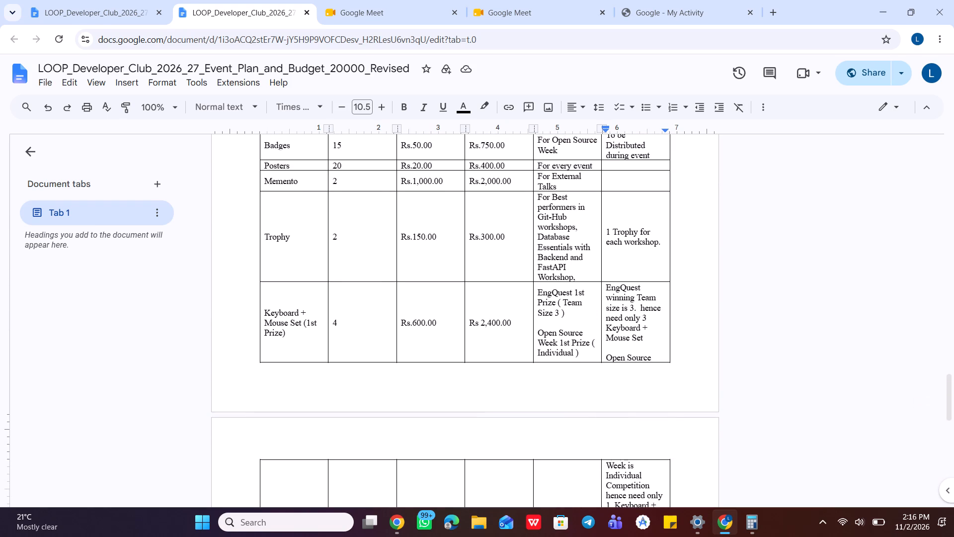
pyautogui.scroll(1, 641, 300)
pyautogui.scroll(-8, 641, 300)
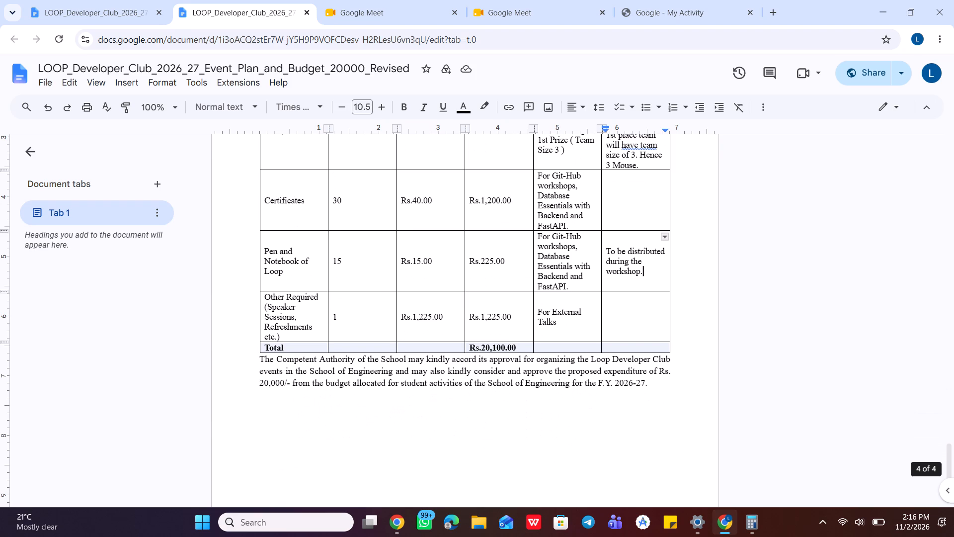
# Fill in the Certificates row's description as "For all the Participants".
pyautogui.scroll(1, 629, 355)
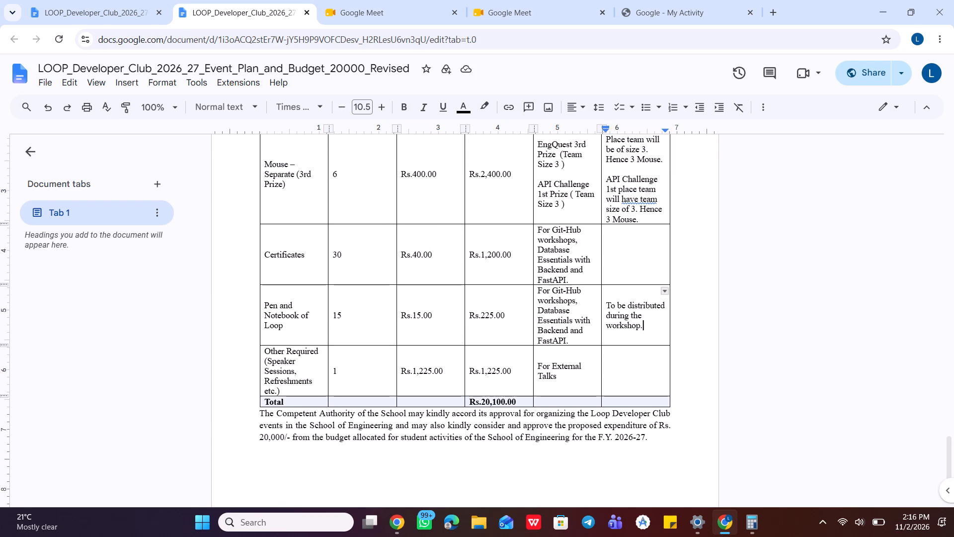
pyautogui.click(620, 286)
pyautogui.click(627, 239)
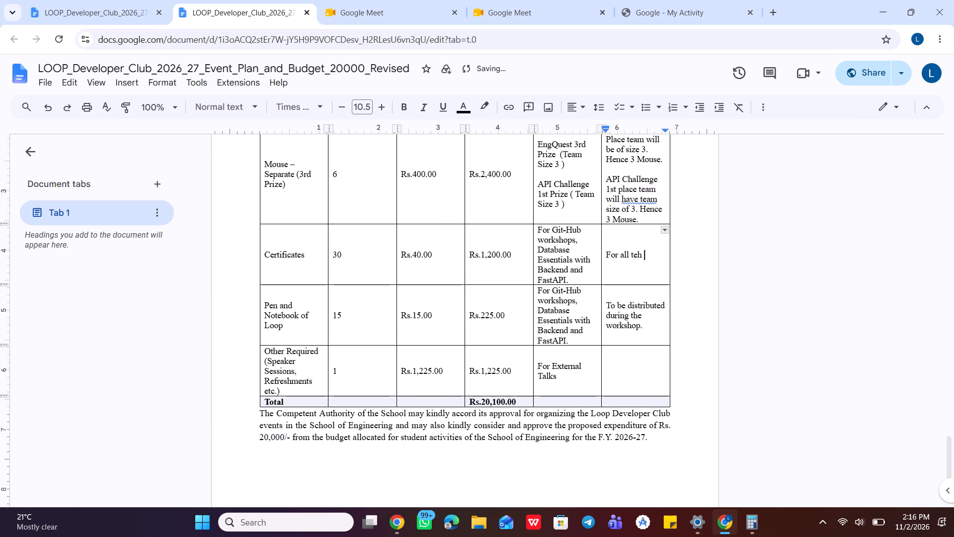
pyautogui.press('BackSpace')
pyautogui.press('BackSpace')
pyautogui.press('BackSpace')
pyautogui.write('he')
pyautogui.press('space')
pyautogui.write('articipants')
pyautogui.press('space')
pyautogui.press('Left')
# Review the event sections and the whole items budget table, checking the events and descriptions listed for each item.
pyautogui.scroll(1, 627, 239)
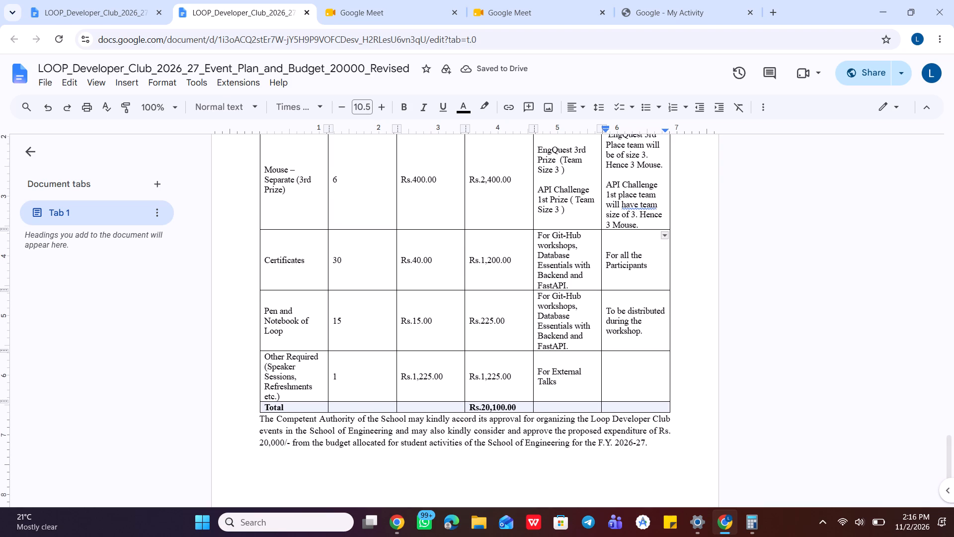
pyautogui.scroll(8, 627, 239)
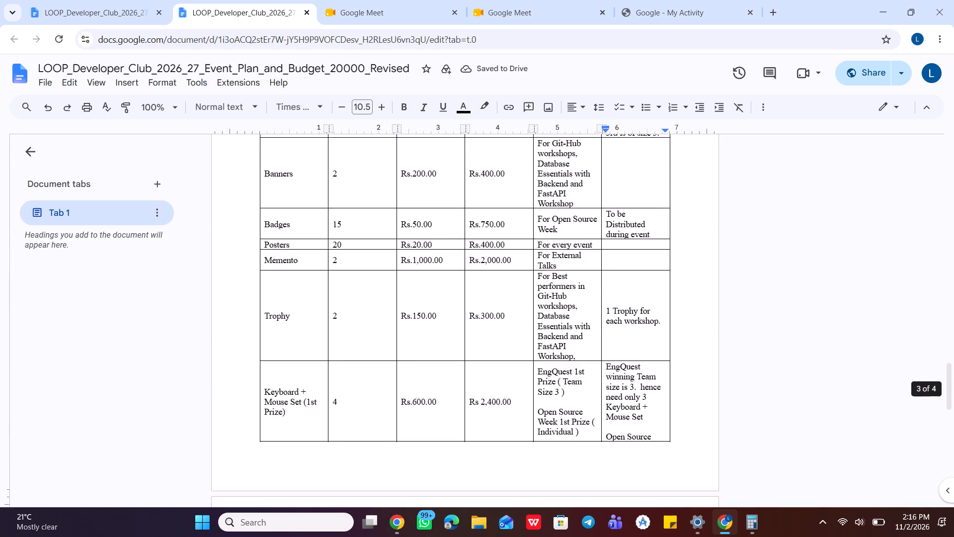
pyautogui.scroll(9, 627, 239)
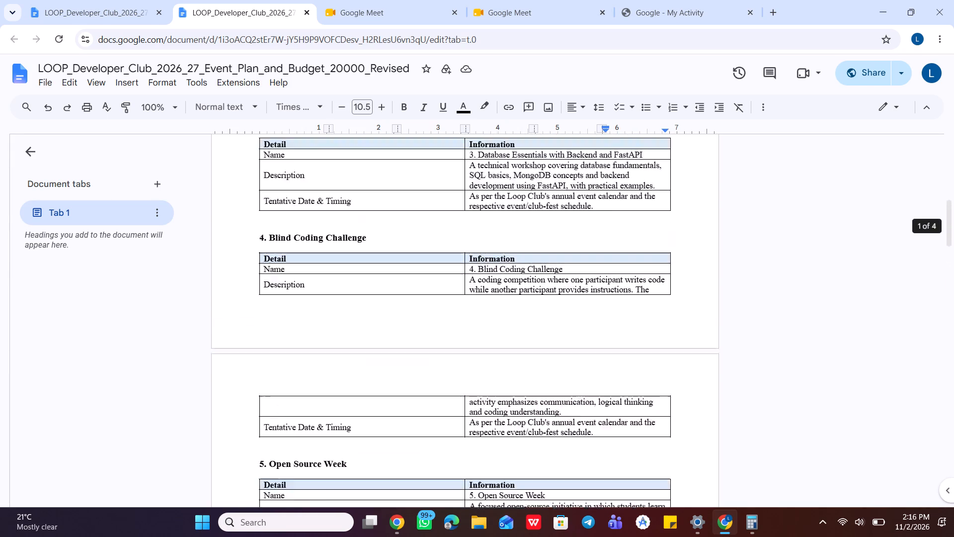
pyautogui.scroll(4, 627, 239)
pyautogui.scroll(-11, 627, 239)
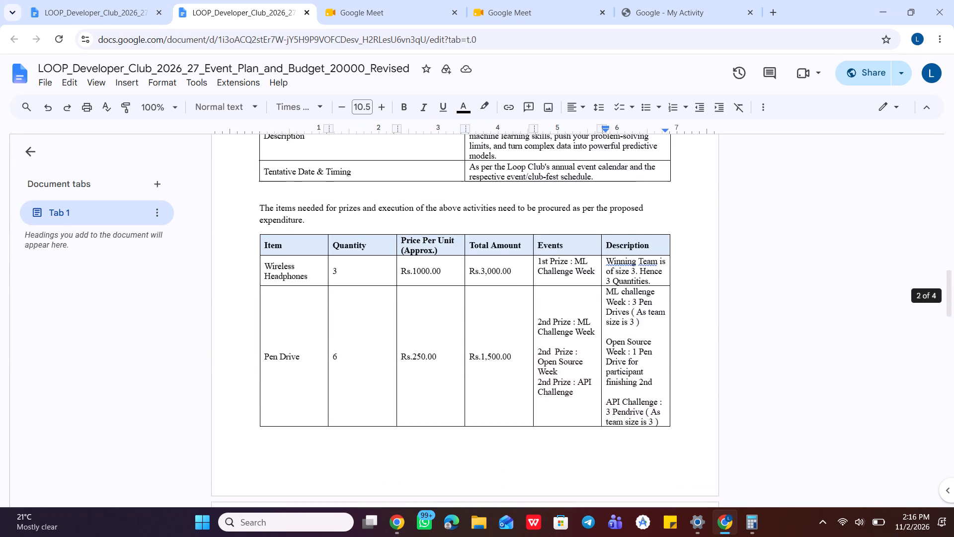
pyautogui.scroll(-8, 627, 239)
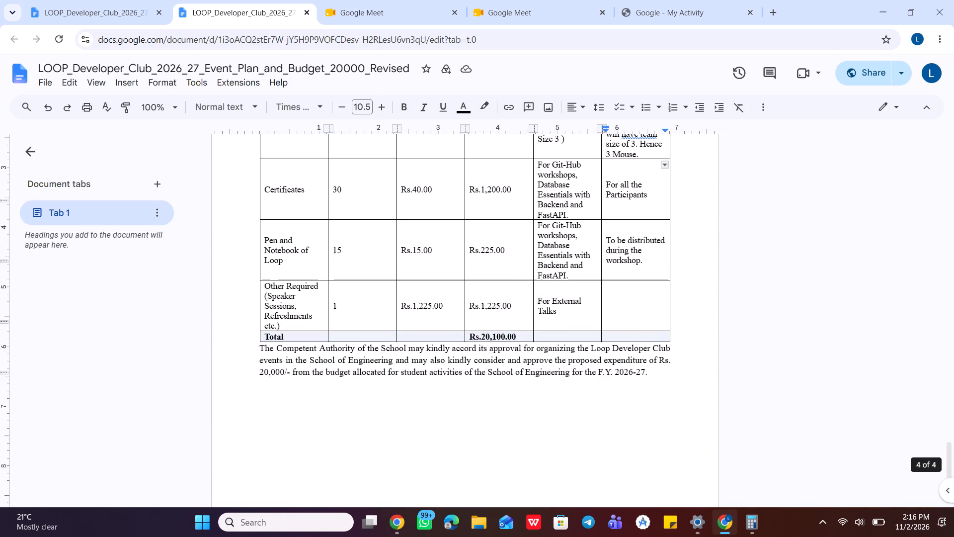
pyautogui.scroll(5, 627, 239)
pyautogui.scroll(-1, 627, 239)
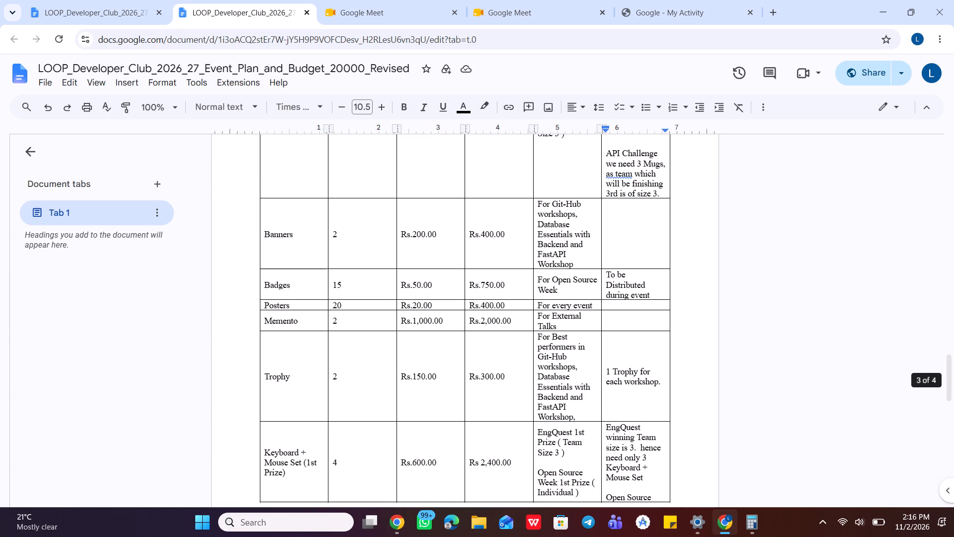
pyautogui.scroll(-3, 627, 239)
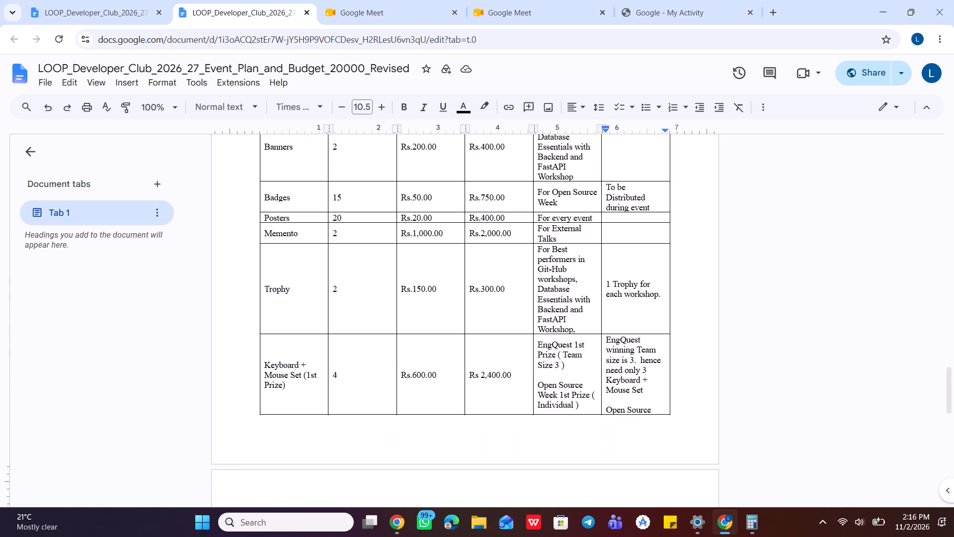
# Review the items table from Trophy back up to Wireless Headphones, comparing the Pen Drive quantity with its events and description.
pyautogui.scroll(3, 627, 239)
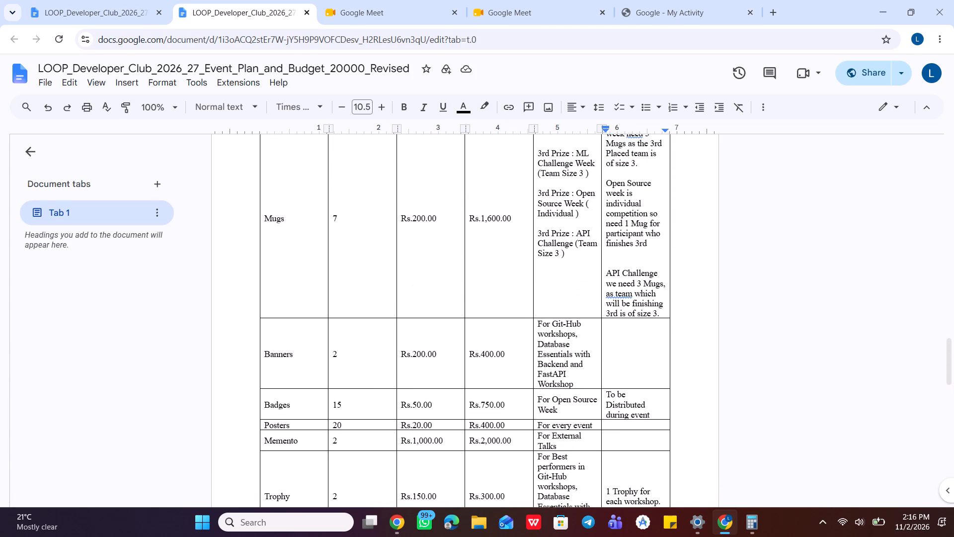
pyautogui.scroll(1, 627, 239)
pyautogui.click(640, 345)
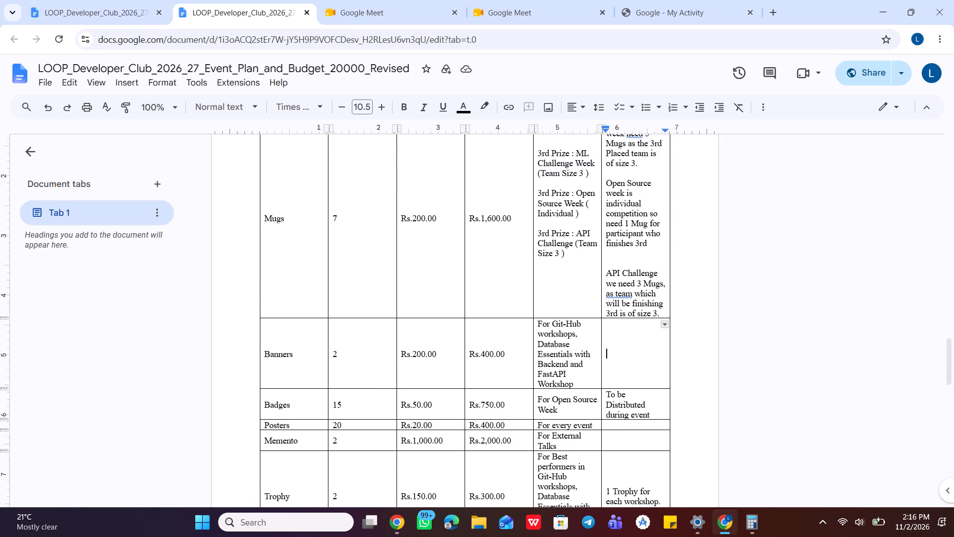
pyautogui.scroll(4, 640, 345)
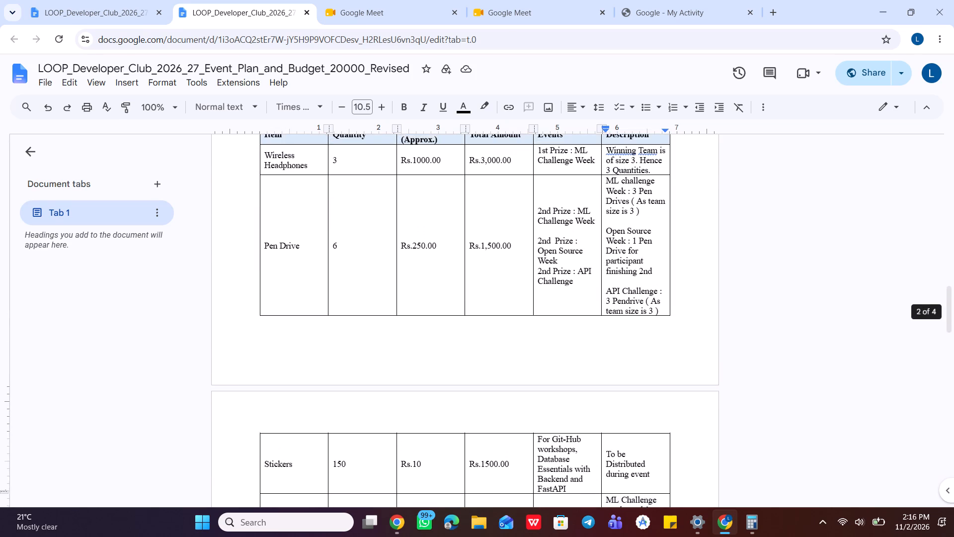
pyautogui.scroll(2, 640, 345)
pyautogui.scroll(-6, 640, 345)
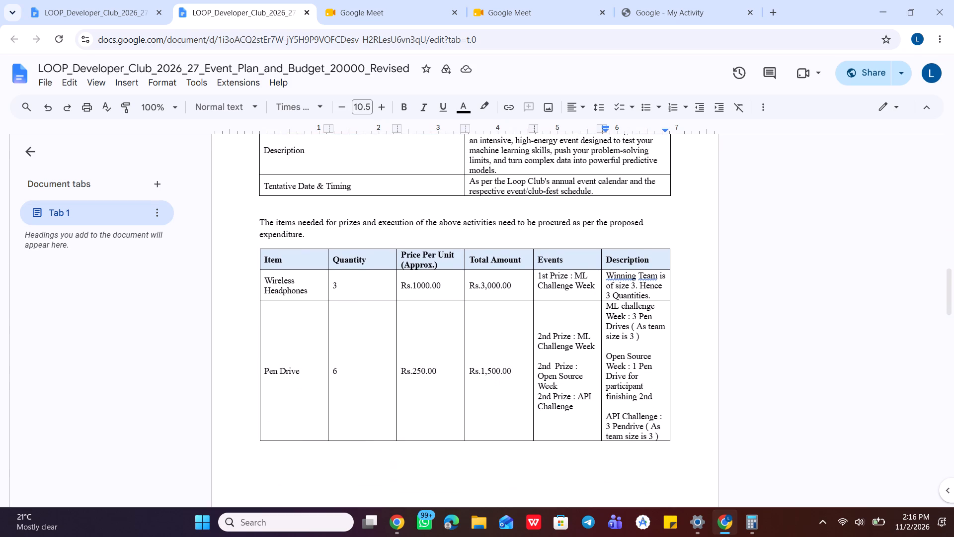
pyautogui.scroll(-2, 640, 345)
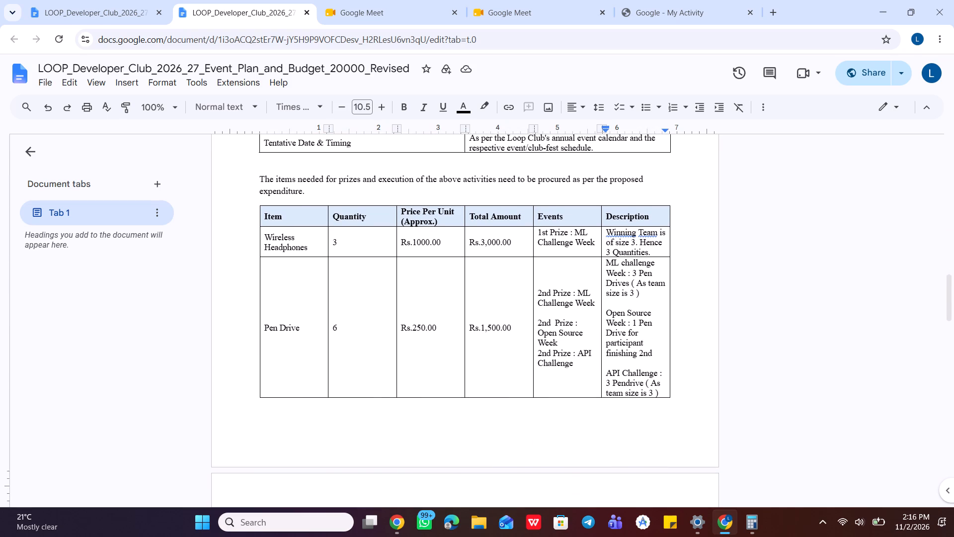
pyautogui.scroll(-1, 640, 345)
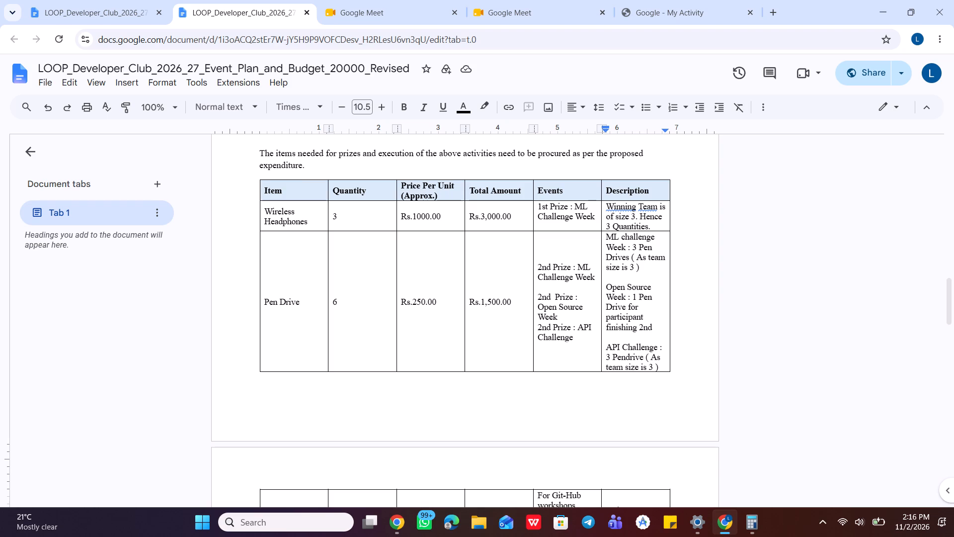
# Set the Pen Drive row's quantity to 7 in the items table.
pyautogui.scroll(-2, 640, 345)
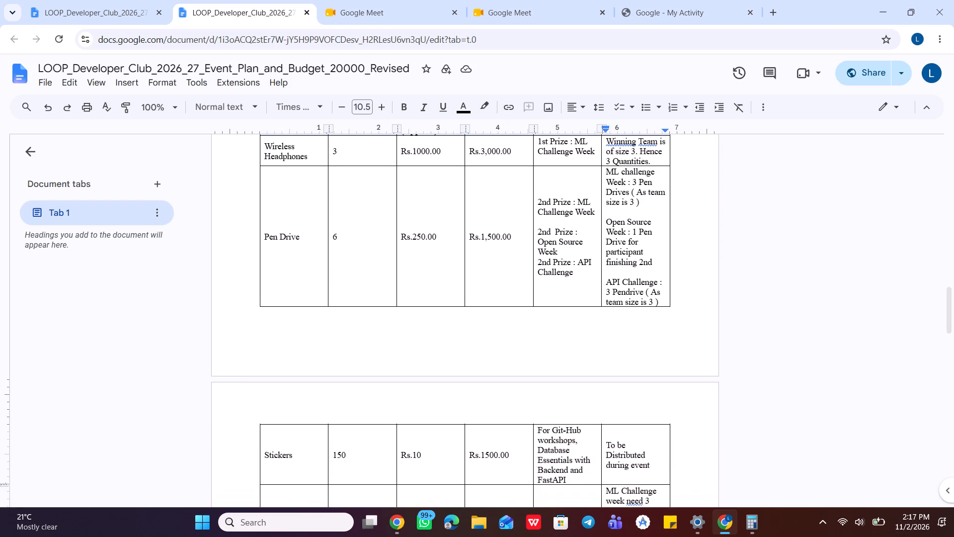
pyautogui.scroll(-3, 640, 345)
pyautogui.click(341, 243)
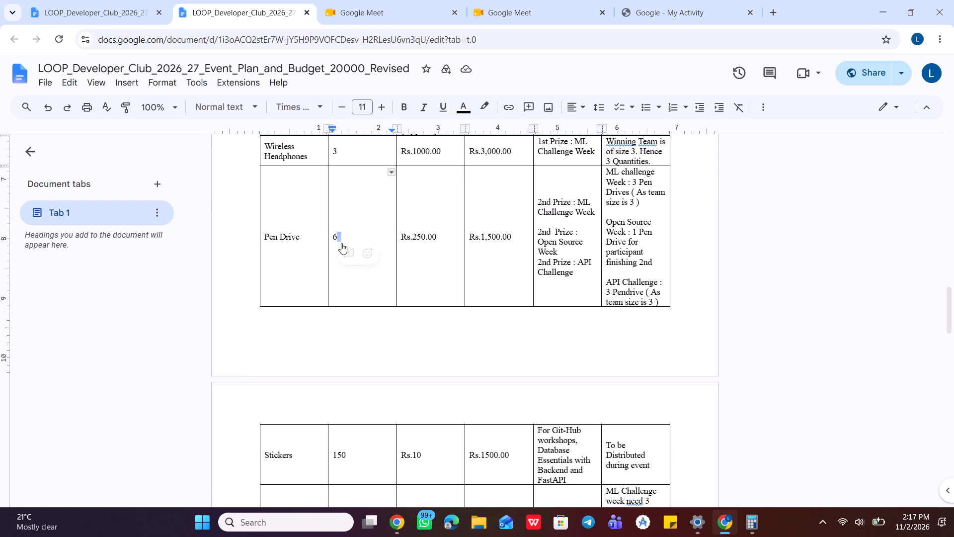
pyautogui.click(341, 243)
pyautogui.press('BackSpace')
pyautogui.doubleClick(356, 234)
pyautogui.press('BackSpace')
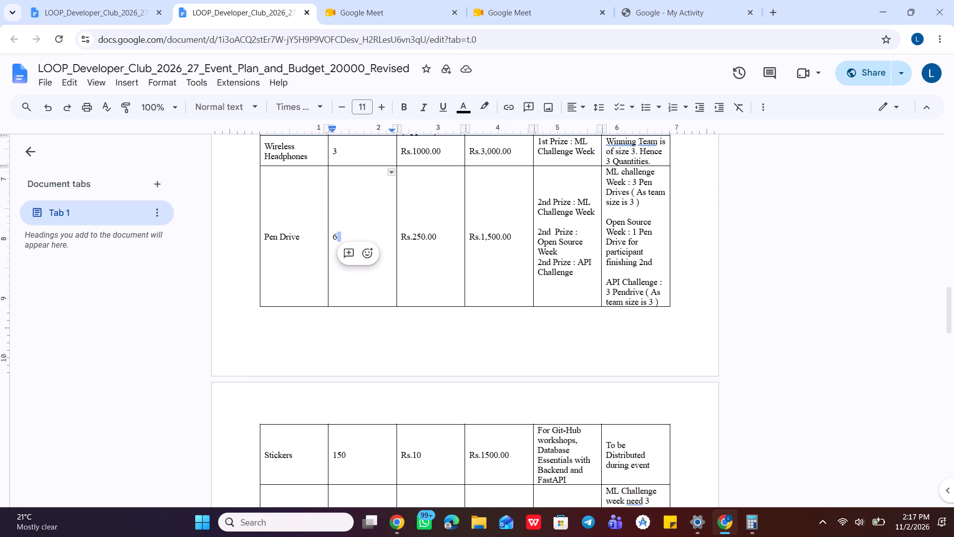
pyautogui.click(356, 234)
pyautogui.press('BackSpace')
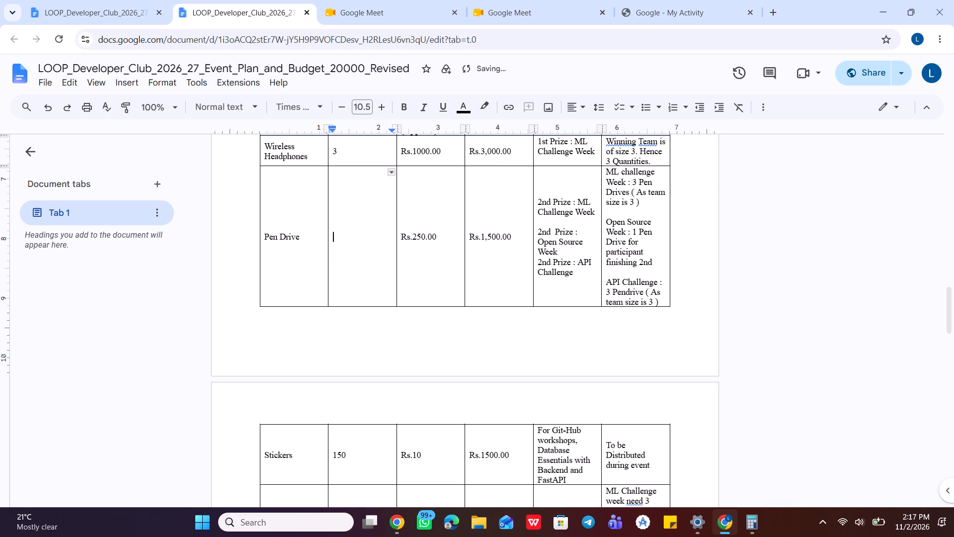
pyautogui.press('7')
# Set the Pen Drive row's total amount to Rs.1,750.00.
pyautogui.click(488, 236)
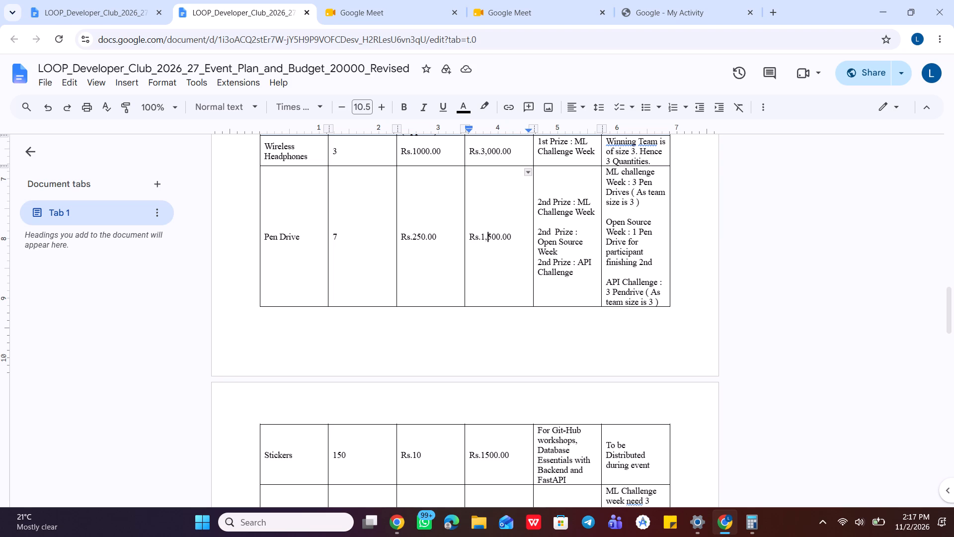
pyautogui.press('Right')
pyautogui.press('Right')
pyautogui.press('Right')
pyautogui.press('BackSpace')
pyautogui.press('BackSpace')
pyautogui.press('BackSpace')
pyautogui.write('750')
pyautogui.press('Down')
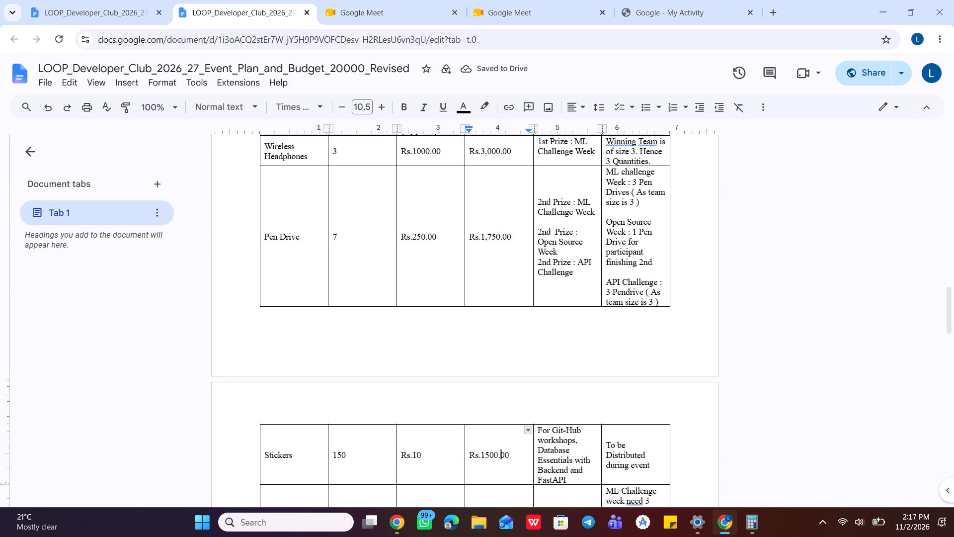
# Check the items table from Wireless Headphones down to the Keyboard + Mouse Set, comparing each row's quantity, amount, events and description.
pyautogui.scroll(1, 532, 200)
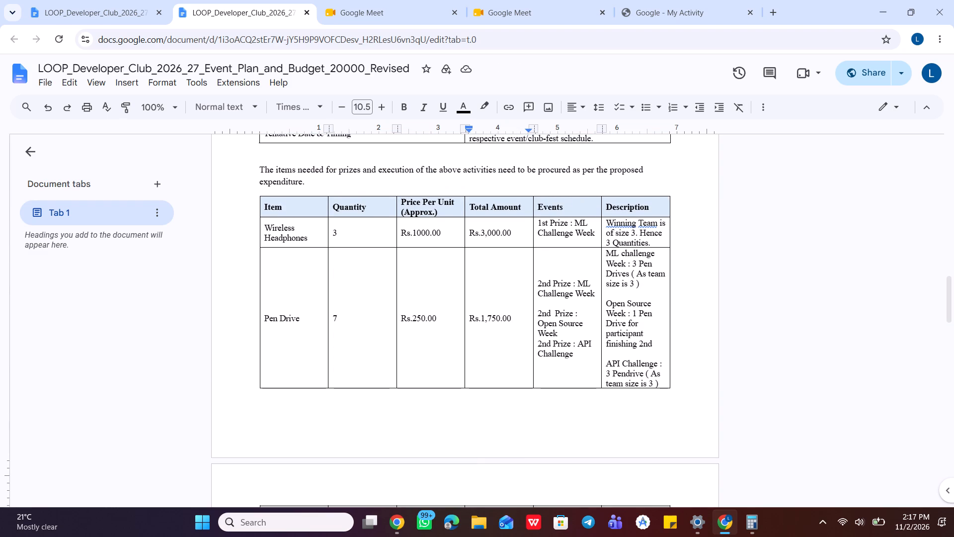
pyautogui.scroll(-1, 473, 305)
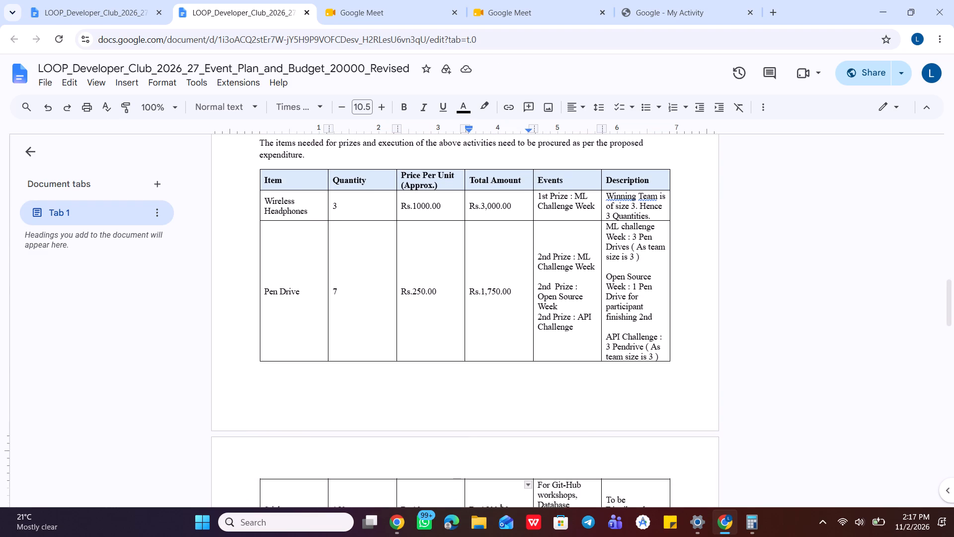
pyautogui.scroll(-2, 473, 305)
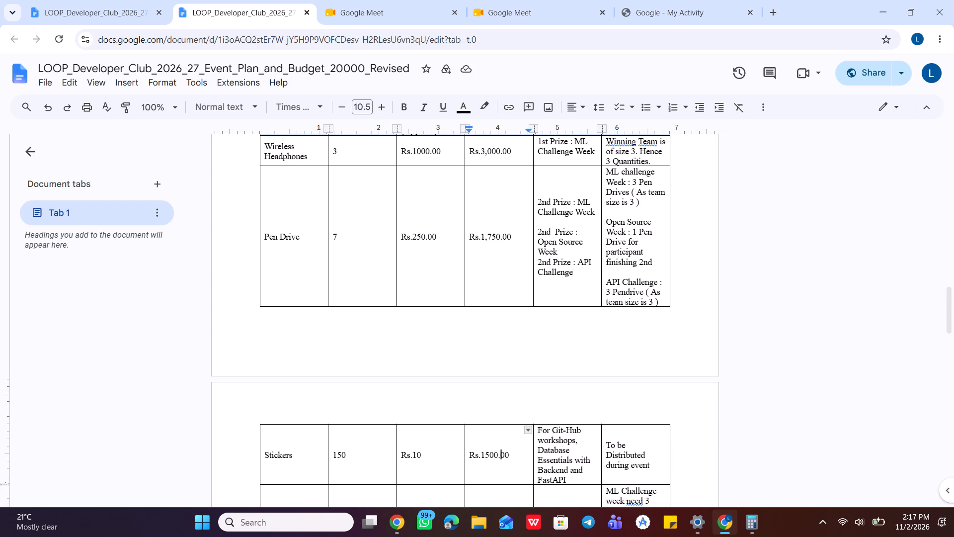
pyautogui.scroll(-2, 473, 305)
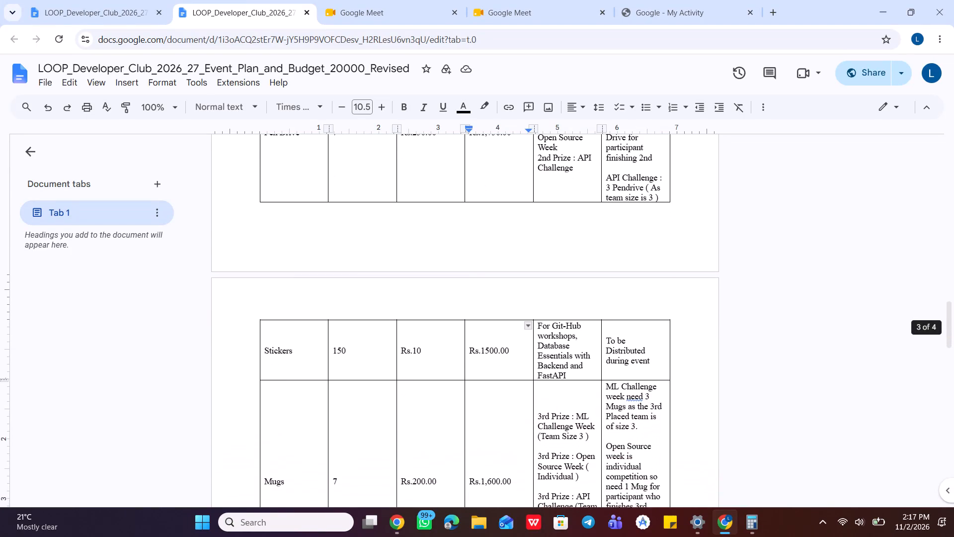
pyautogui.scroll(-3, 473, 305)
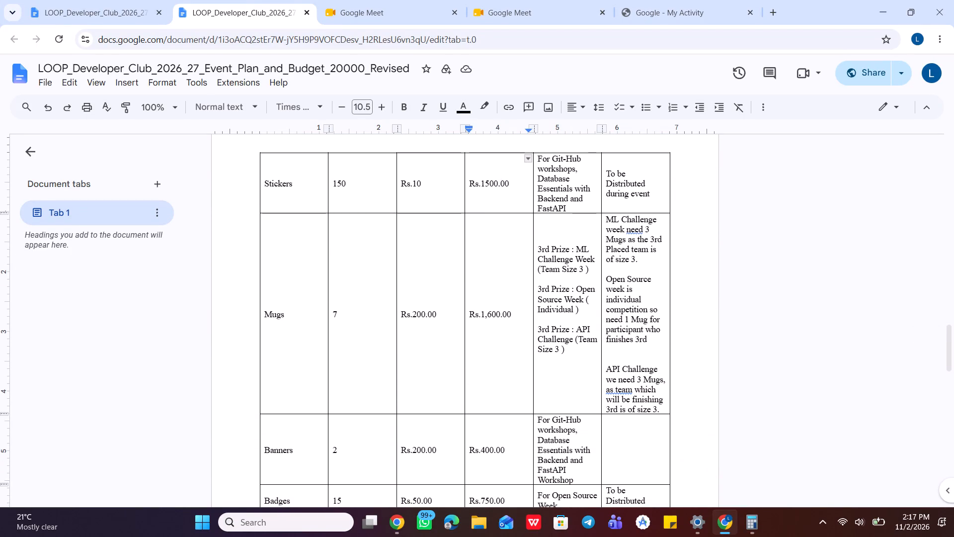
pyautogui.scroll(3, 473, 305)
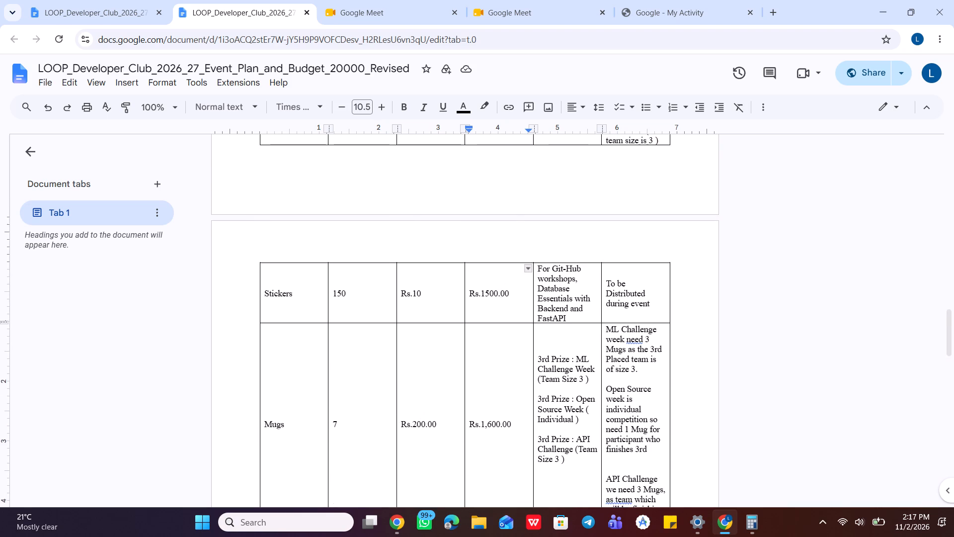
pyautogui.scroll(5, 473, 305)
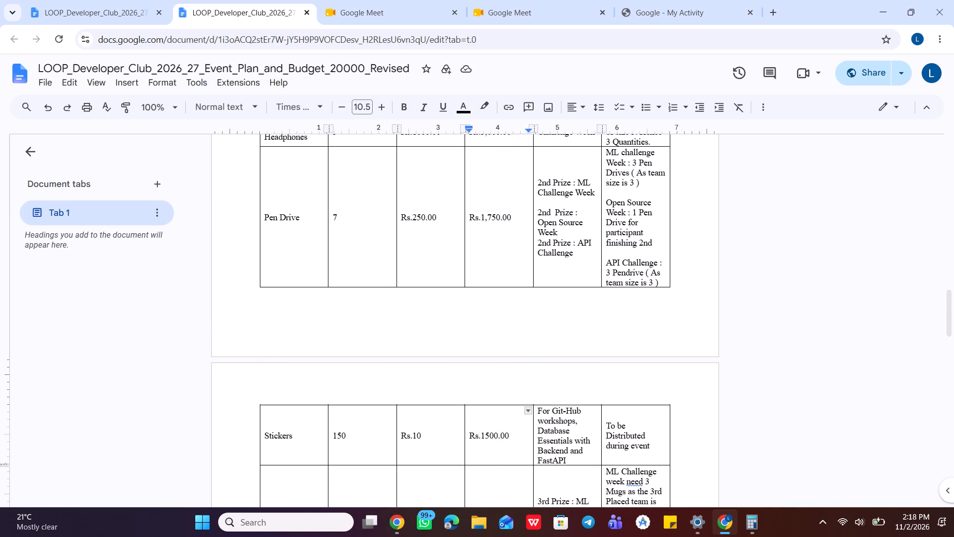
pyautogui.scroll(1, 473, 305)
pyautogui.scroll(-1, 473, 305)
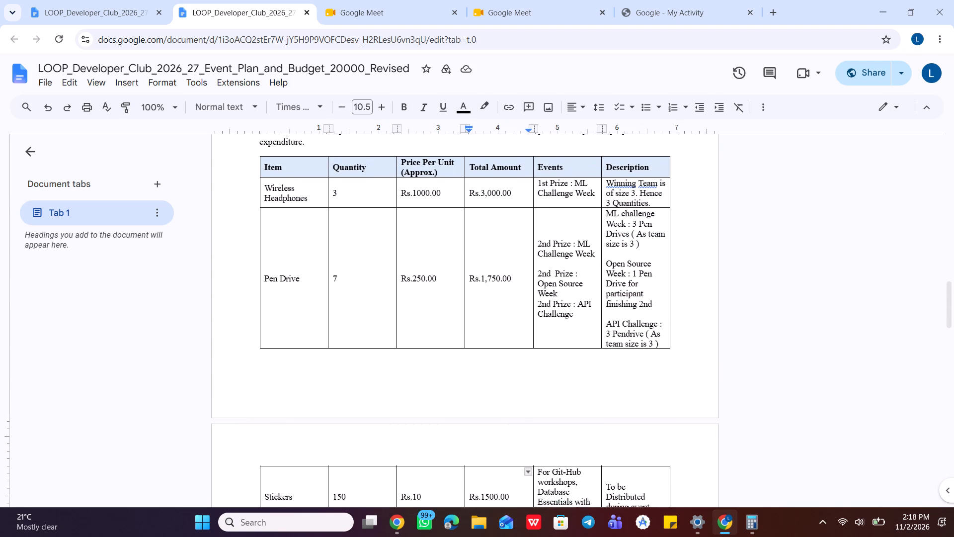
pyautogui.scroll(-2, 473, 305)
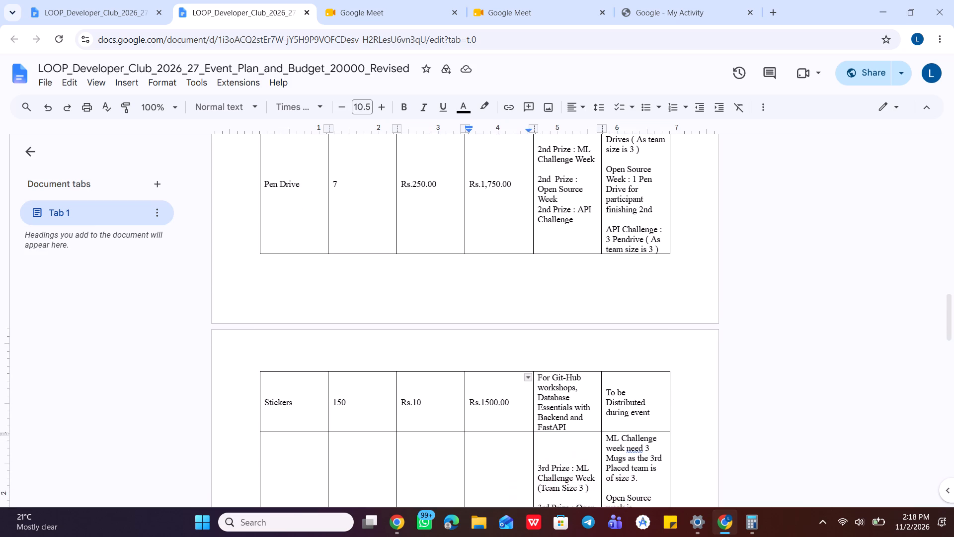
pyautogui.scroll(-5, 473, 305)
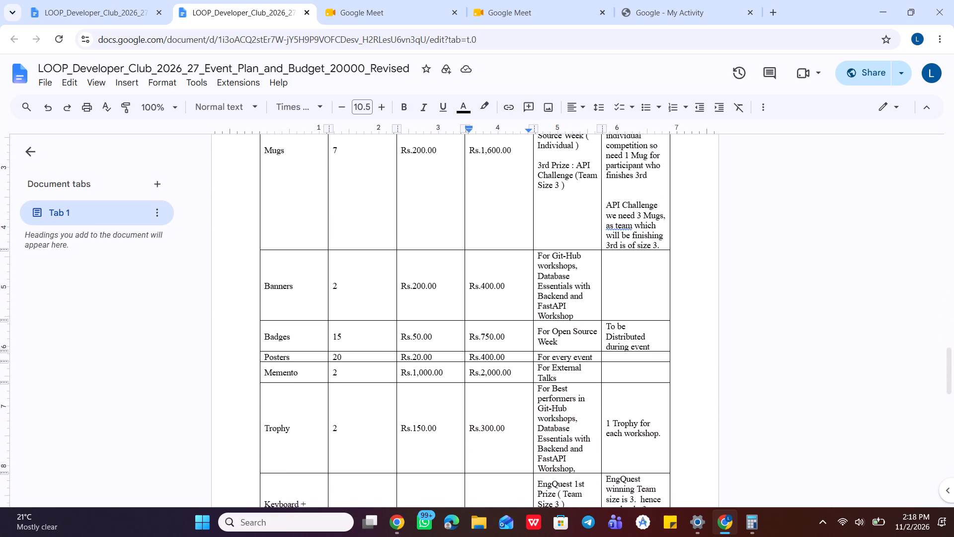
pyautogui.scroll(-2, 473, 305)
pyautogui.scroll(1, 473, 305)
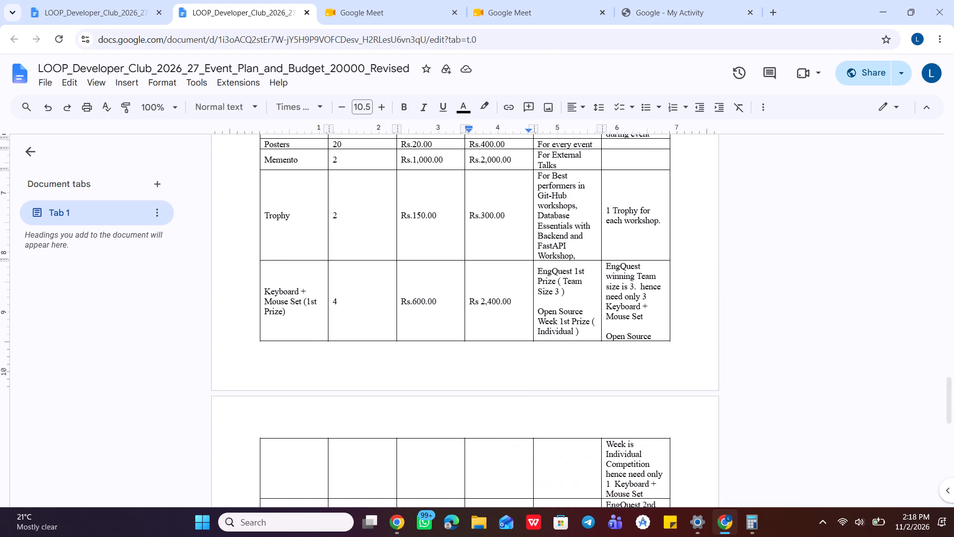
# Check the items table's quantities, prices, amounts and descriptions from the Banners row down to the Total row.
pyautogui.scroll(2, 473, 305)
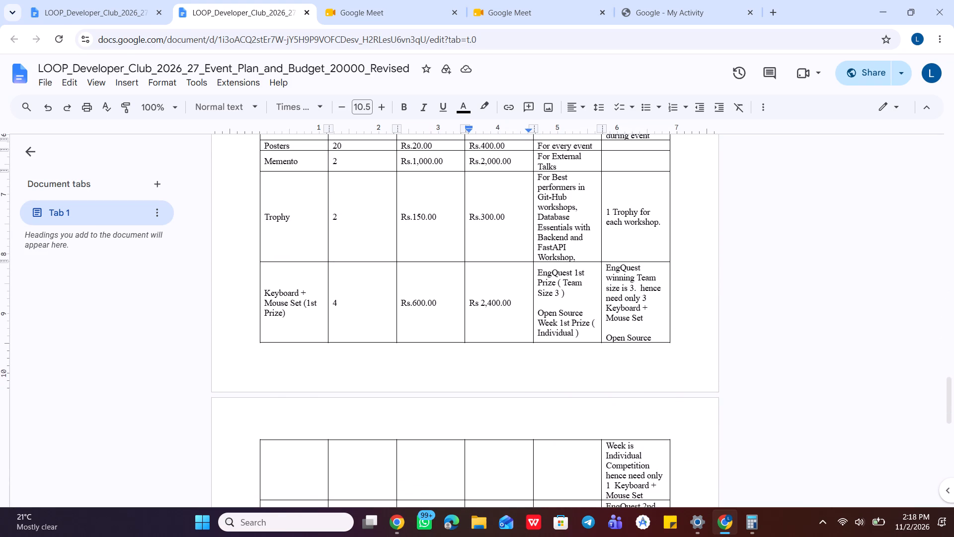
pyautogui.scroll(5, 473, 305)
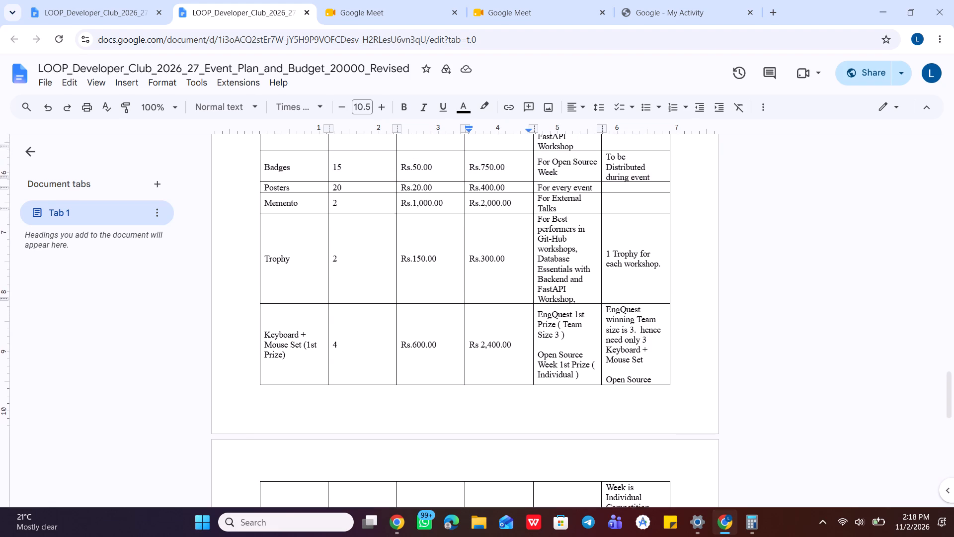
pyautogui.scroll(1, 473, 305)
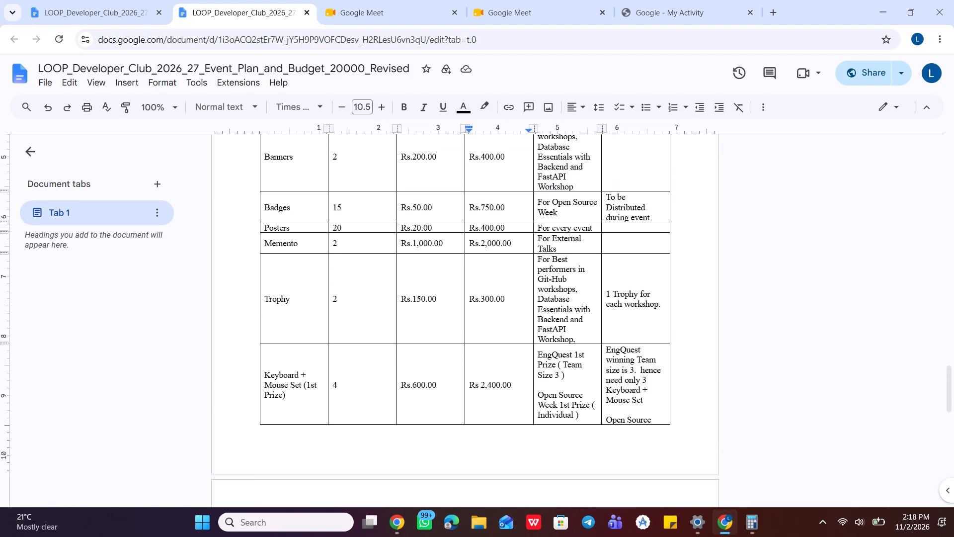
pyautogui.scroll(-4, 473, 305)
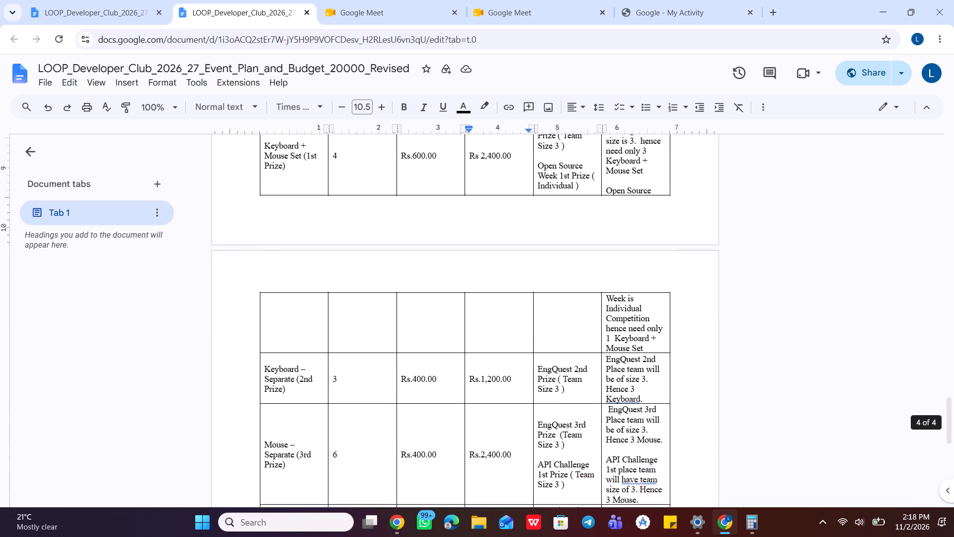
pyautogui.scroll(-2, 473, 305)
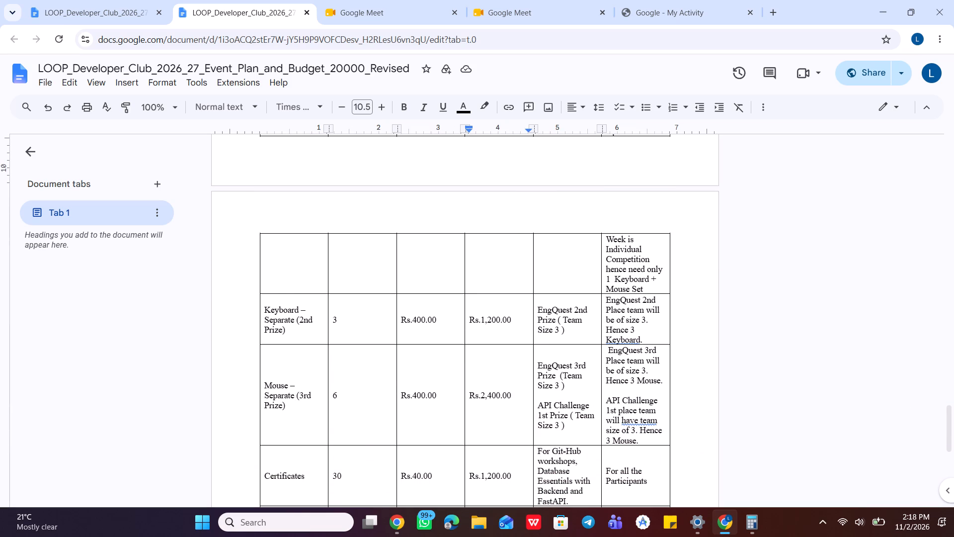
pyautogui.scroll(-1, 473, 305)
pyautogui.scroll(3, 473, 305)
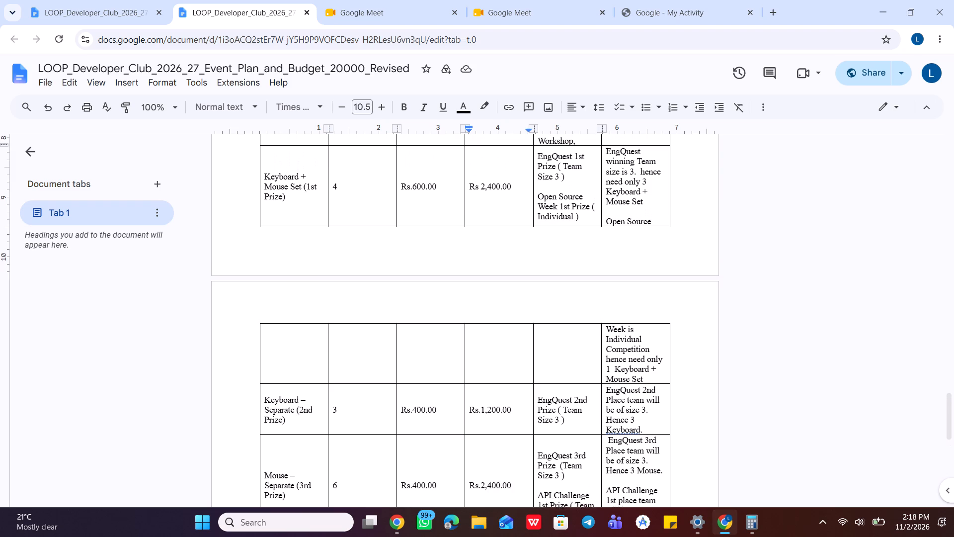
pyautogui.scroll(1, 473, 305)
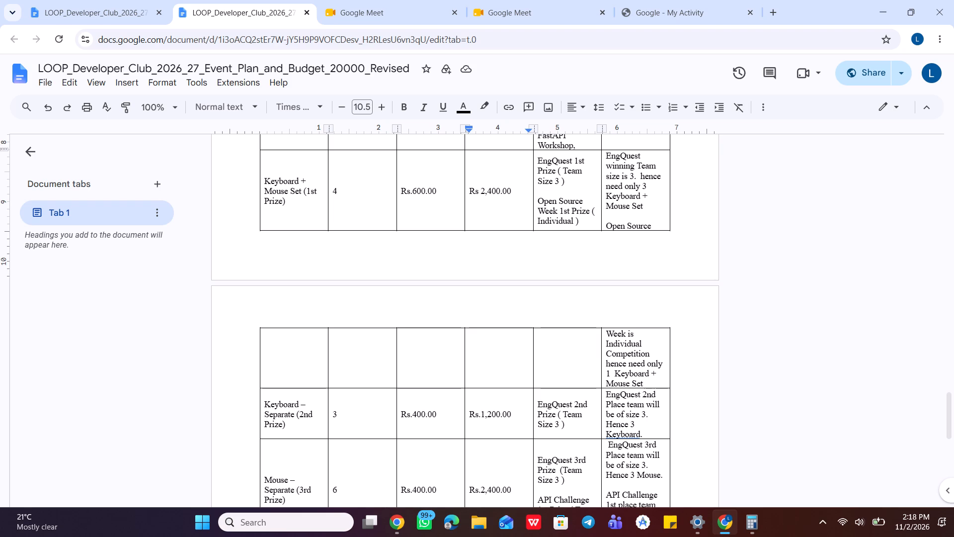
pyautogui.scroll(-1, 473, 305)
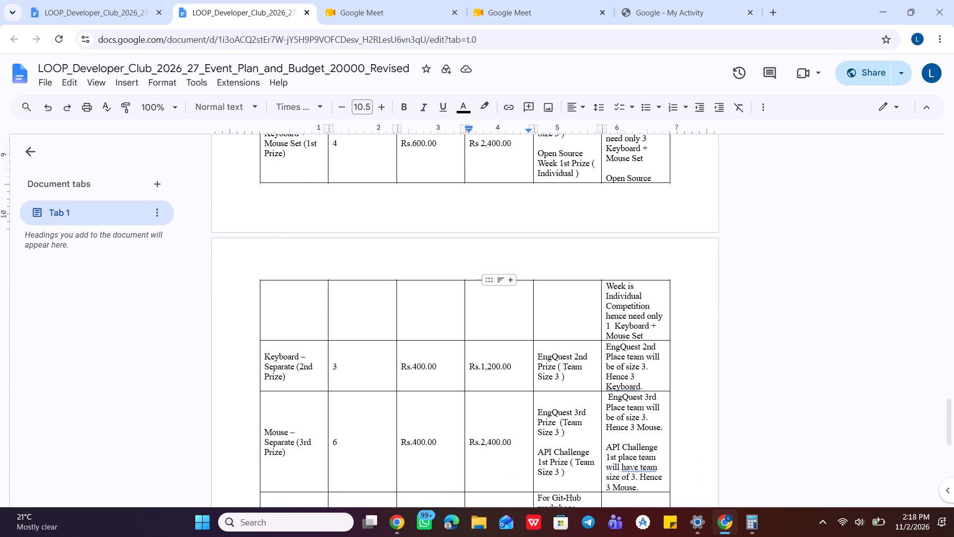
pyautogui.scroll(-2, 473, 305)
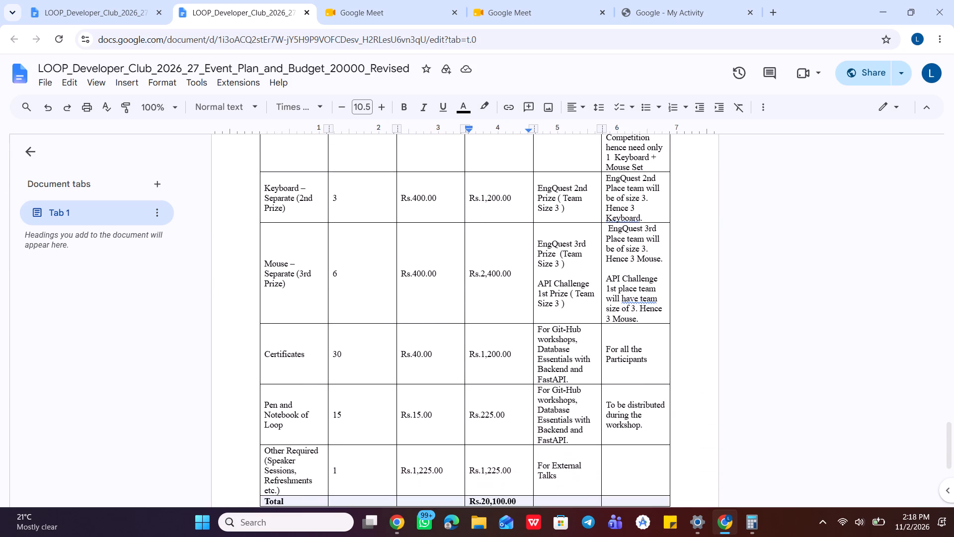
pyautogui.scroll(-1, 473, 305)
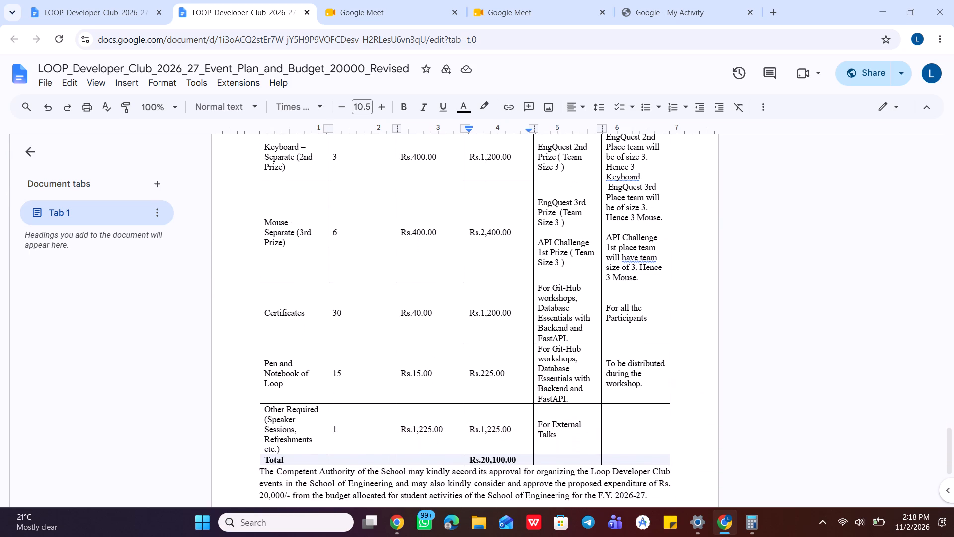
# Correct the Mugs row's total amount to Rs.1,400.00 in the items budget table.
pyautogui.scroll(4, 473, 305)
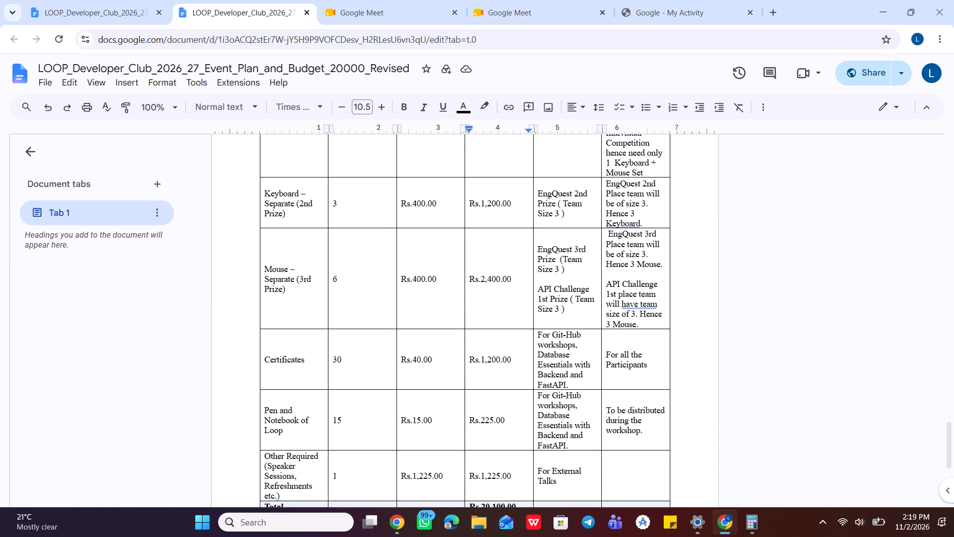
pyautogui.scroll(4, 473, 305)
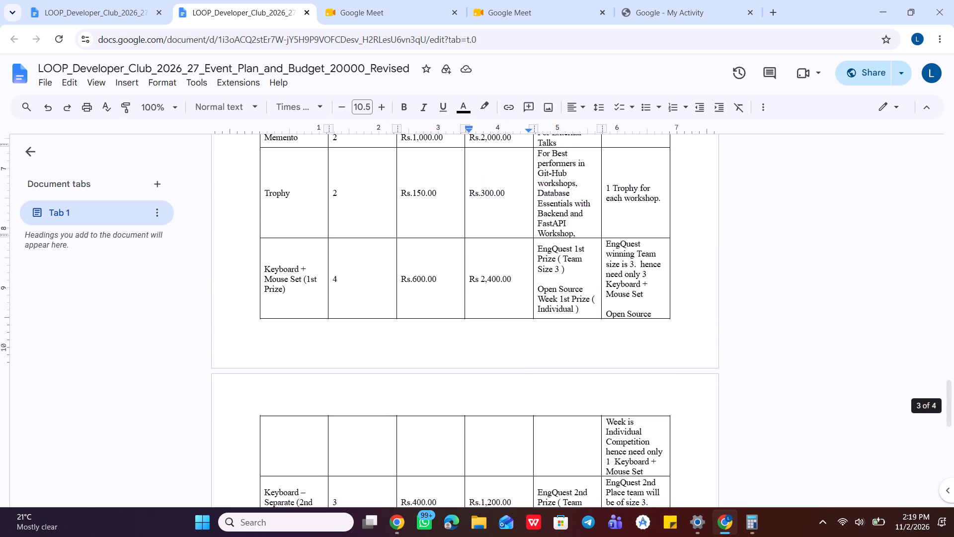
pyautogui.scroll(5, 473, 305)
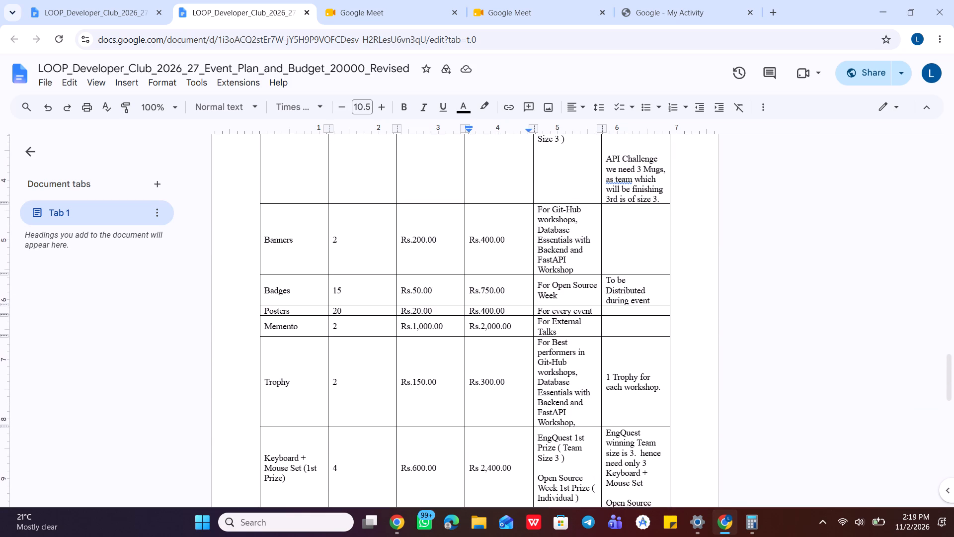
pyautogui.scroll(2, 473, 305)
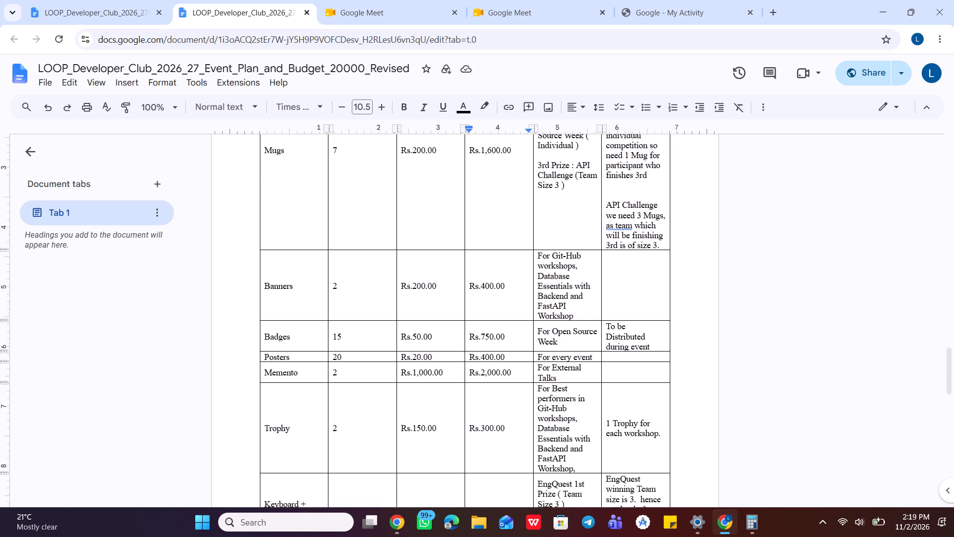
pyautogui.scroll(1, 473, 305)
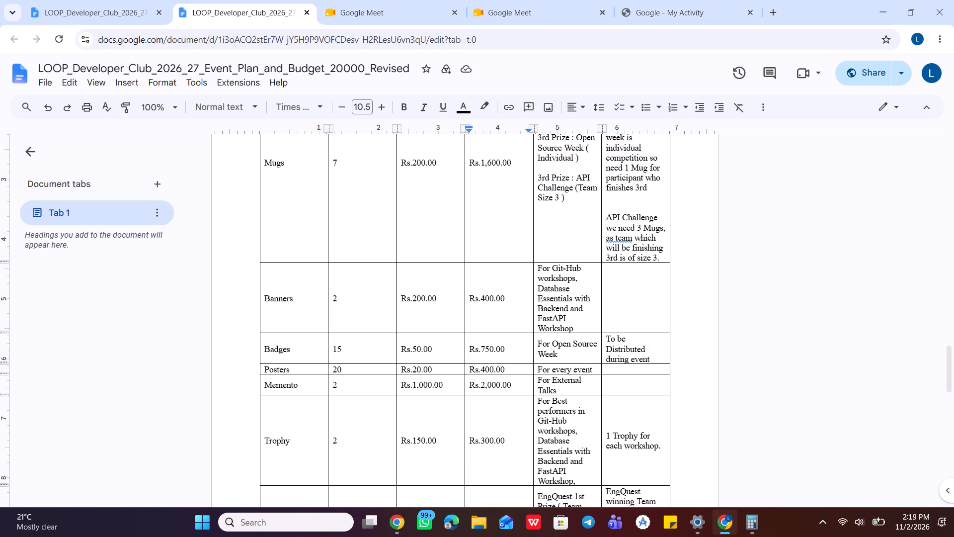
pyautogui.scroll(1, 473, 305)
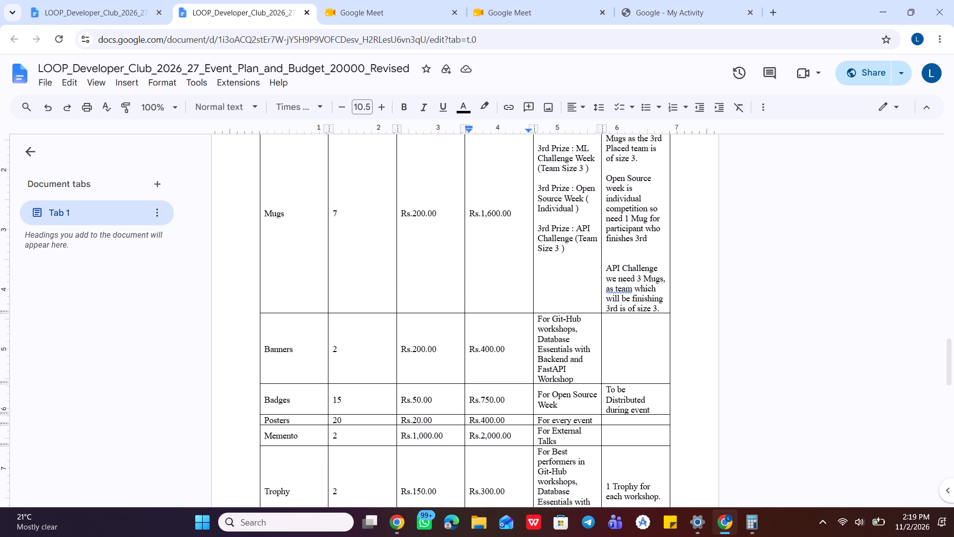
pyautogui.scroll(3, 473, 305)
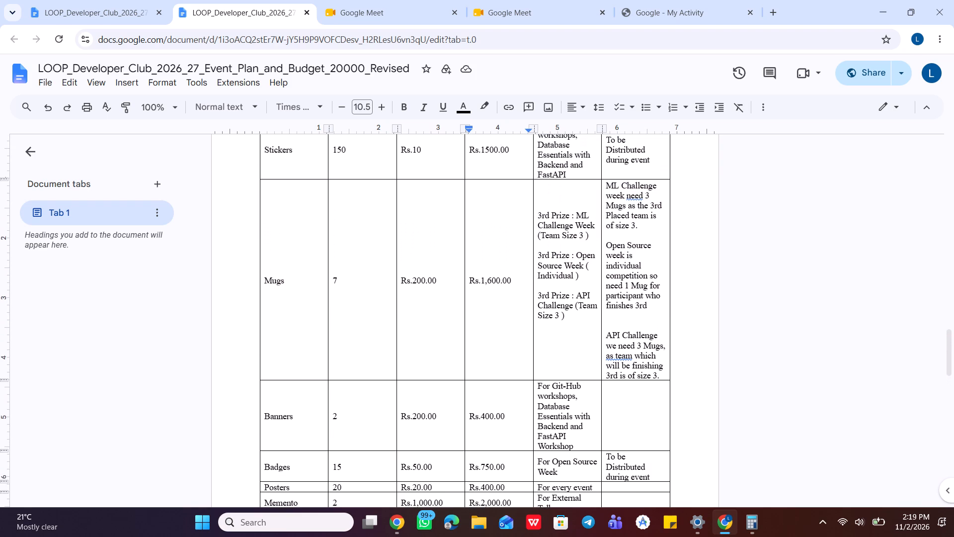
pyautogui.scroll(1, 473, 305)
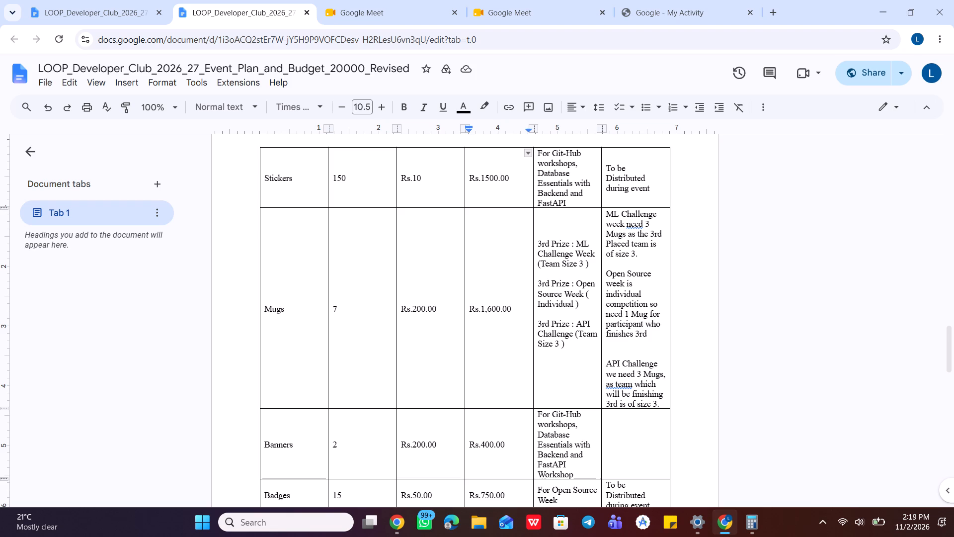
pyautogui.click(479, 319)
# Correct the Mugs row's total amount to Rs.1,400.00 in the items budget table.
pyautogui.press('Right')
pyautogui.press('Right')
pyautogui.press('Right')
pyautogui.press('Right')
pyautogui.press('BackSpace')
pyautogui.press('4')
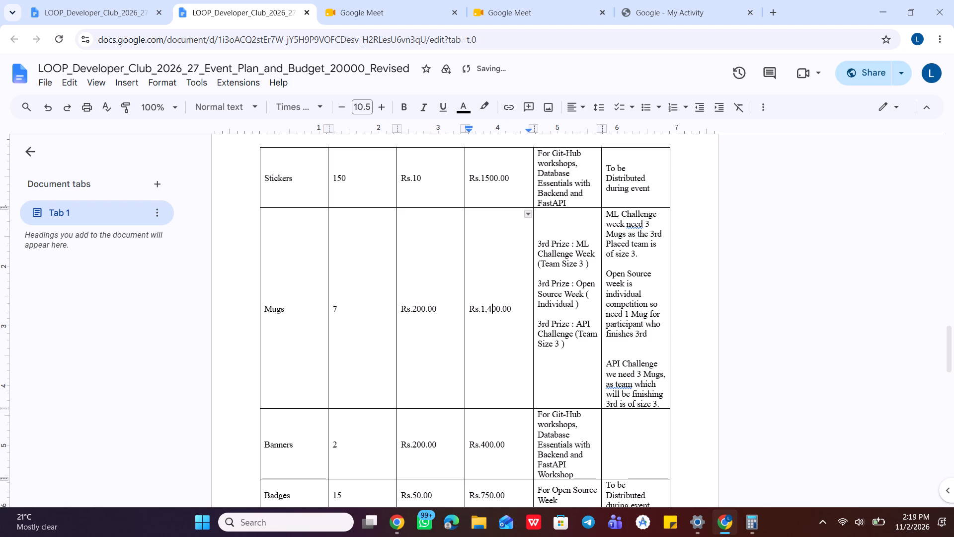
# Check the total amounts in the items budget table, from the Wireless Headphones row through the rows on the following pages.
pyautogui.scroll(6, 479, 319)
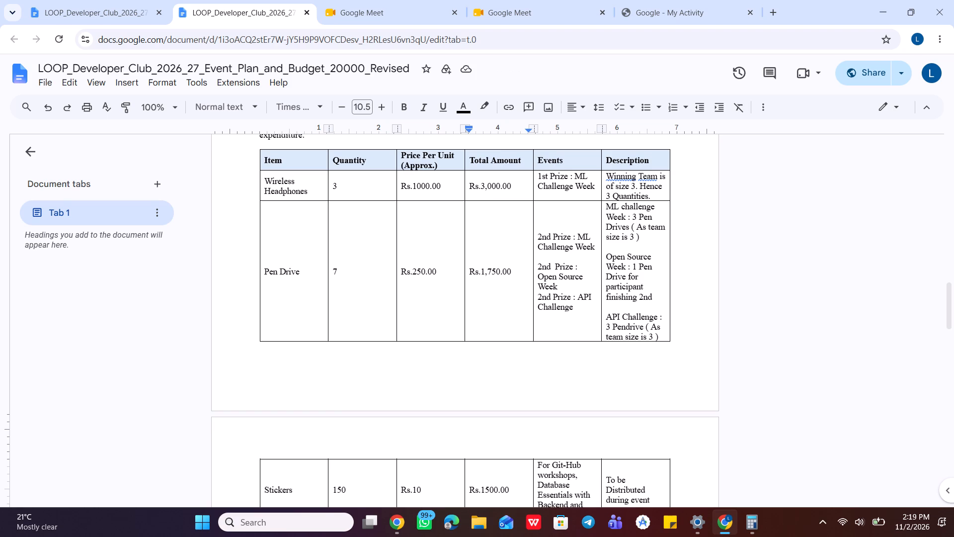
pyautogui.scroll(1, 479, 319)
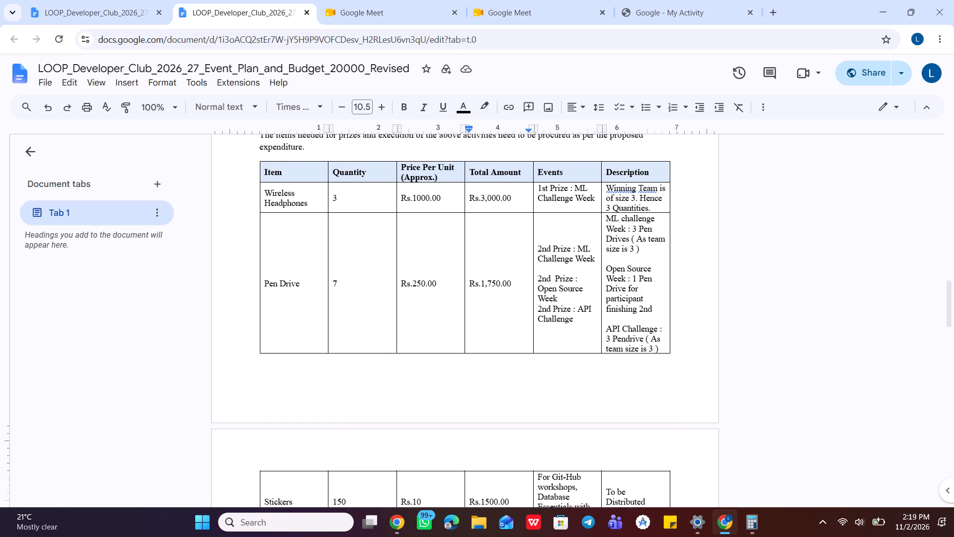
pyautogui.scroll(1, 479, 319)
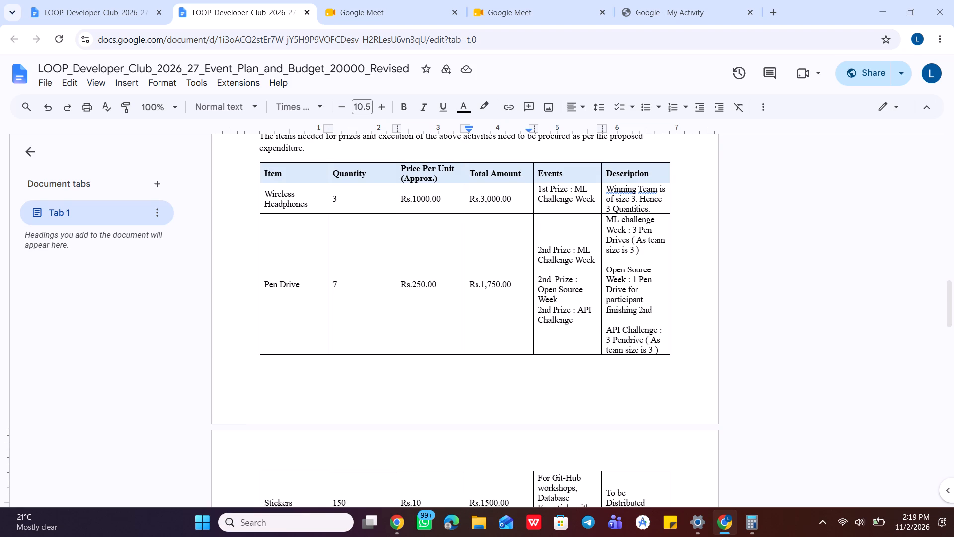
pyautogui.click(487, 200)
pyautogui.click(523, 201)
pyautogui.scroll(-9, 523, 201)
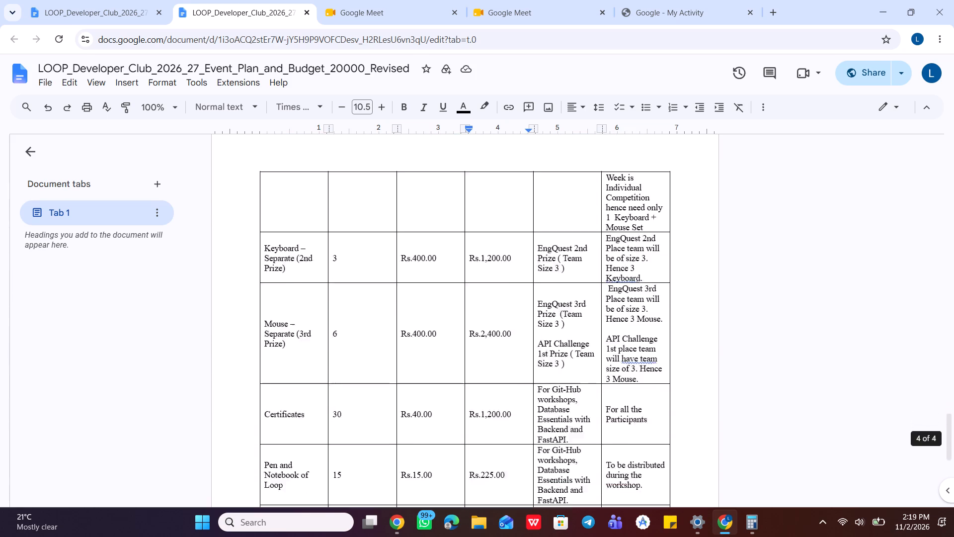
pyautogui.scroll(2, 523, 201)
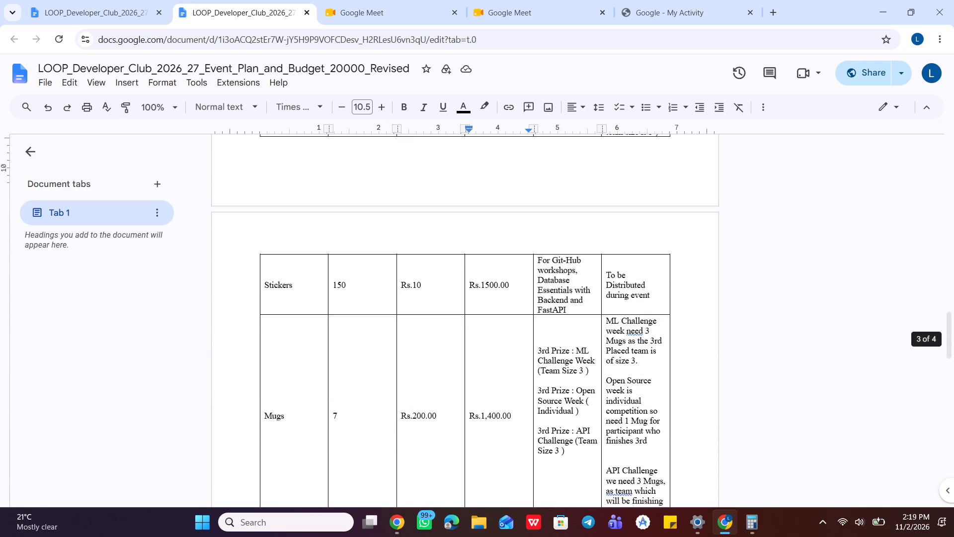
pyautogui.scroll(1, 523, 201)
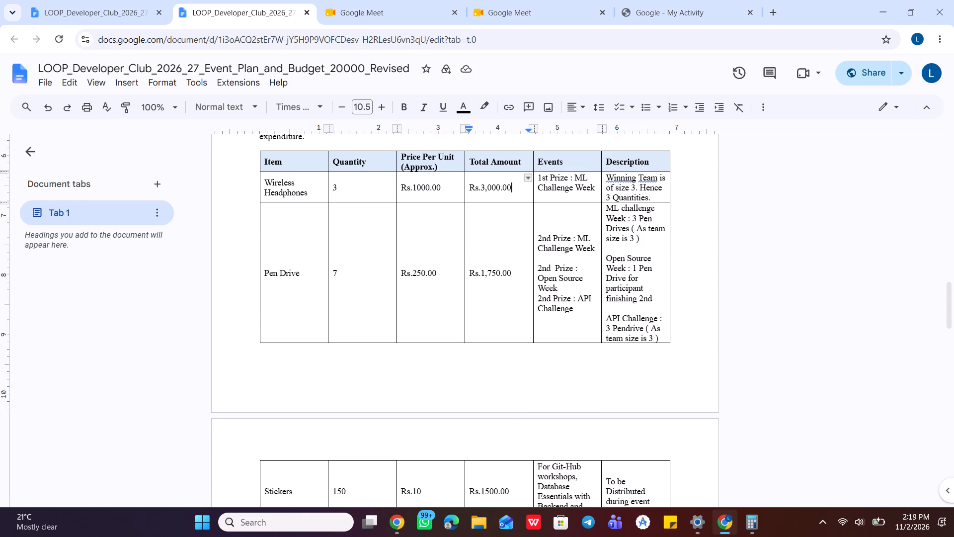
# Check the total amount of every item in the budget table, from the Wireless Headphones row down to the Total row.
pyautogui.scroll(-1, 523, 201)
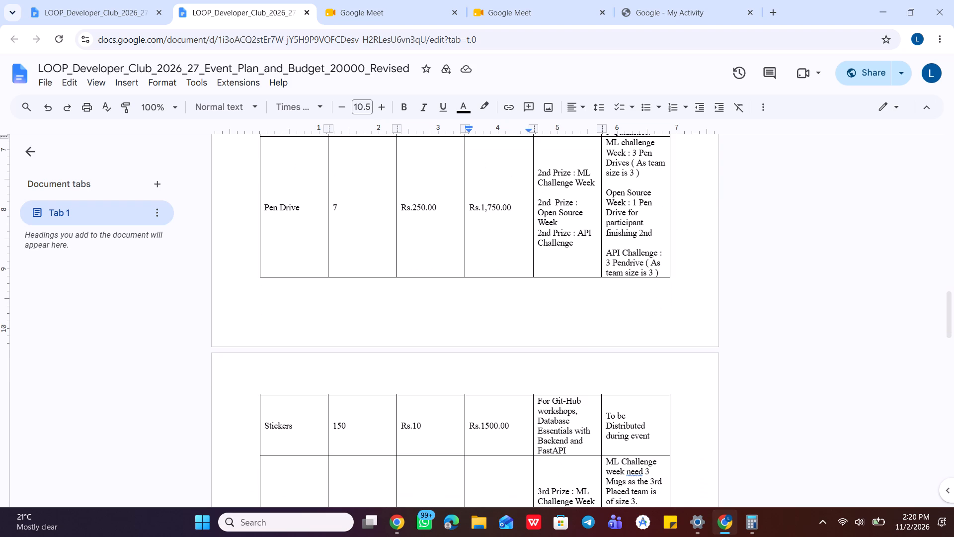
pyautogui.scroll(-2, 523, 201)
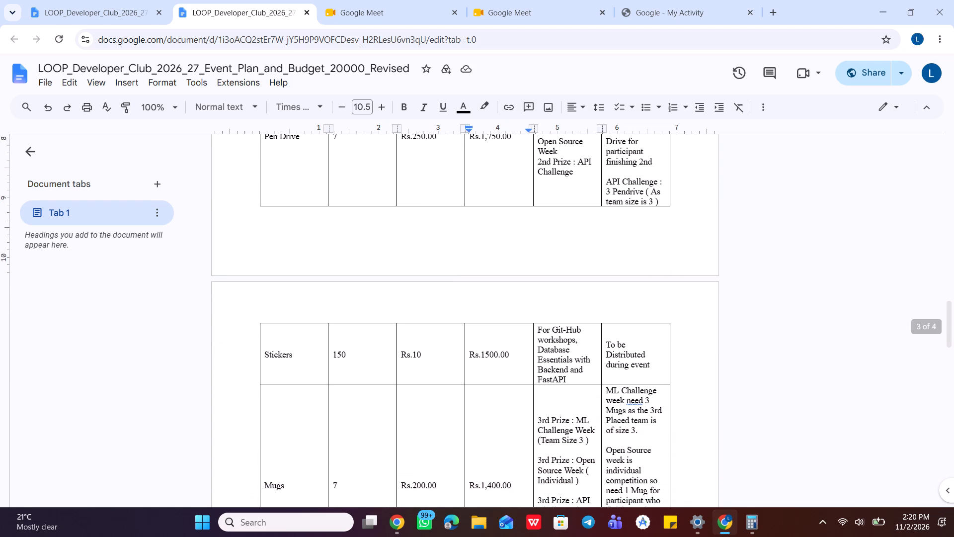
pyautogui.scroll(-1, 523, 201)
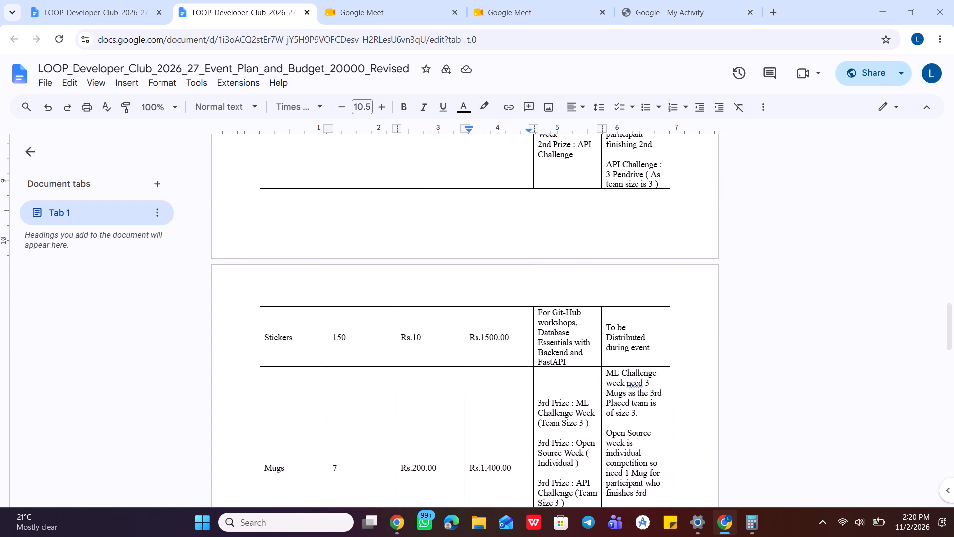
pyautogui.scroll(-2, 523, 201)
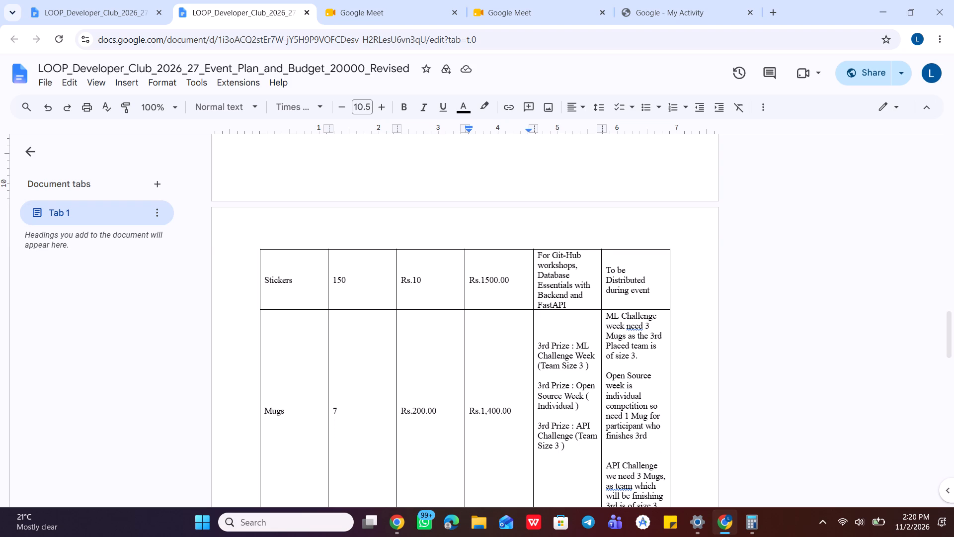
pyautogui.scroll(-3, 523, 201)
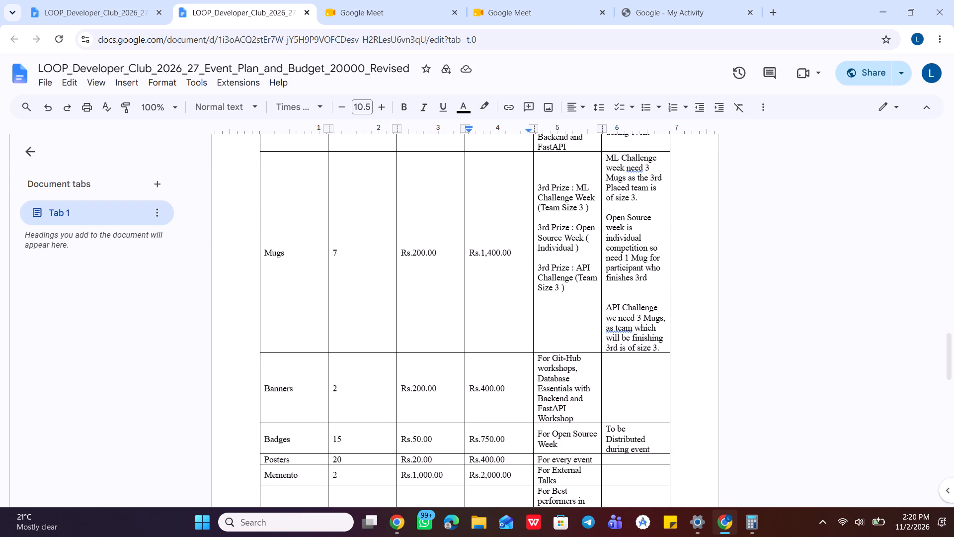
pyautogui.scroll(-3, 523, 201)
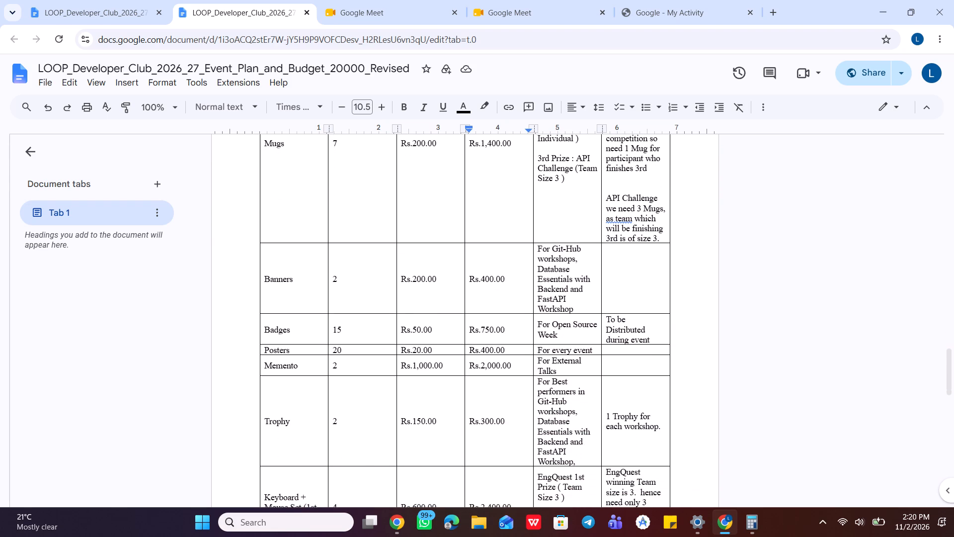
pyautogui.scroll(-1, 523, 201)
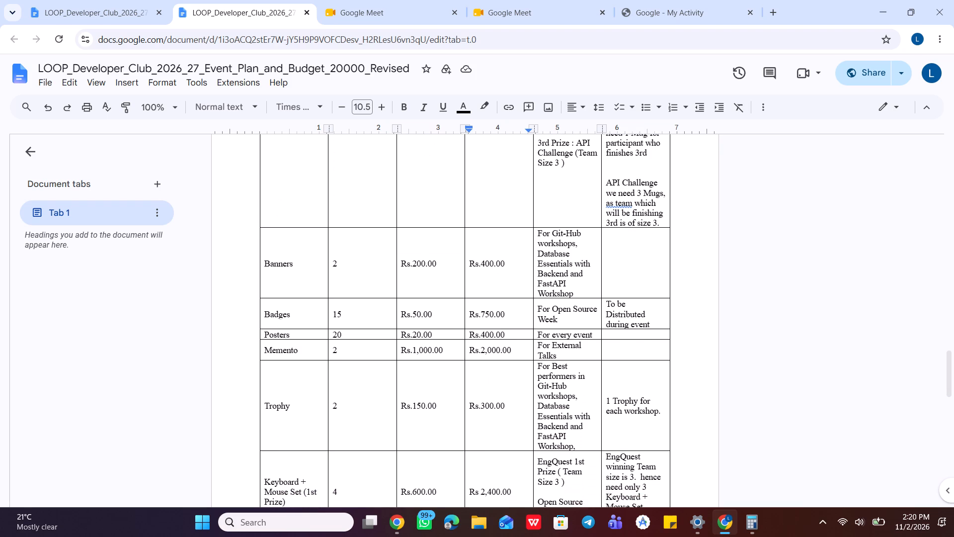
pyautogui.scroll(-1, 523, 201)
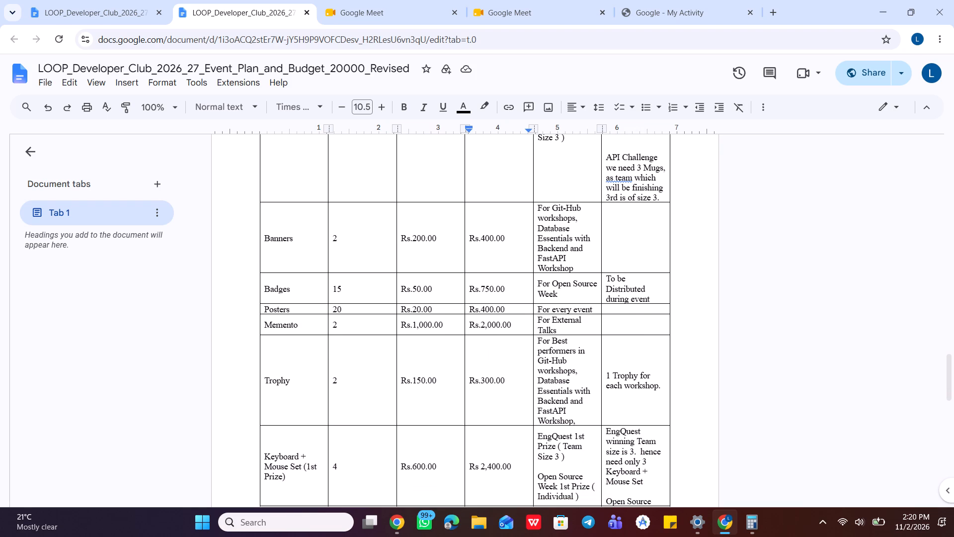
pyautogui.scroll(-1, 523, 201)
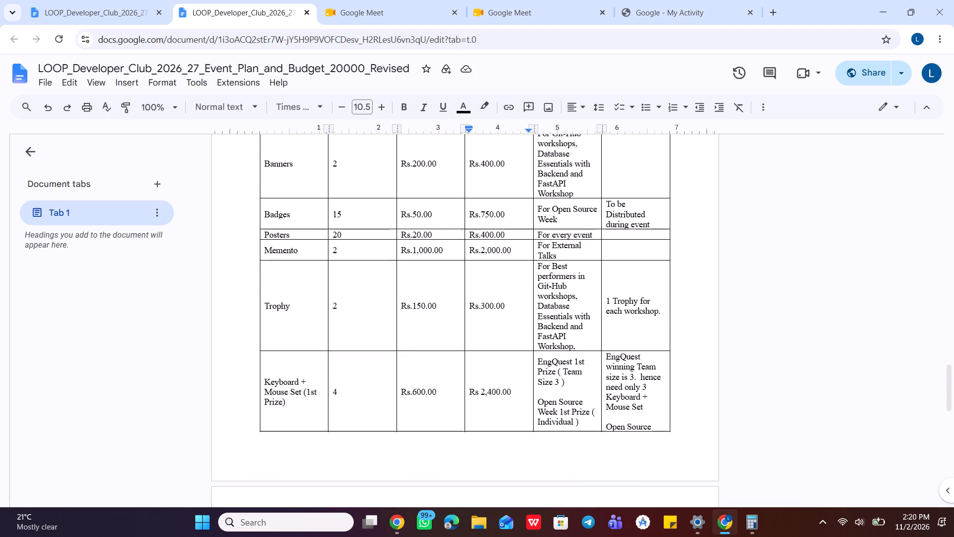
pyautogui.scroll(-1, 523, 201)
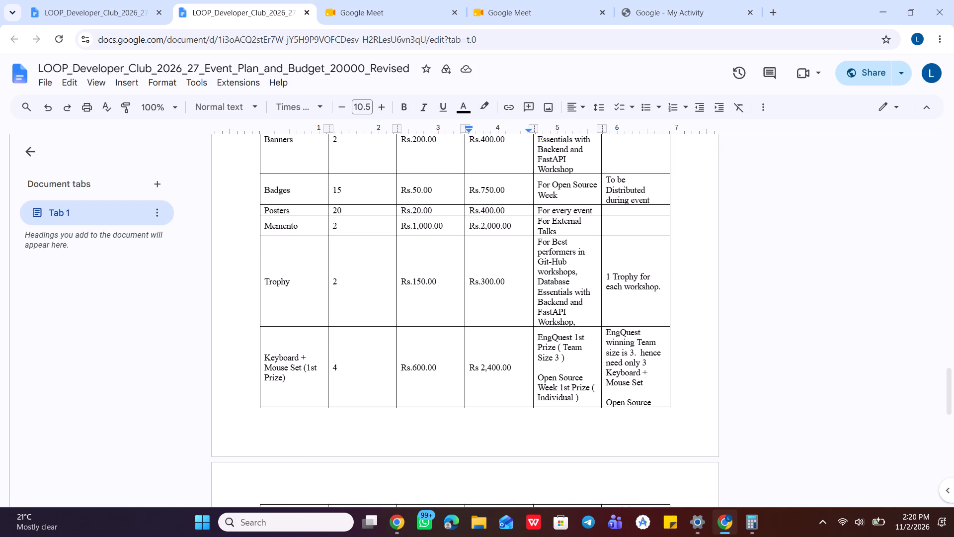
pyautogui.scroll(-1, 523, 201)
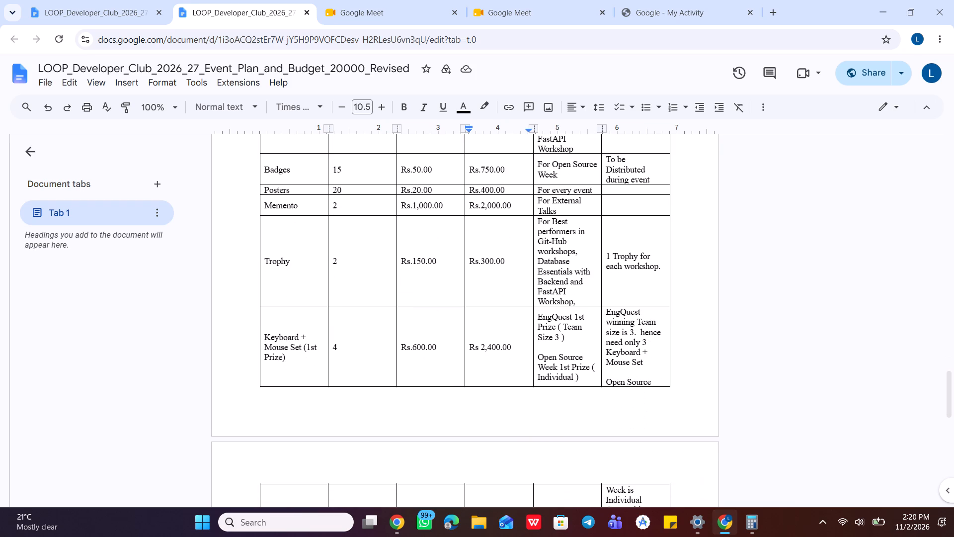
pyautogui.scroll(-1, 523, 201)
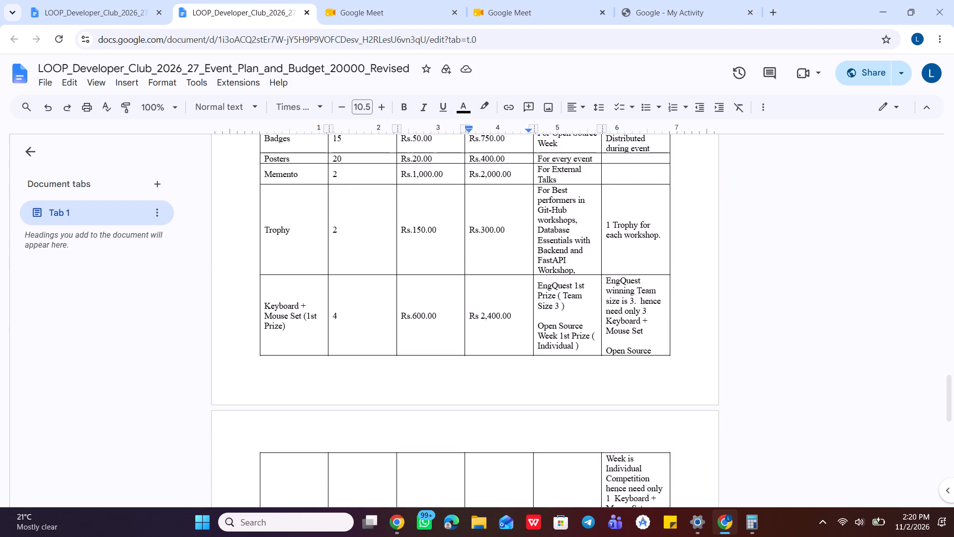
pyautogui.scroll(-1, 523, 201)
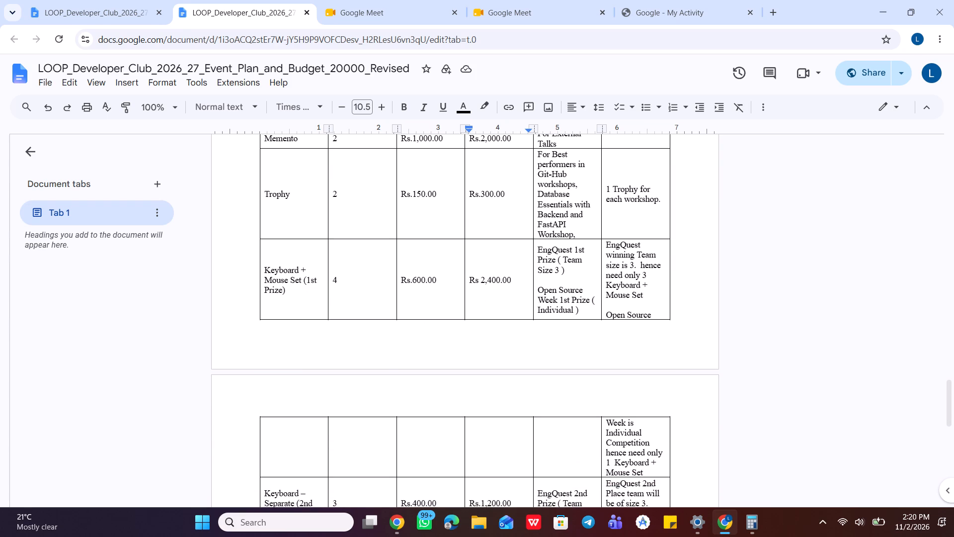
pyautogui.scroll(-1, 523, 201)
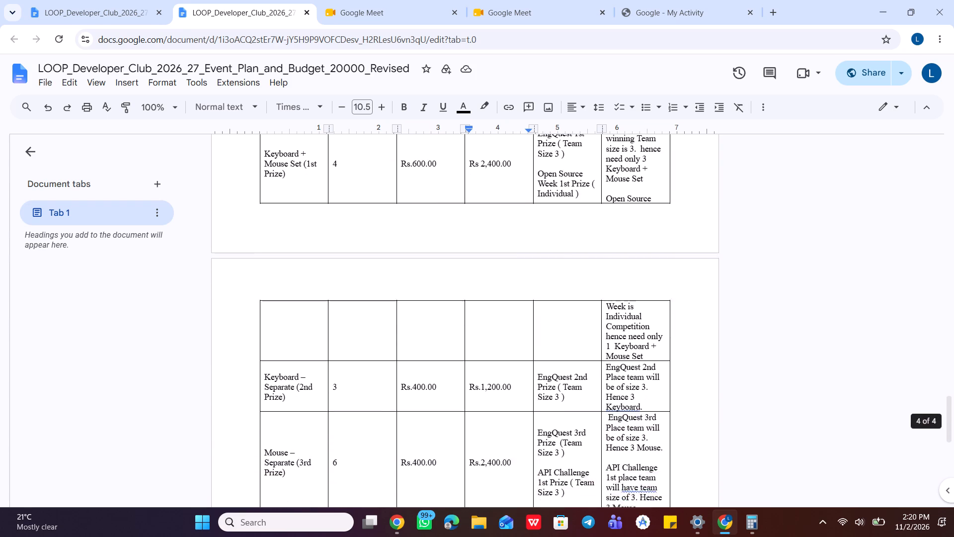
pyautogui.scroll(-3, 523, 201)
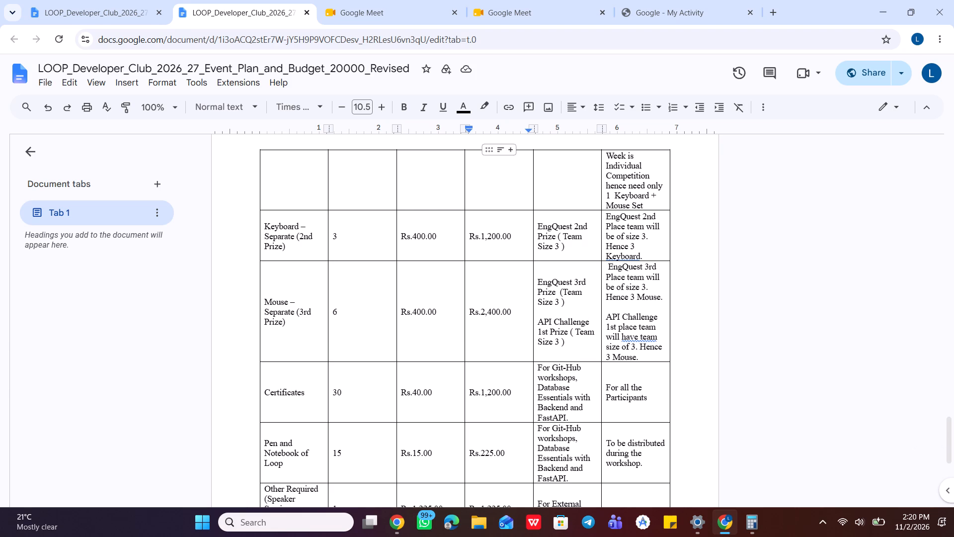
pyautogui.scroll(-1, 523, 201)
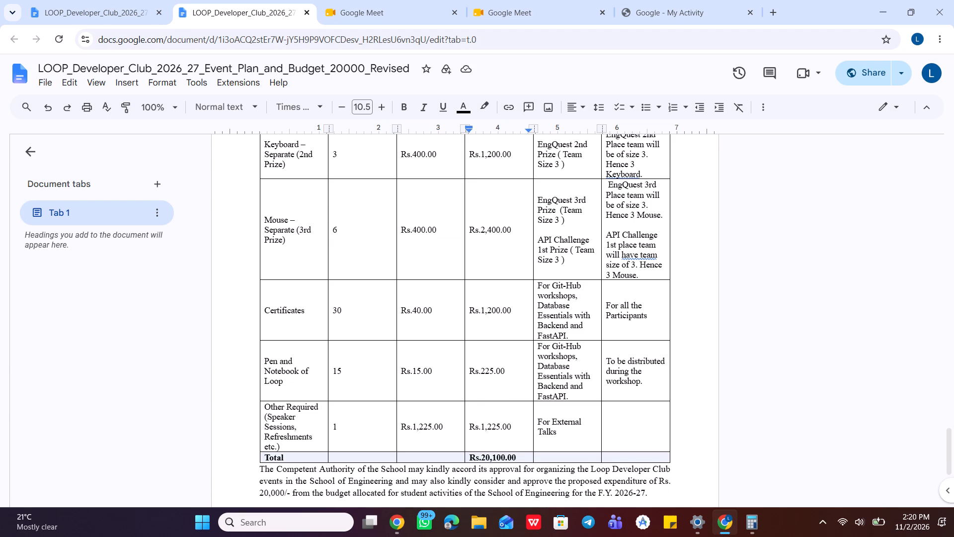
pyautogui.scroll(-1, 523, 201)
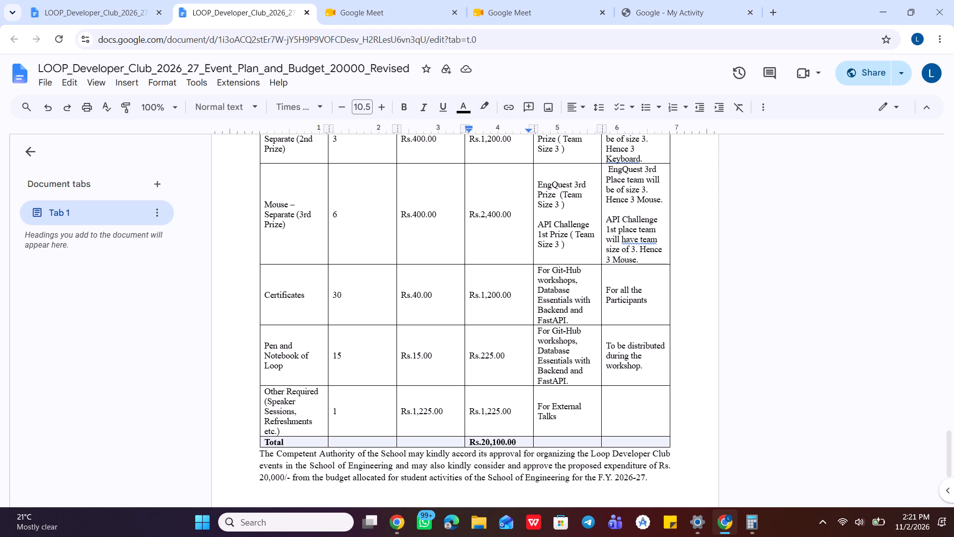
# Correct the Total row's amount to Rs.20,150.00 in the items budget table.
pyautogui.click(502, 443)
pyautogui.press('BackSpace')
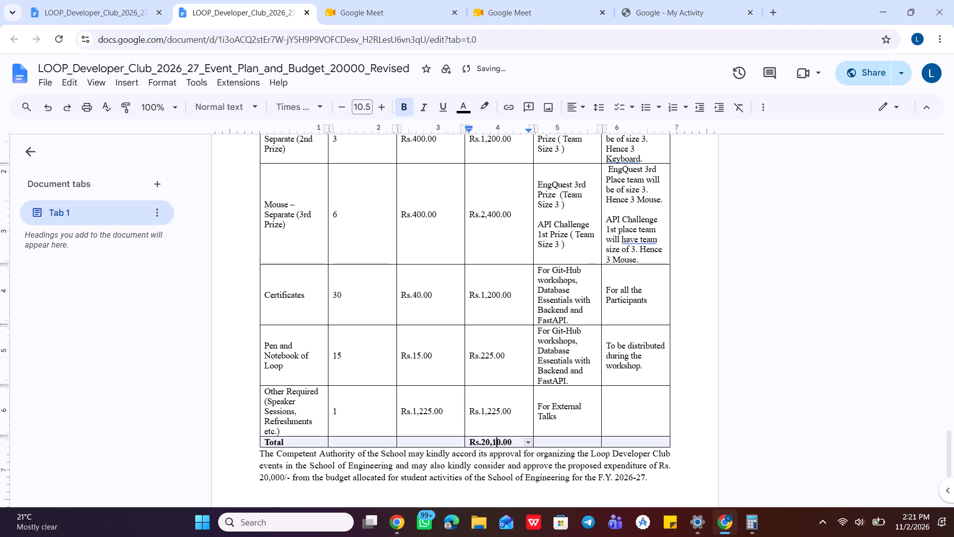
pyautogui.press('5')
pyautogui.click(770, 409)
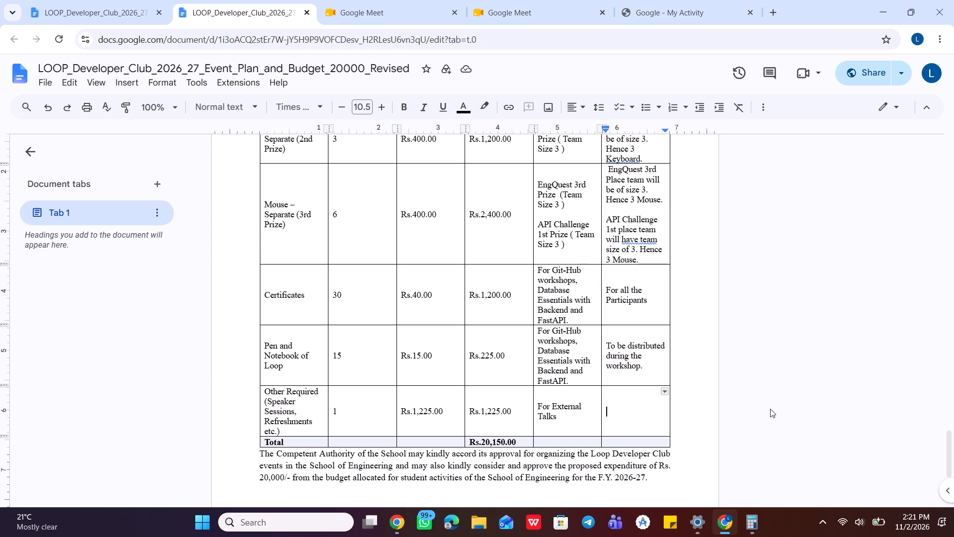
# Recheck the whole items budget table from Wireless Headphones to Total, reviewing quantities, prices, amounts, events and descriptions.
pyautogui.scroll(8, 541, 316)
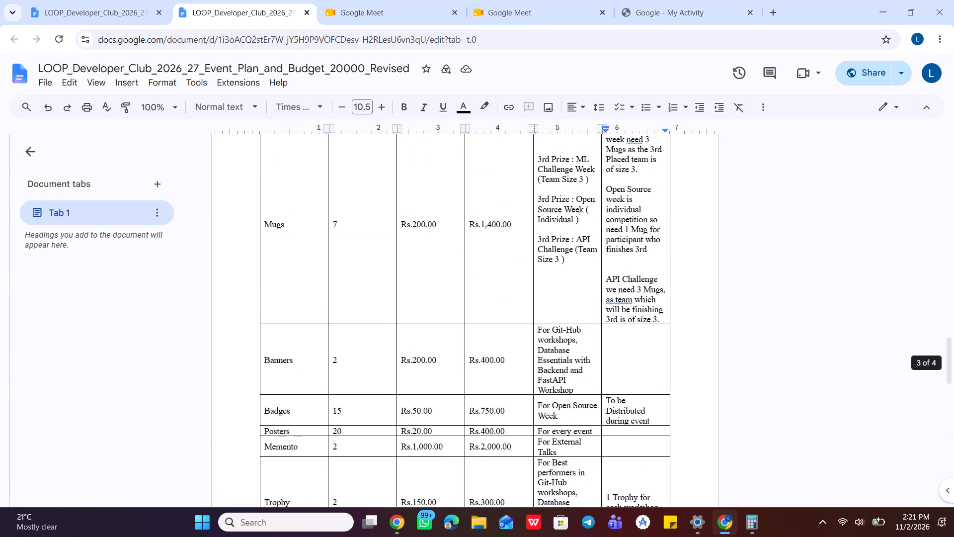
pyautogui.scroll(2, 541, 316)
pyautogui.hscroll(1, 541, 316)
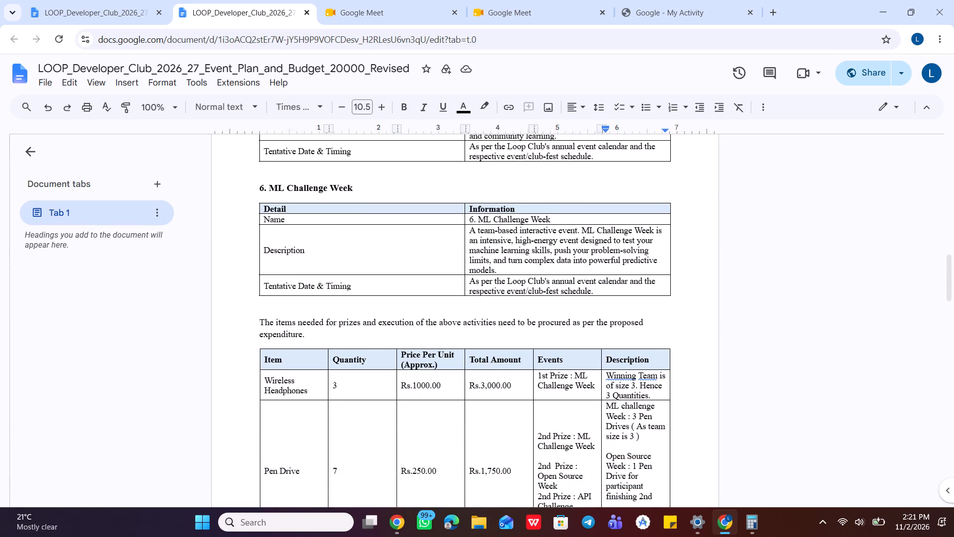
pyautogui.hscroll(2, 541, 316)
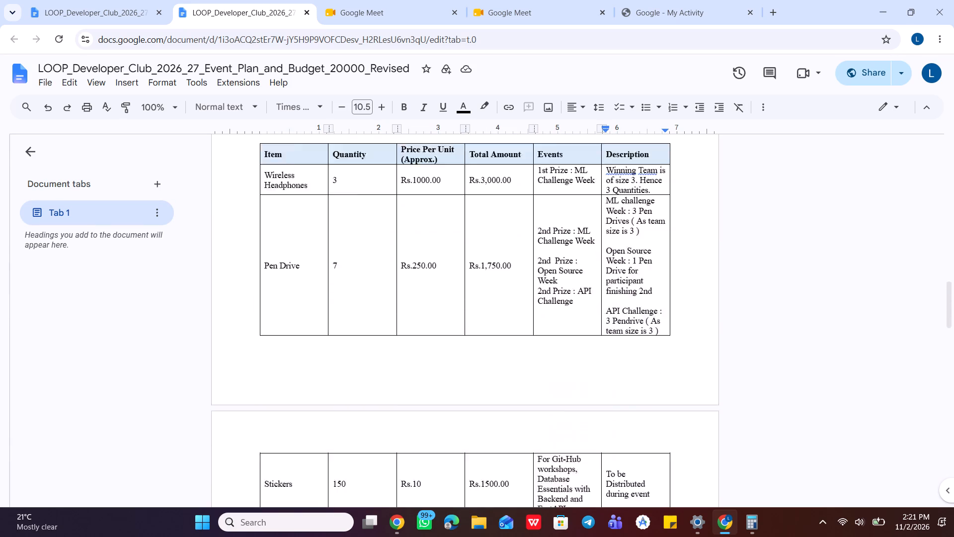
pyautogui.hscroll(1, 541, 316)
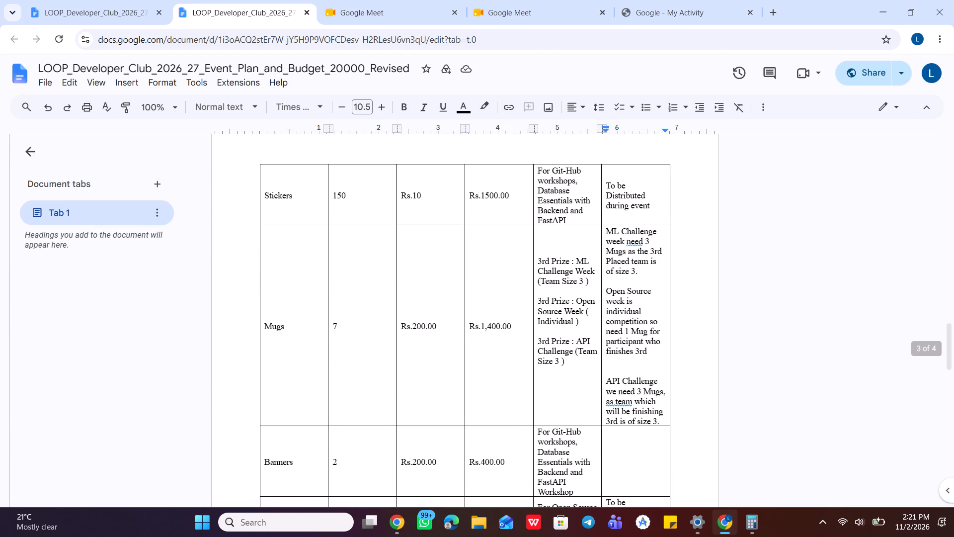
pyautogui.scroll(-1, 541, 316)
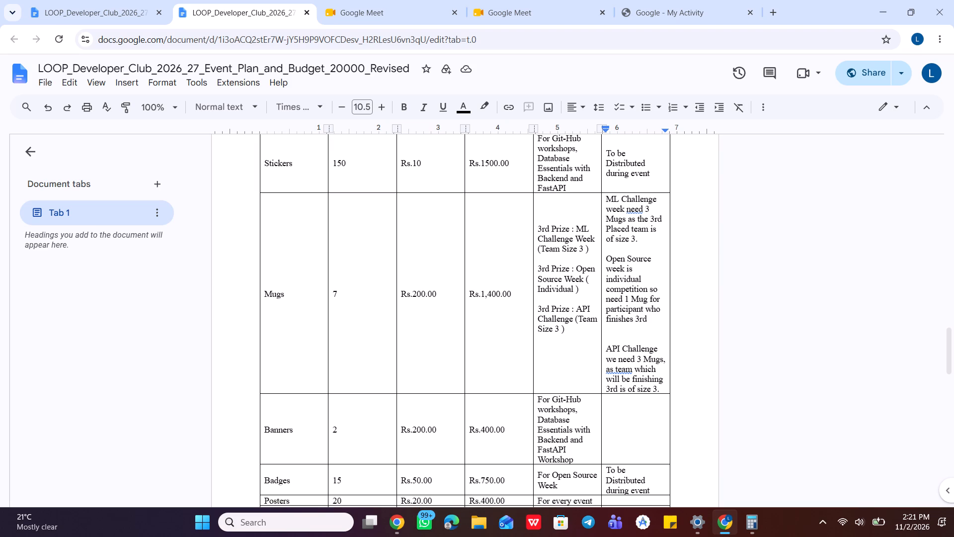
pyautogui.scroll(-1, 541, 316)
pyautogui.hscroll(1, 541, 316)
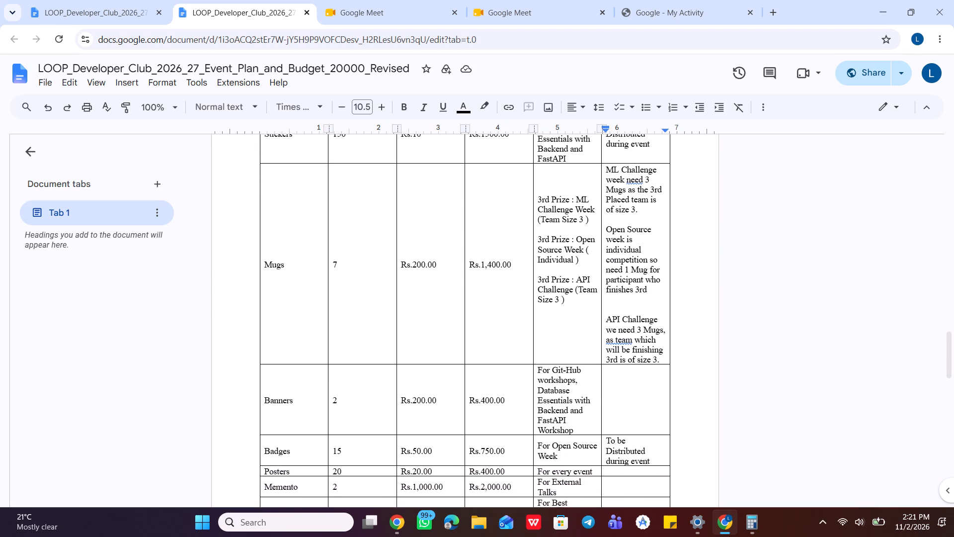
pyautogui.hscroll(1, 541, 316)
pyautogui.scroll(-1, 541, 316)
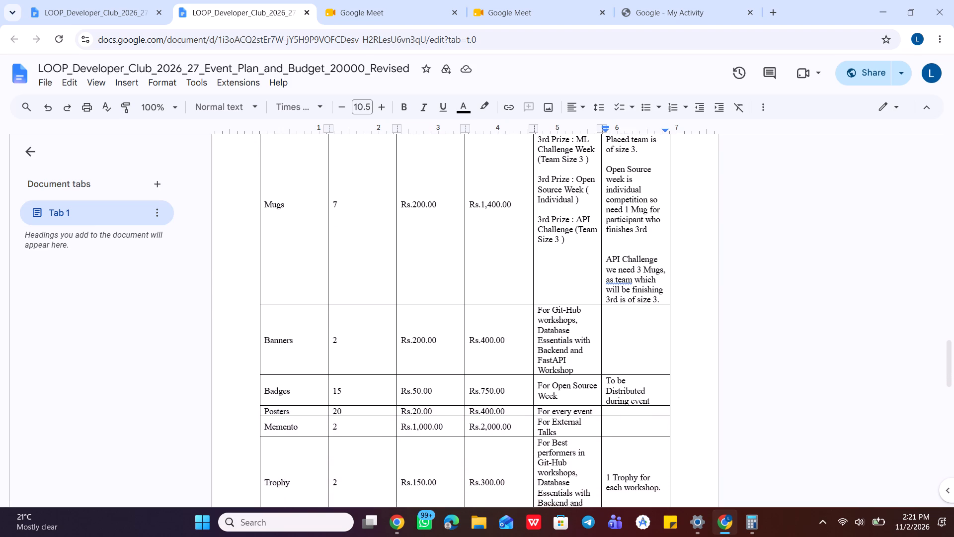
pyautogui.scroll(-1, 541, 316)
pyautogui.hscroll(1, 541, 316)
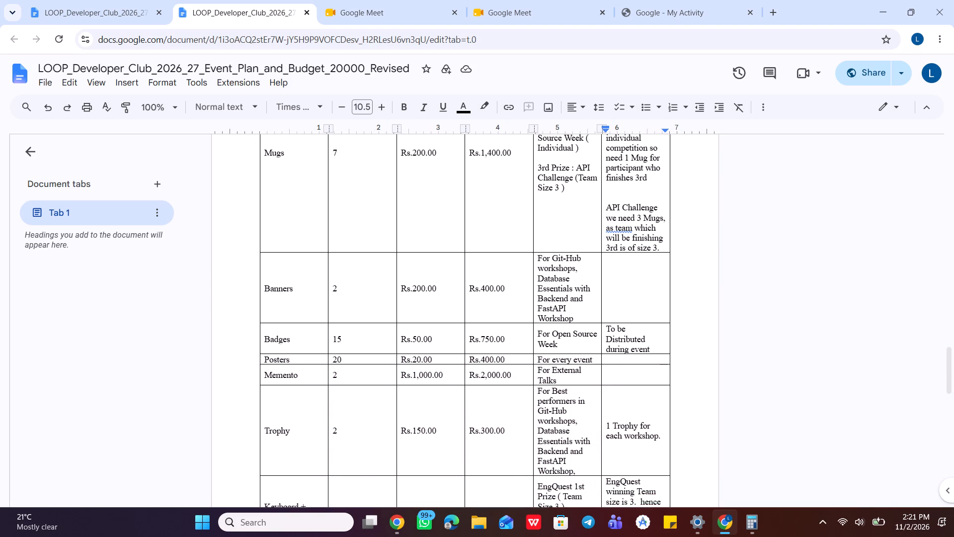
pyautogui.hscroll(2, 541, 316)
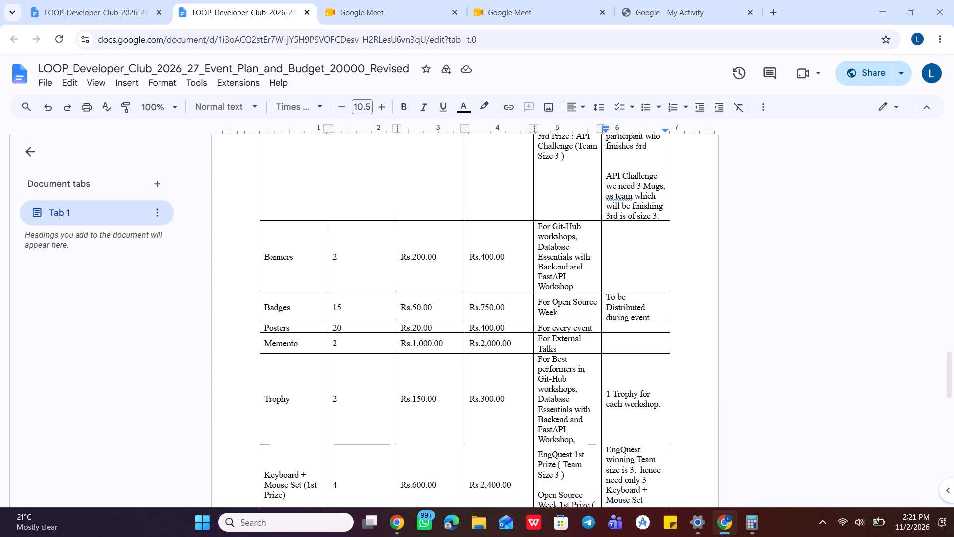
pyautogui.hscroll(2, 541, 316)
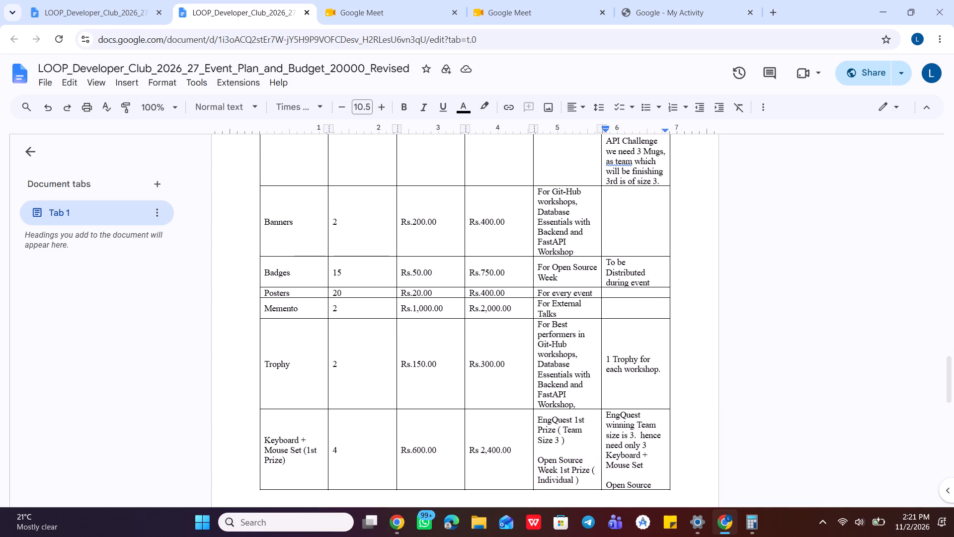
pyautogui.hscroll(1, 541, 316)
pyautogui.scroll(-2, 541, 316)
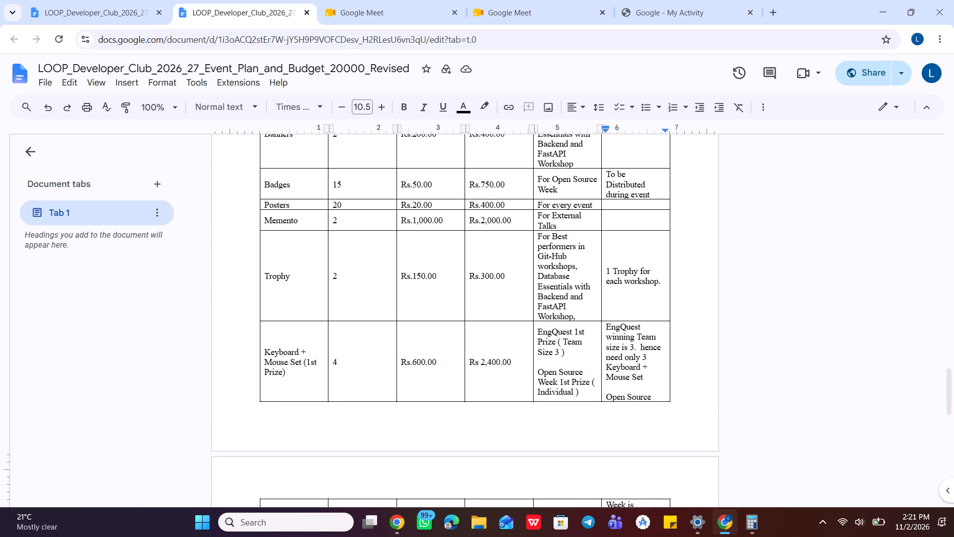
pyautogui.scroll(-3, 541, 316)
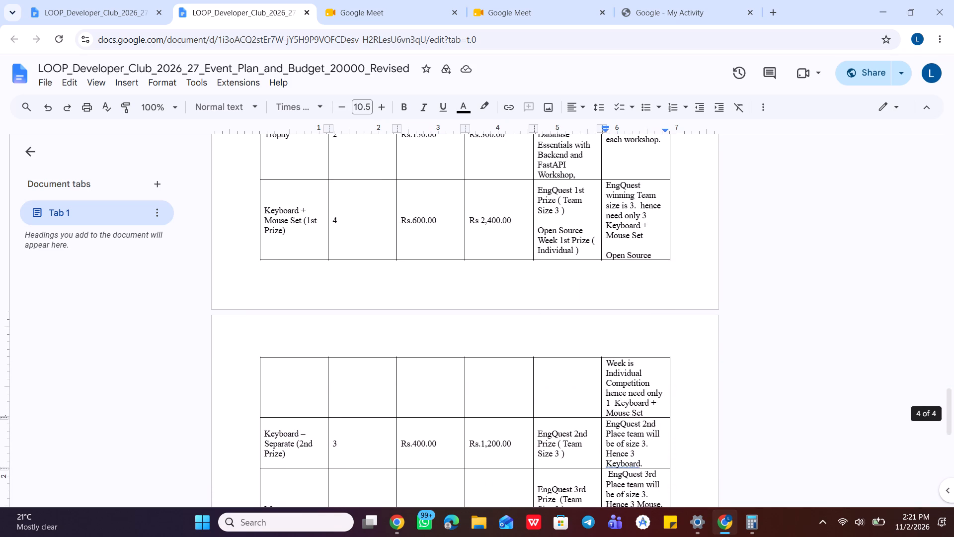
pyautogui.scroll(-3, 541, 316)
pyautogui.hscroll(1, 541, 316)
pyautogui.scroll(-1, 541, 316)
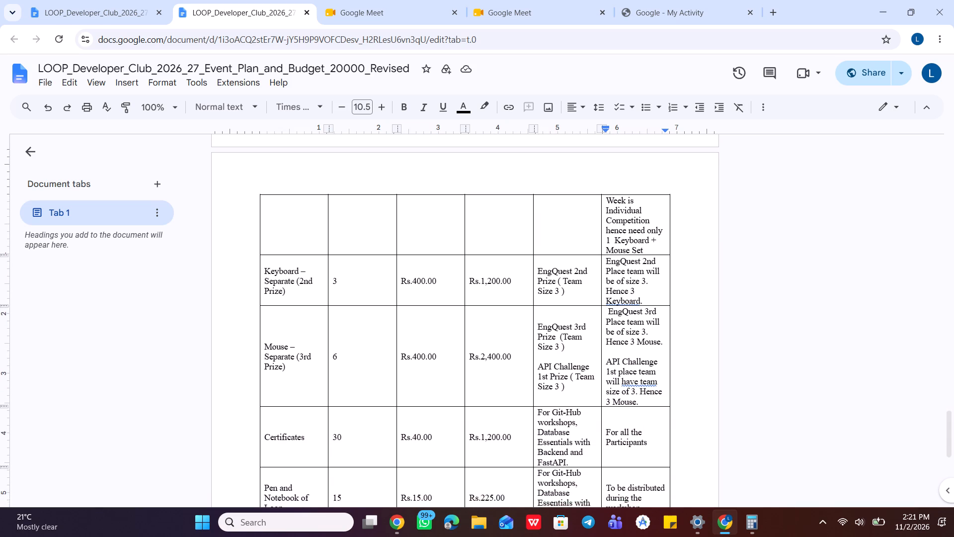
pyautogui.scroll(-1, 541, 316)
pyautogui.hscroll(1, 541, 316)
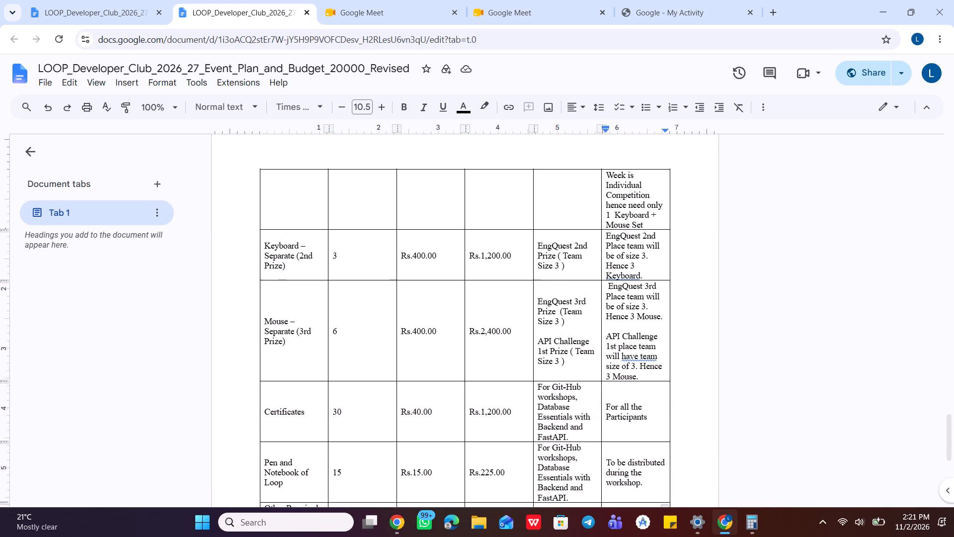
pyautogui.hscroll(1, 541, 316)
pyautogui.scroll(-2, 541, 316)
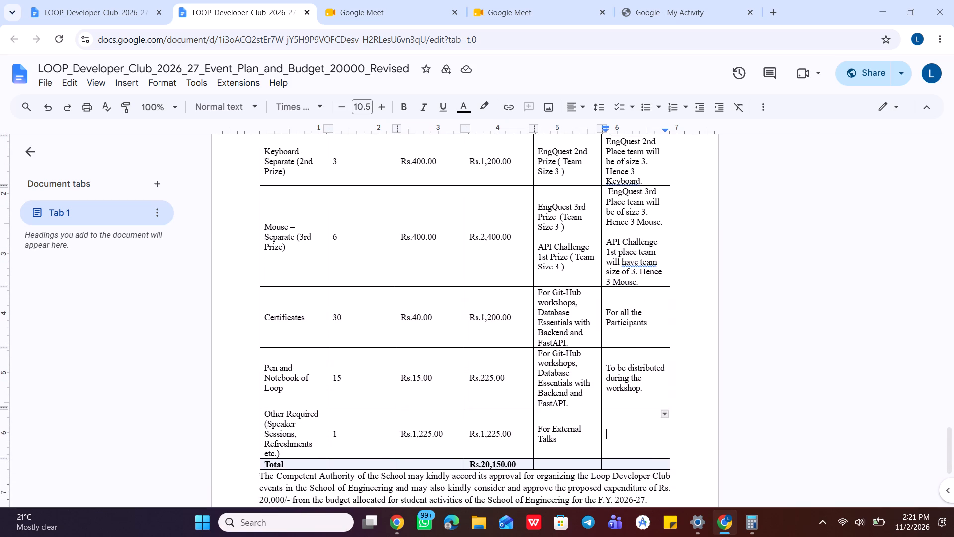
# Review the document from the Total row of the items budget table back up through the event detail tables to API Challenge.
pyautogui.scroll(8, 541, 316)
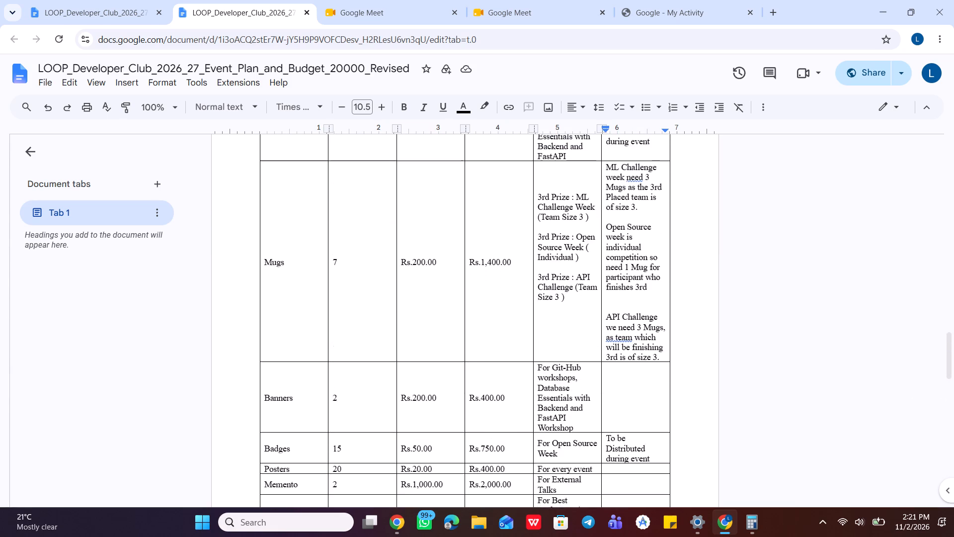
pyautogui.scroll(3, 541, 316)
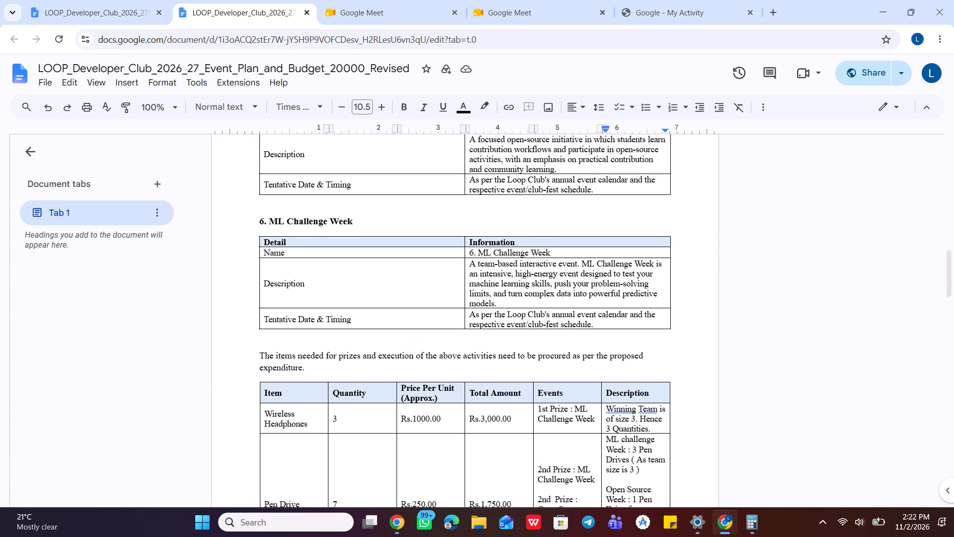
pyautogui.scroll(2, 541, 316)
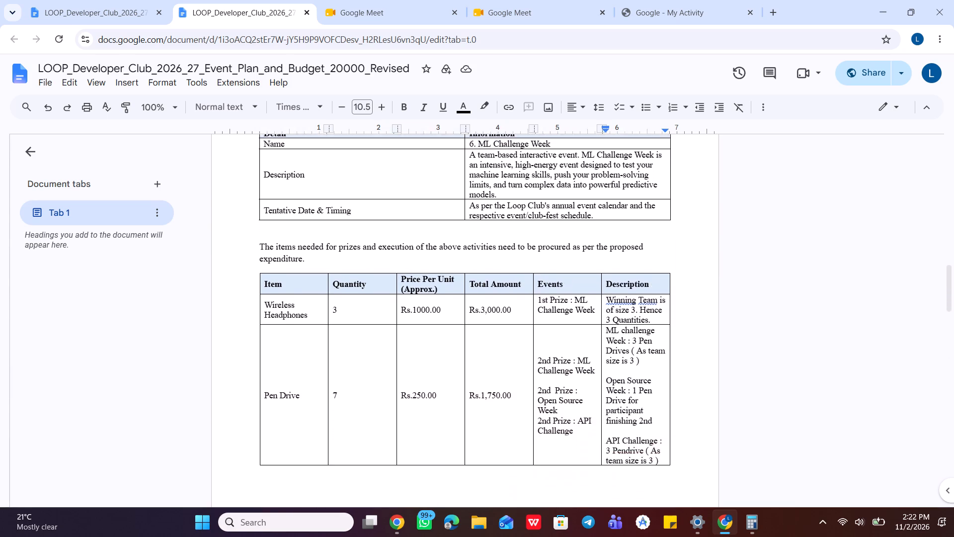
pyautogui.scroll(3, 541, 316)
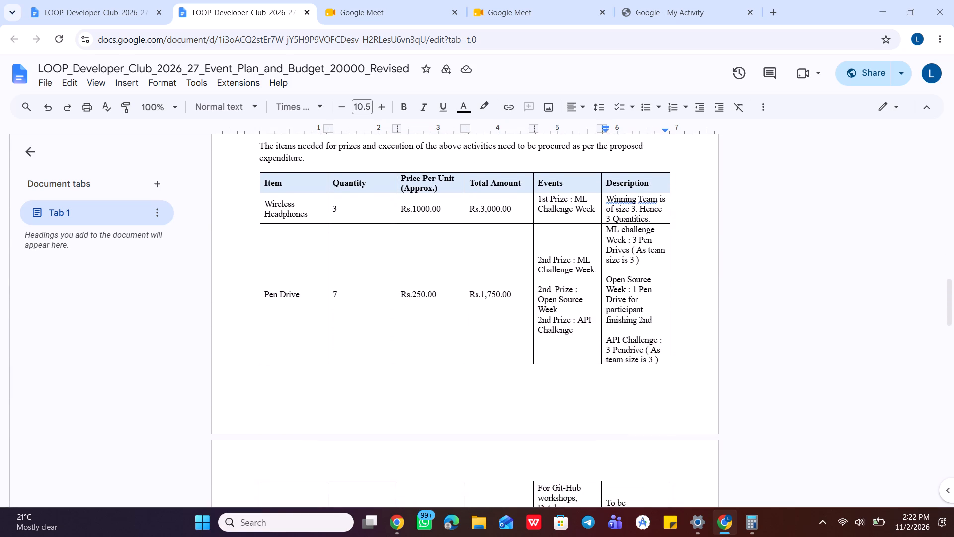
pyautogui.scroll(1, 541, 316)
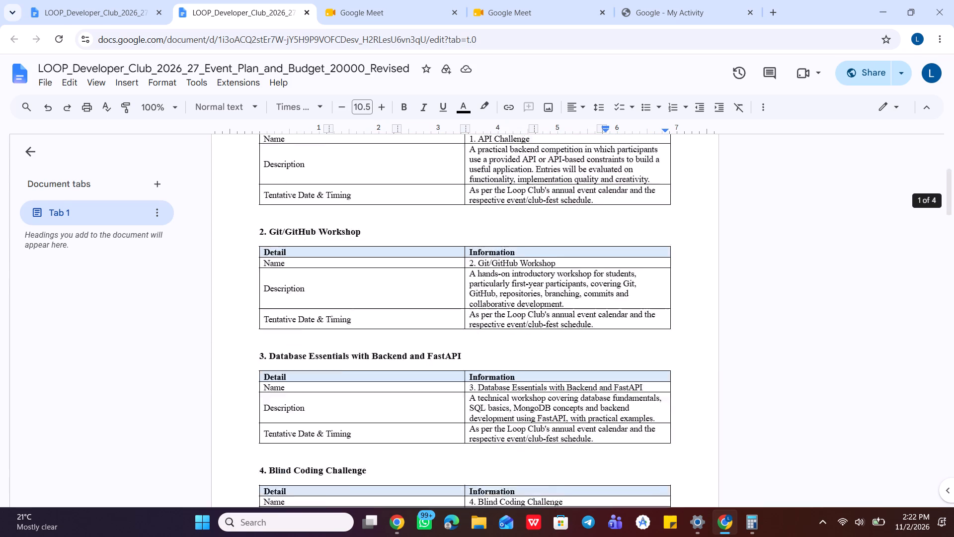
# Download the revised event plan and budget document as a PDF Document (.pdf).
pyautogui.click(47, 84)
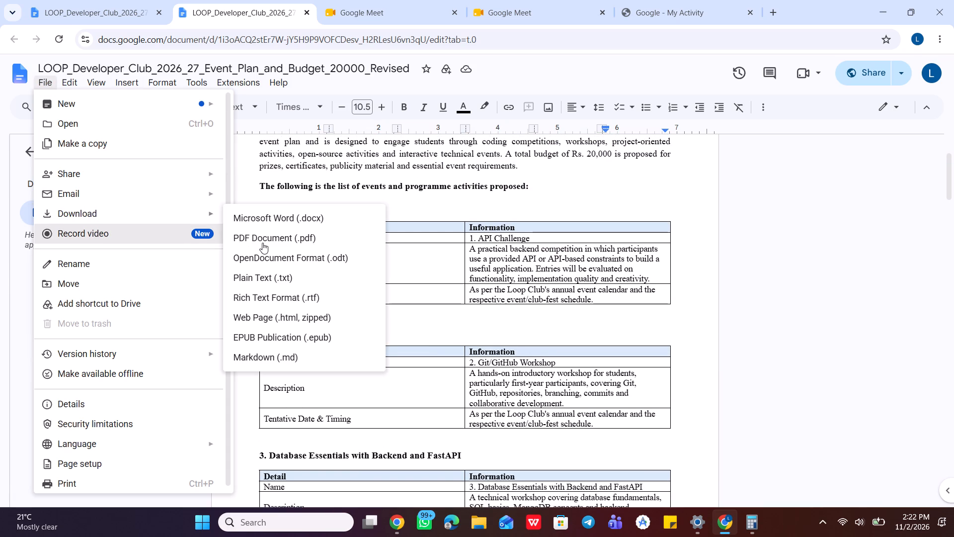
pyautogui.click(262, 243)
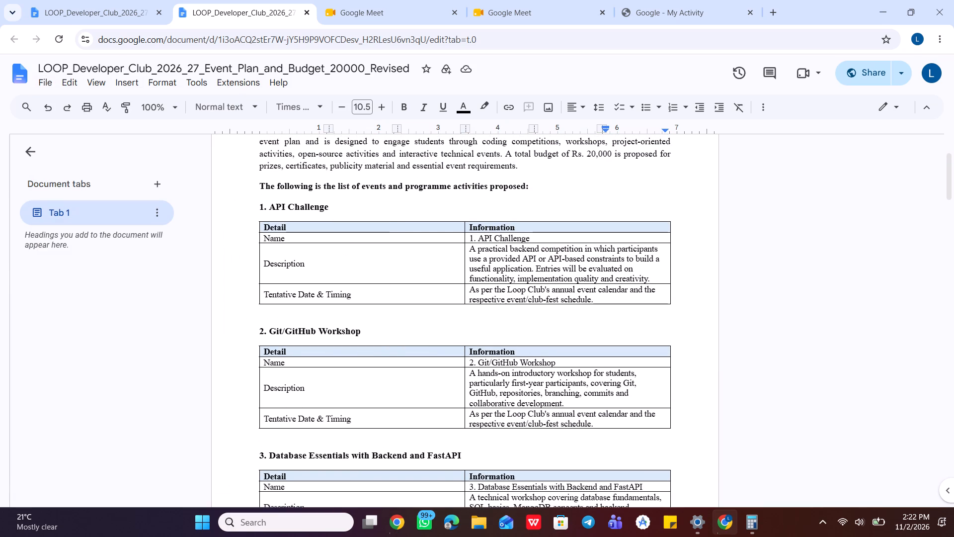